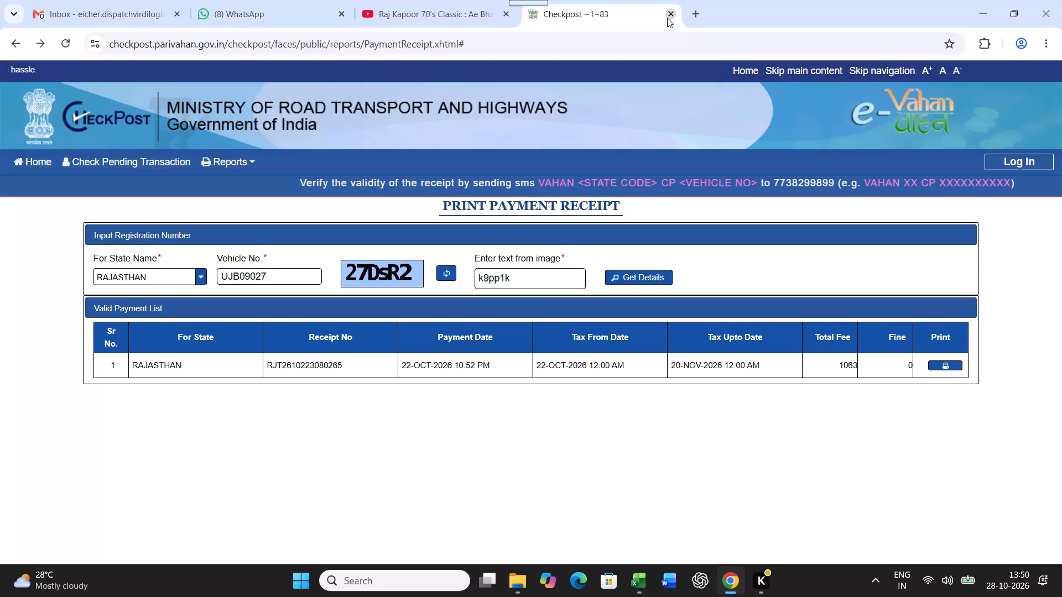
Close the Checkpost payment receipt page.
{"action": "left_click", "coordinate": [667, 18]}
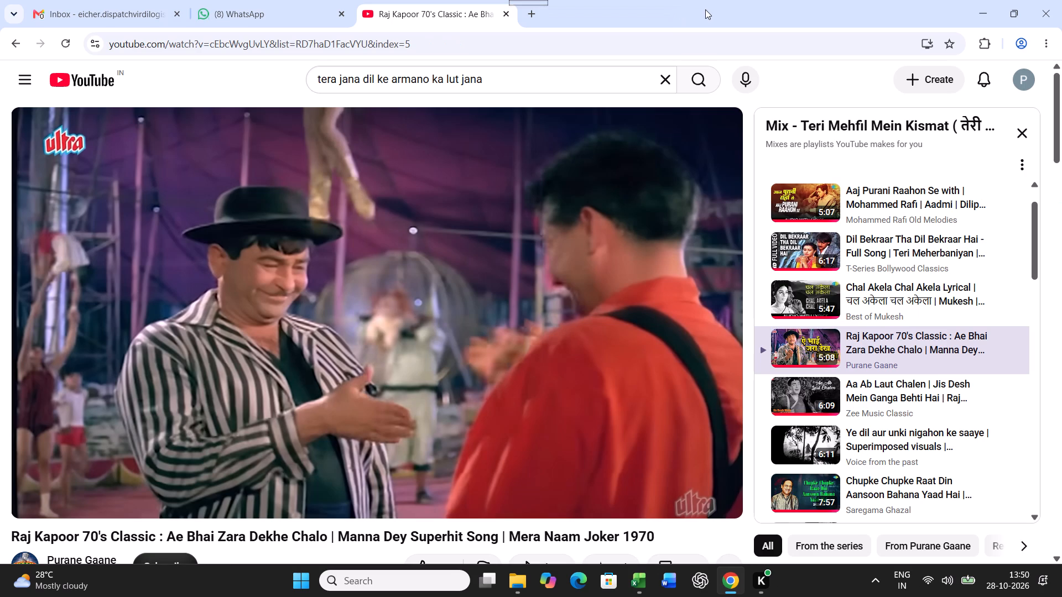
{"action": "left_click", "coordinate": [705, 9]}
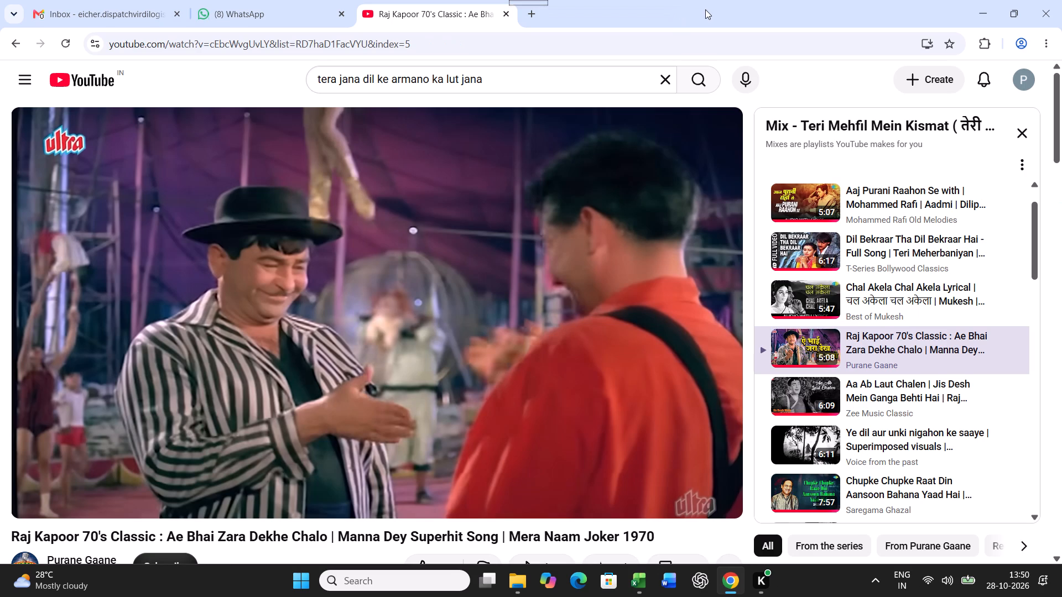
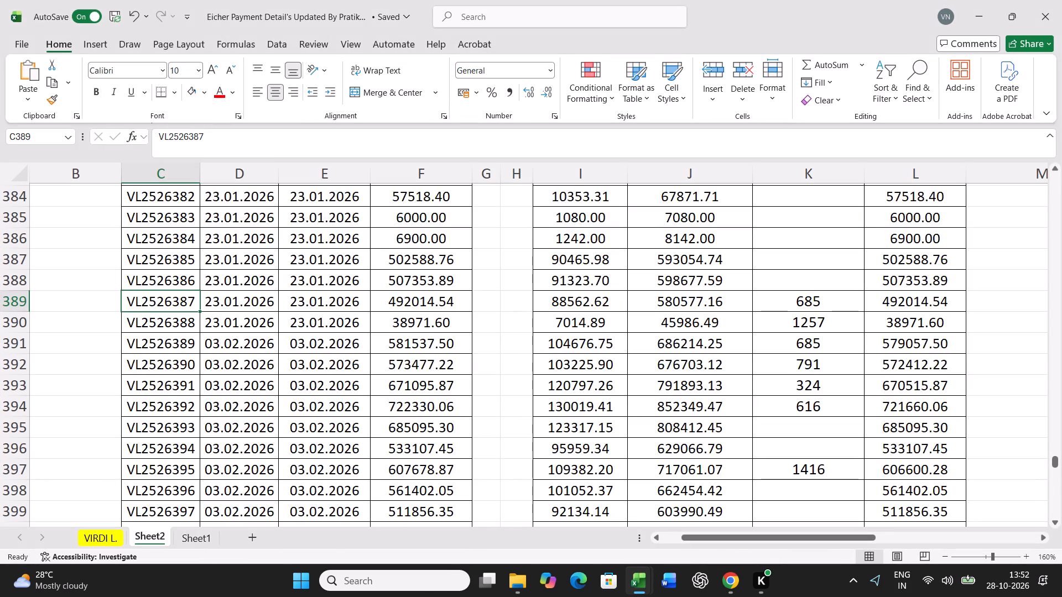
Examine the row of invoice VL2526387 on Sheet2 of the Eicher payment workbook, comparing its amounts through the difference columns Q and R.
{"action": "key", "text": "Right"}
{"action": "key", "text": "Right"}
{"action": "key", "text": "Right"}
{"action": "key", "text": "Right"}
{"action": "key", "text": "Right"}
{"action": "key", "text": "Right"}
{"action": "key", "text": "Right"}
{"action": "key", "text": "Right"}
{"action": "key", "text": "Right"}
{"action": "key", "text": "Right"}
{"action": "key", "text": "Right"}
{"action": "key", "text": "Right"}
{"action": "key", "text": "Right"}
{"action": "key", "text": "Right"}
{"action": "key", "text": "Right"}
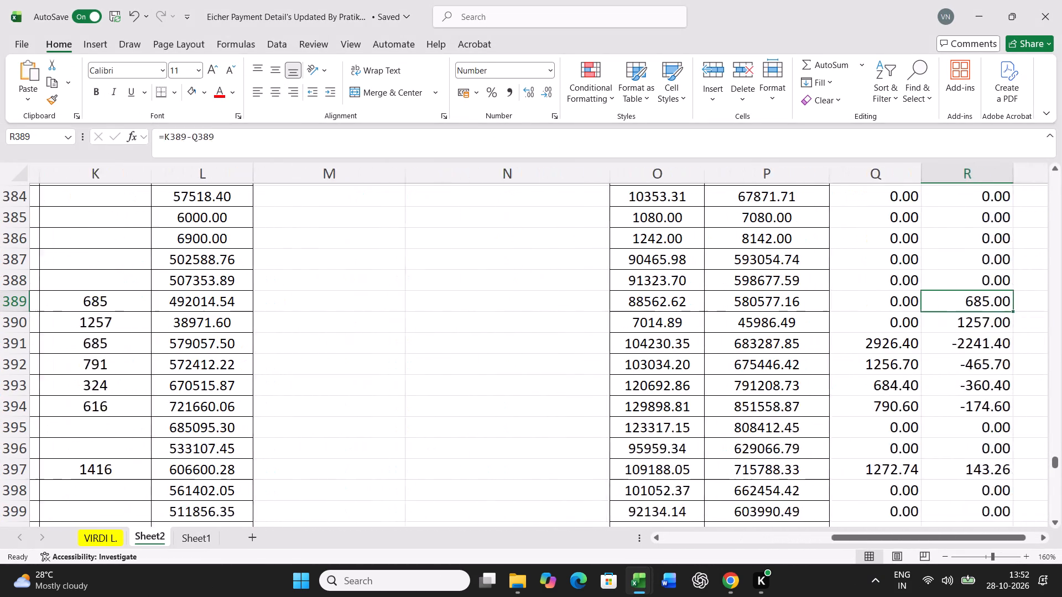
{"action": "key", "text": "Right"}
{"action": "key", "text": "Left"}
{"action": "key", "text": "Left"}
{"action": "key", "text": "Left"}
{"action": "key", "text": "Left"}
{"action": "key", "text": "Left"}
{"action": "key", "text": "Left"}
{"action": "key", "text": "Left"}
{"action": "key", "text": "Left"}
{"action": "key", "text": "Left"}
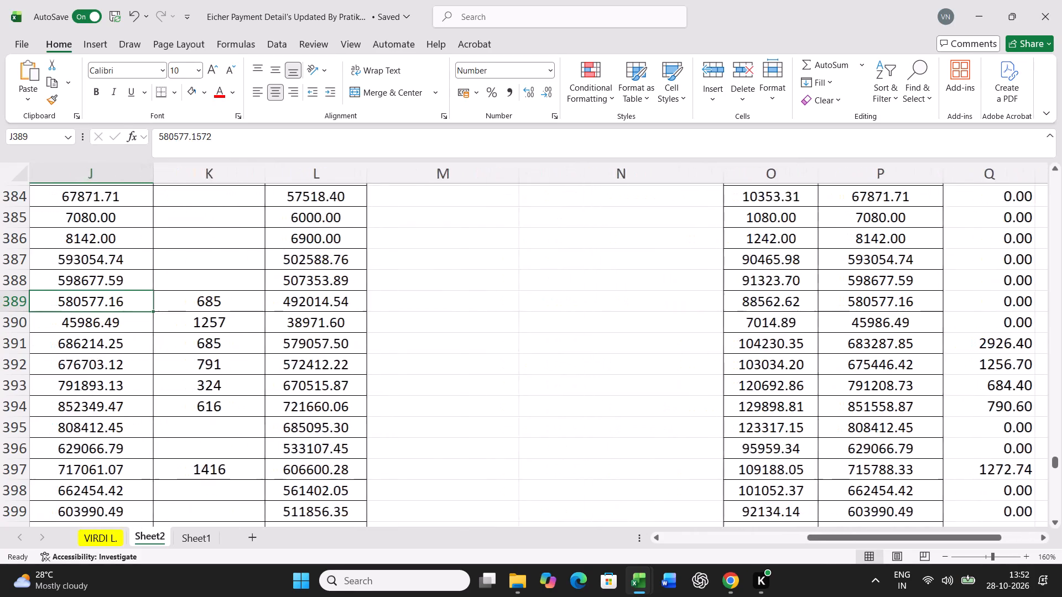
Examine row 389 of Sheet2, from its bill number and dates across to its amounts.
{"action": "key", "text": "Left"}
{"action": "key", "text": "Left"}
{"action": "key", "text": "Left"}
{"action": "key", "text": "Left"}
{"action": "key", "text": "Left"}
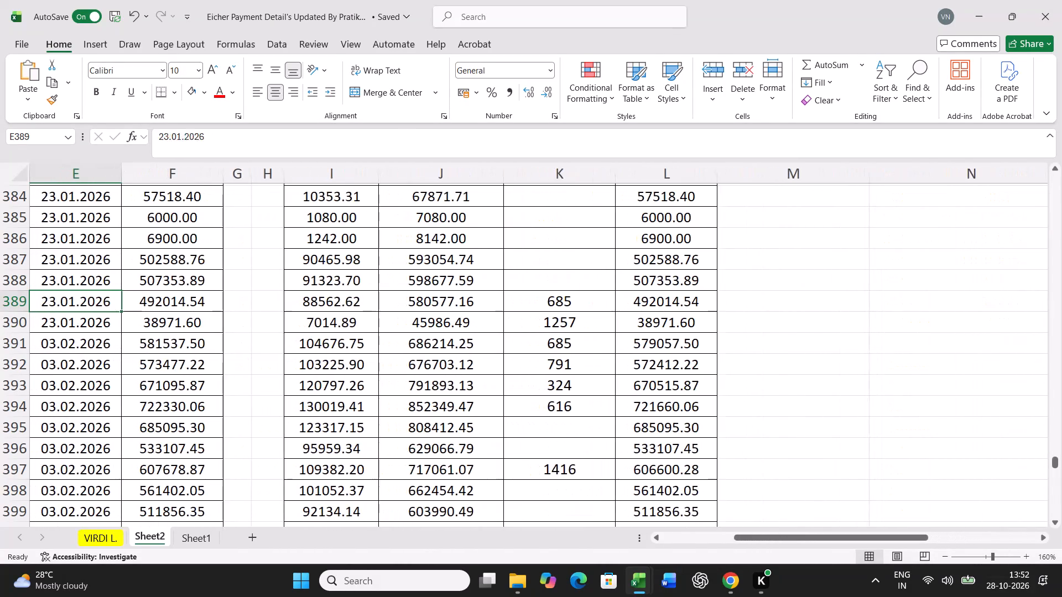
{"action": "key", "text": "Right"}
{"action": "key", "text": "Right"}
{"action": "key", "text": "Right"}
{"action": "key", "text": "Right"}
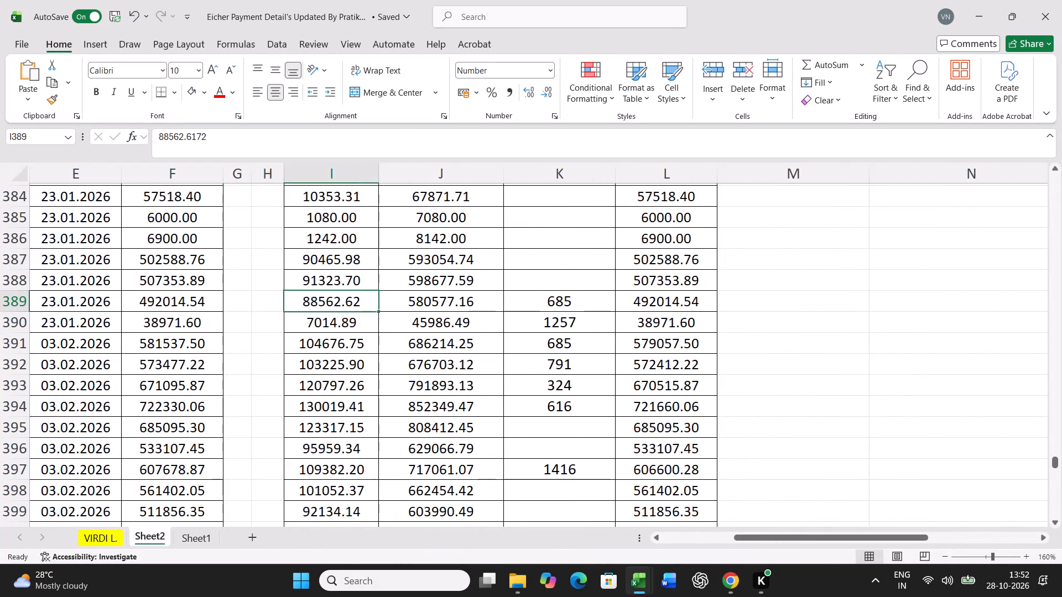
{"action": "key", "text": "Left"}
{"action": "key", "text": "Left"}
{"action": "key", "text": "Left"}
{"action": "key", "text": "Left"}
{"action": "key", "text": "Left"}
{"action": "key", "text": "Left"}
{"action": "key", "text": "Left"}
{"action": "key", "text": "Left"}
{"action": "key", "text": "Left"}
{"action": "key", "text": "Left"}
{"action": "key", "text": "Left"}
{"action": "key", "text": "Left"}
{"action": "key", "text": "Left"}
{"action": "key", "text": "Left"}
{"action": "key", "text": "Left"}
{"action": "key", "text": "Left"}
{"action": "key", "text": "Left"}
{"action": "key", "text": "Left"}
{"action": "key", "text": "Left"}
{"action": "key", "text": "Left"}
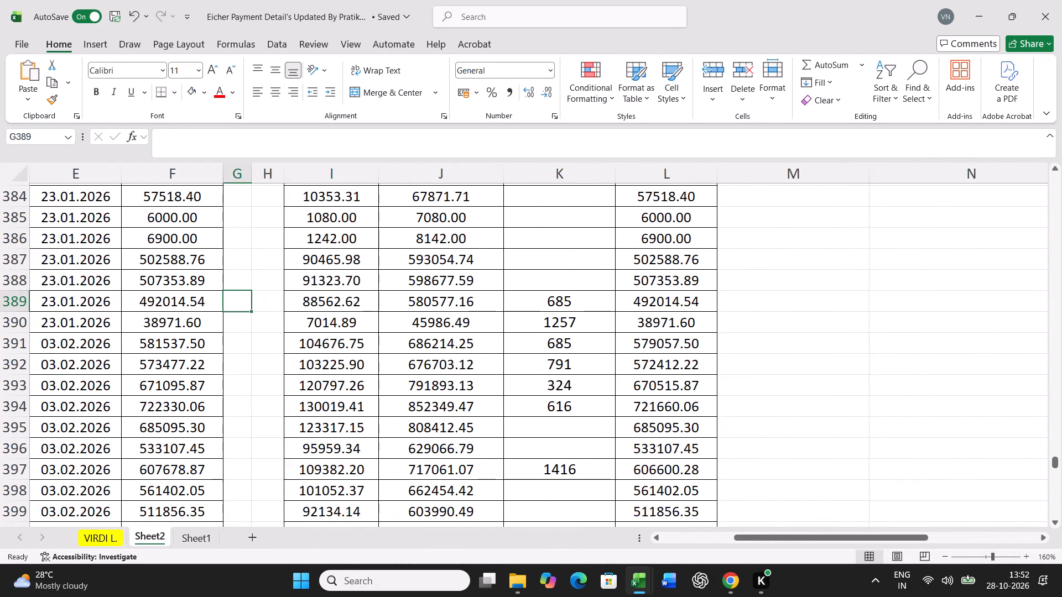
{"action": "key", "text": "Right"}
{"action": "key", "text": "Right"}
{"action": "key", "text": "Right"}
{"action": "key", "text": "Left"}
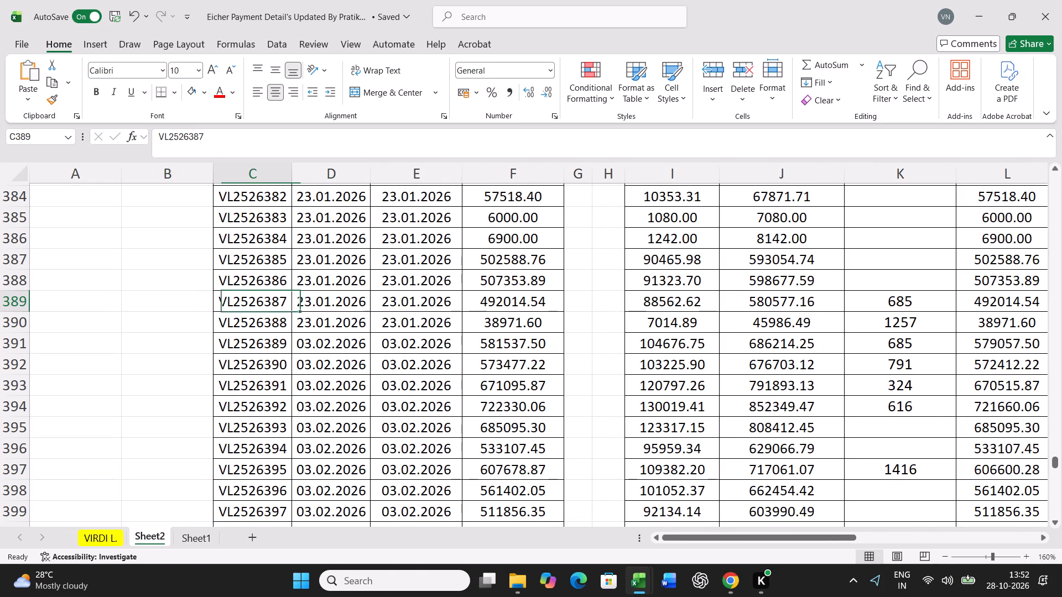
Switch to the VIRDI-ALL VEHICLE BILL 25-26 workbook and copy bill VL2526387's Sub Total sum formula into its IGST and Grand Total columns.
{"action": "left_click", "coordinate": [529, 585]}
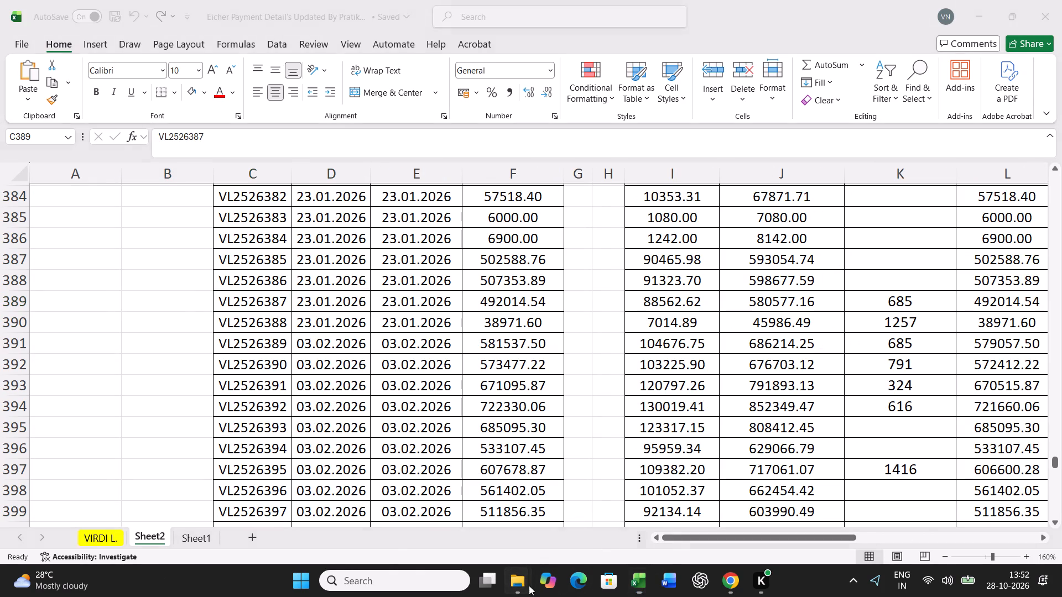
{"action": "left_click", "coordinate": [639, 584]}
{"action": "left_click", "coordinate": [705, 520]}
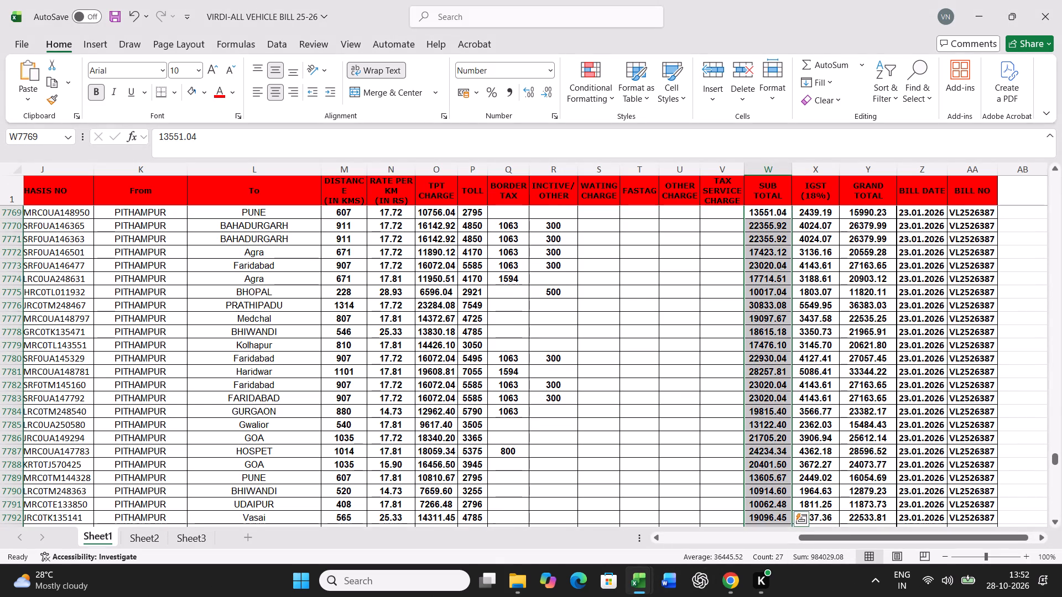
{"action": "scroll", "coordinate": [829, 468], "scroll_direction": "down", "scroll_amount": 4}
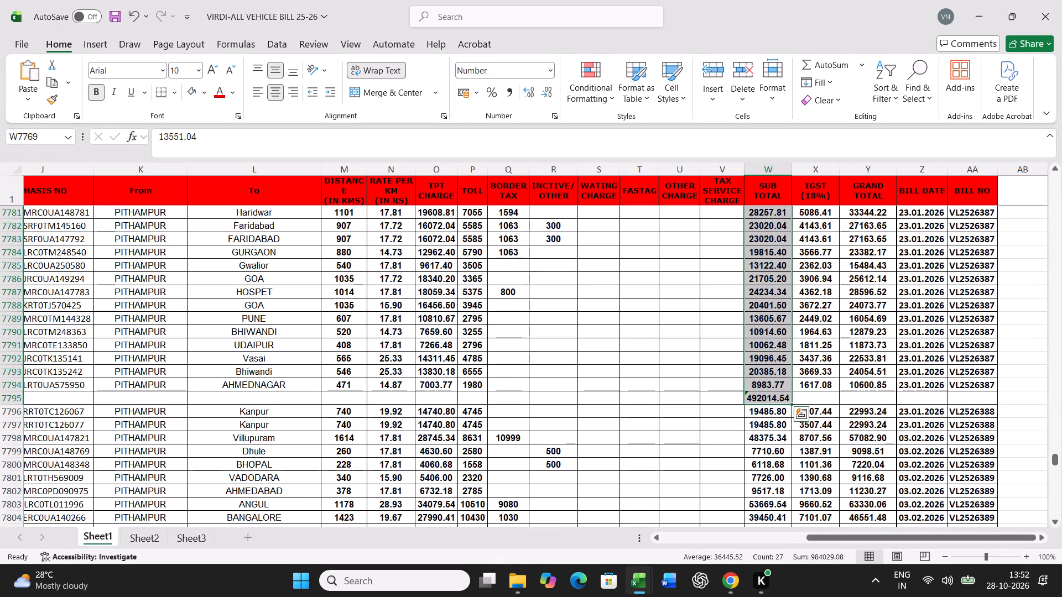
{"action": "left_click", "coordinate": [830, 400]}
{"action": "left_click", "coordinate": [777, 402]}
{"action": "key", "text": "ctrl+c"}
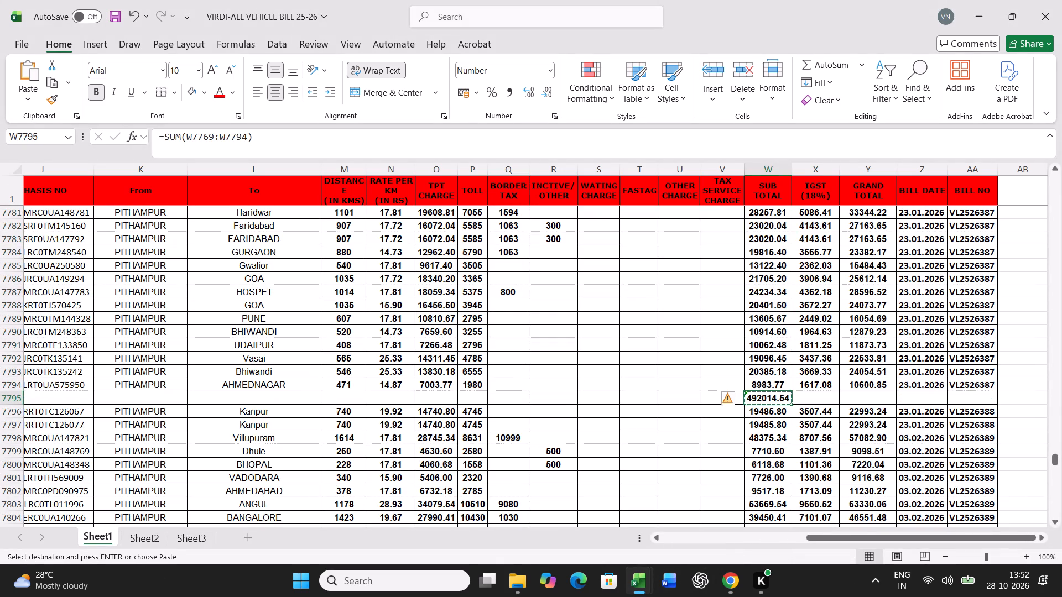
{"action": "key", "text": "Right"}
{"action": "key", "text": "shift+Right"}
{"action": "key", "text": "Return"}
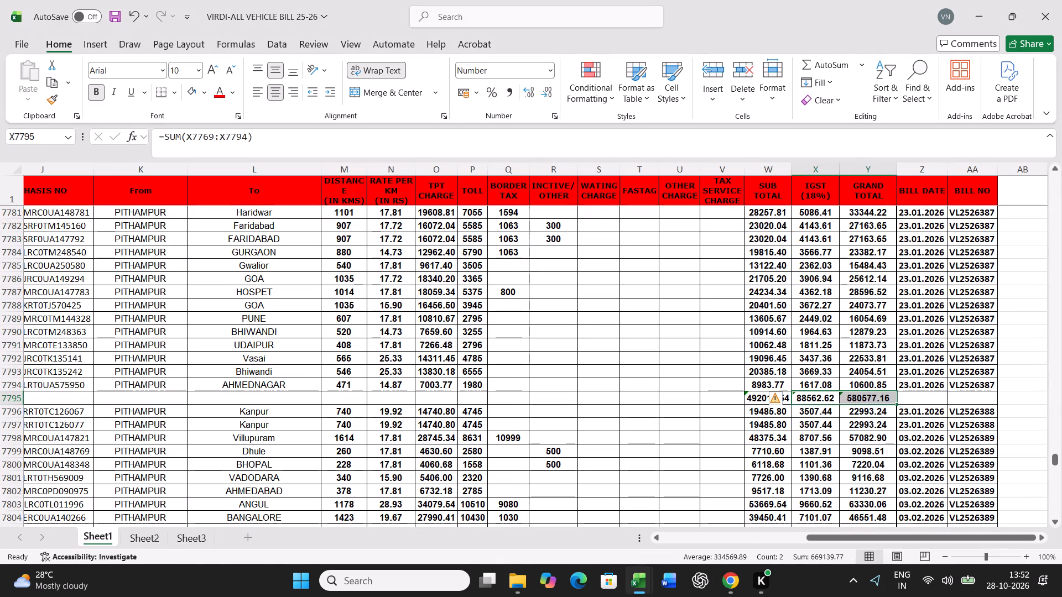
Copy bill VL2526387's Sub Total sum and paste it as values into cell F389 of the Eicher Payment workbook.
{"action": "left_click", "coordinate": [761, 391]}
{"action": "key", "text": "ctrl+c"}
{"action": "left_click", "coordinate": [642, 579]}
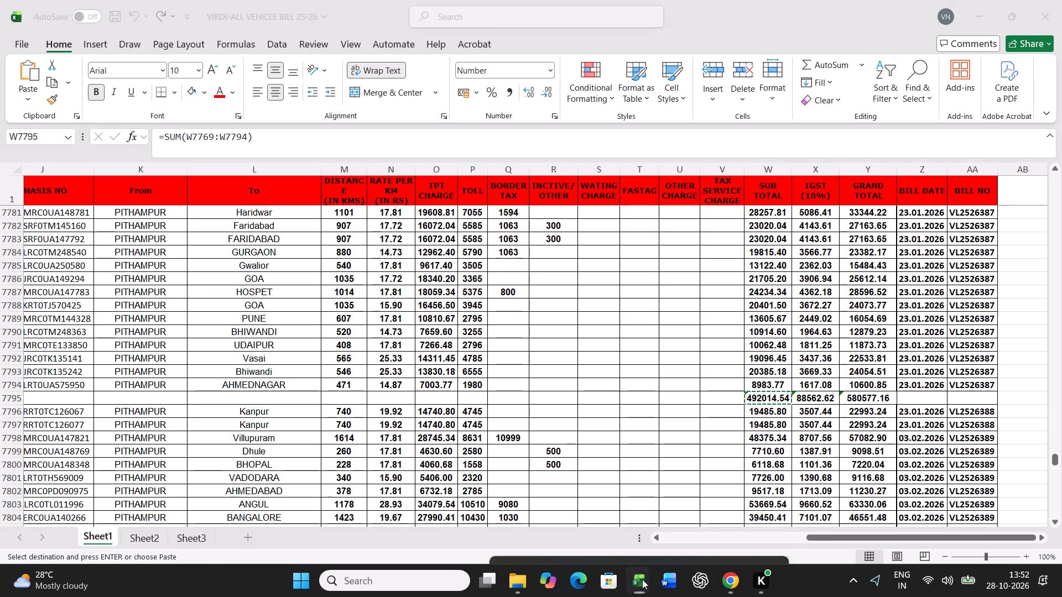
{"action": "left_click", "coordinate": [612, 526]}
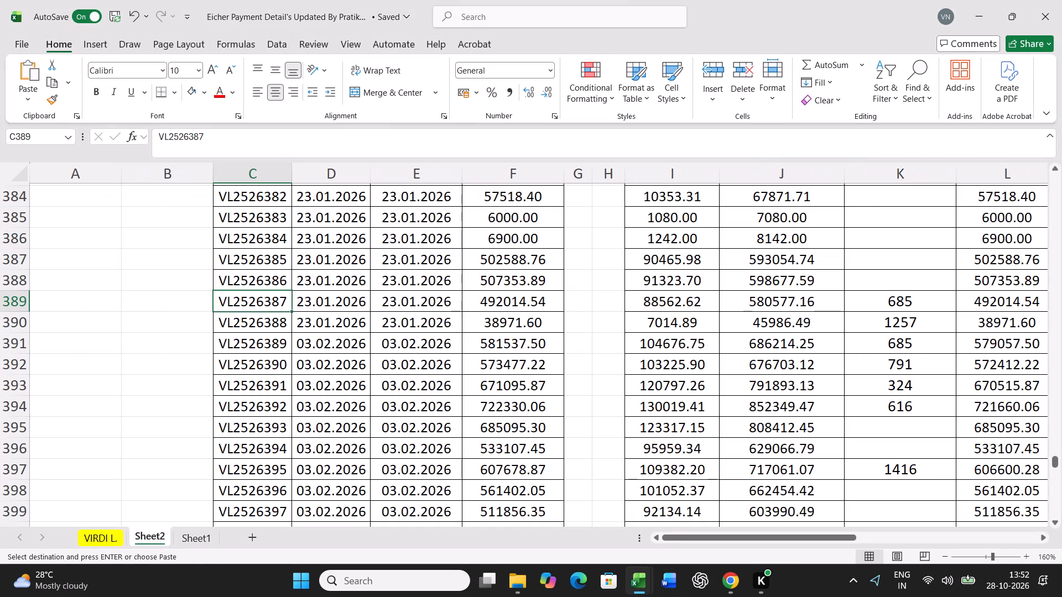
{"action": "right_click", "coordinate": [504, 301]}
{"action": "left_click", "coordinate": [558, 221]}
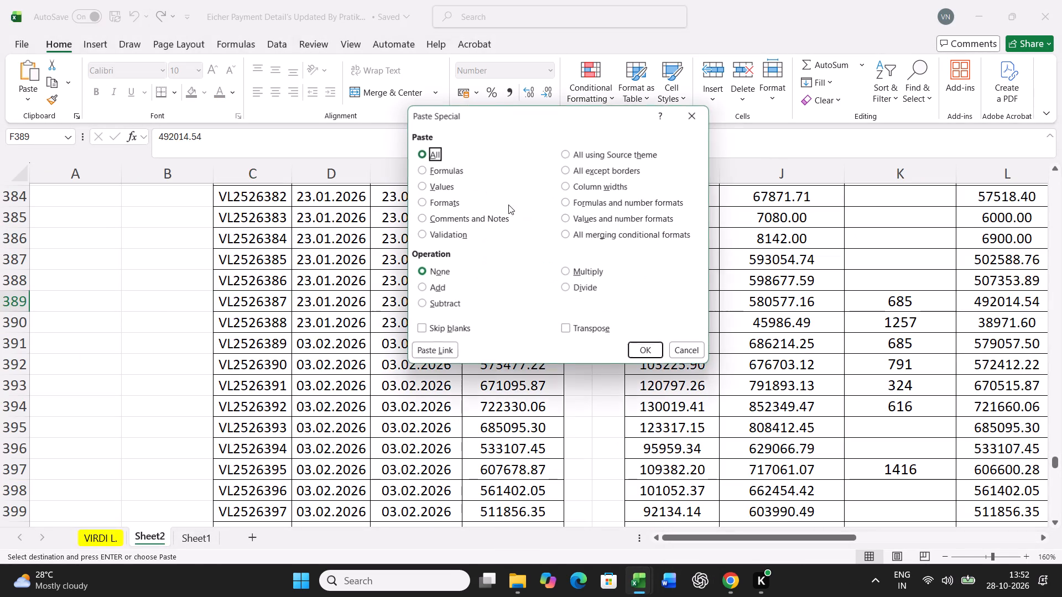
{"action": "left_click", "coordinate": [454, 191]}
{"action": "left_click", "coordinate": [638, 354]}
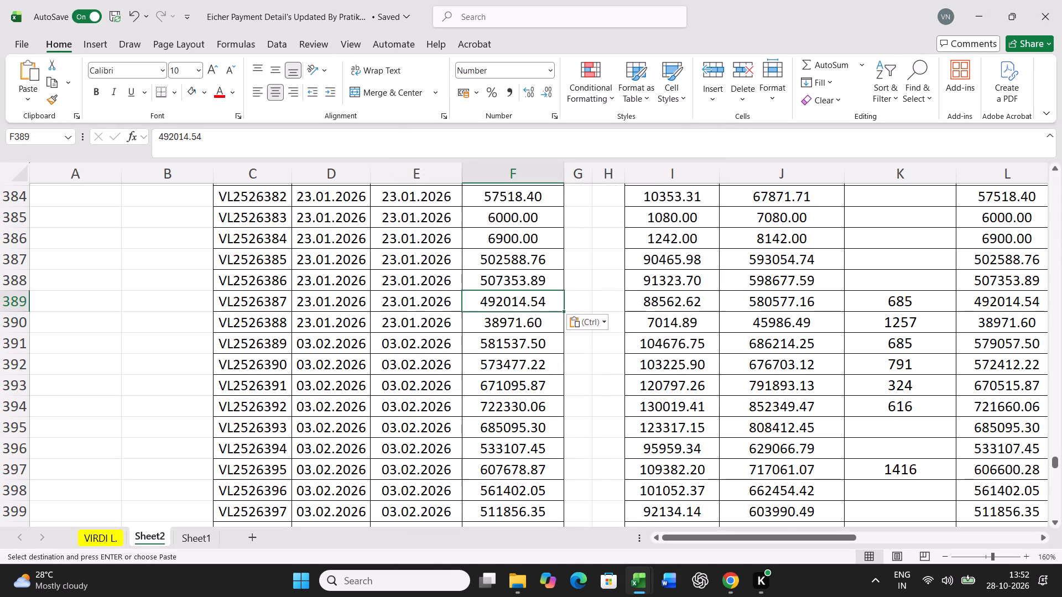
Copy bill VL2526387's IGST and Grand Total sums from the vehicle bill workbook and paste them as values into I389:J389 of the Eicher workbook.
{"action": "left_click", "coordinate": [637, 583]}
{"action": "left_click", "coordinate": [716, 518]}
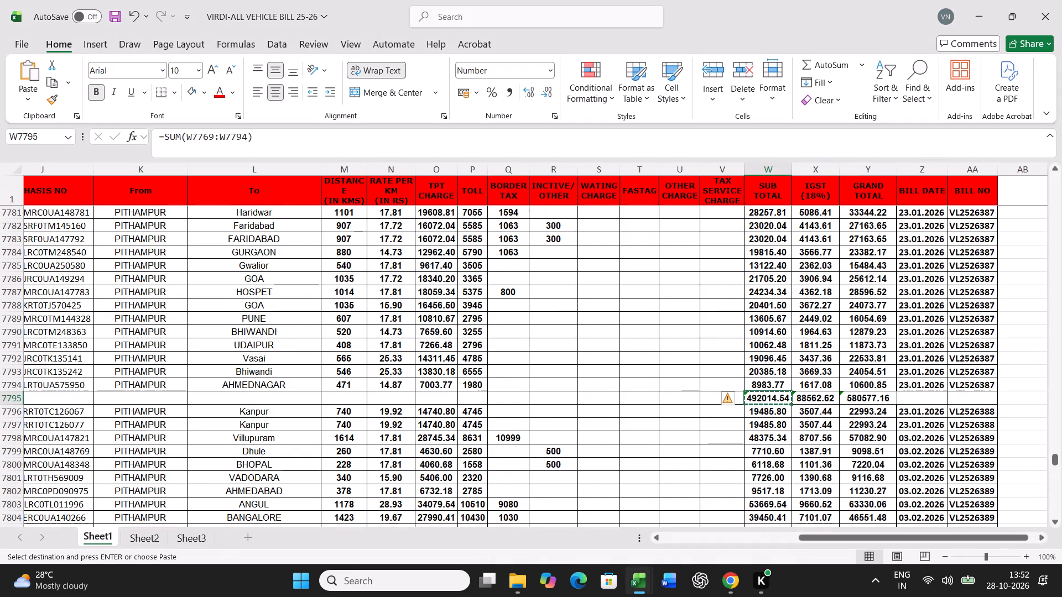
{"action": "key", "text": "Right"}
{"action": "key", "text": "shift+Right"}
{"action": "key", "text": "ctrl+c"}
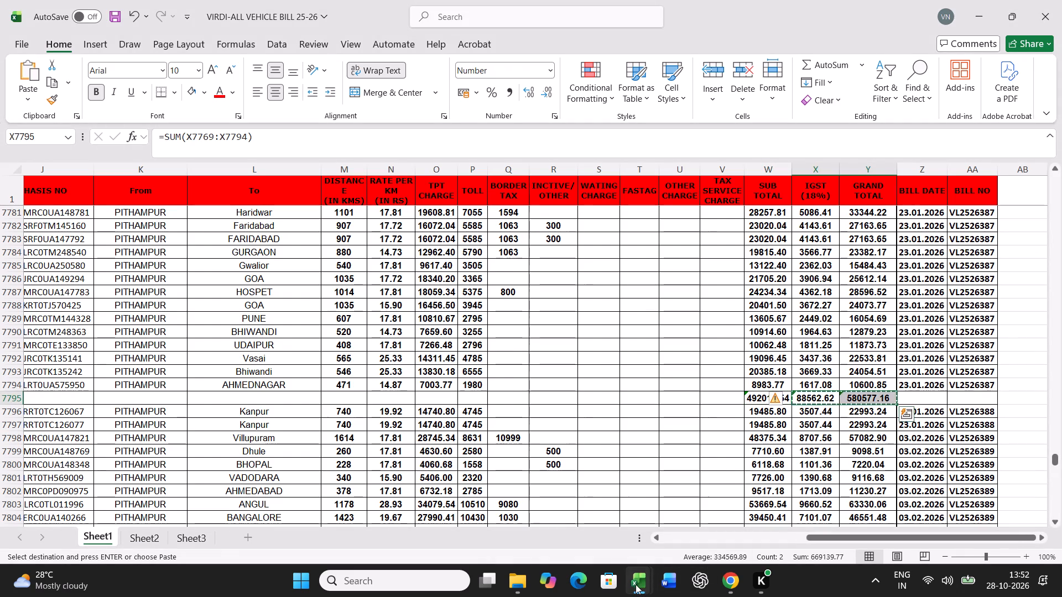
{"action": "left_click", "coordinate": [636, 584]}
{"action": "left_click", "coordinate": [607, 528]}
{"action": "right_click", "coordinate": [671, 300]}
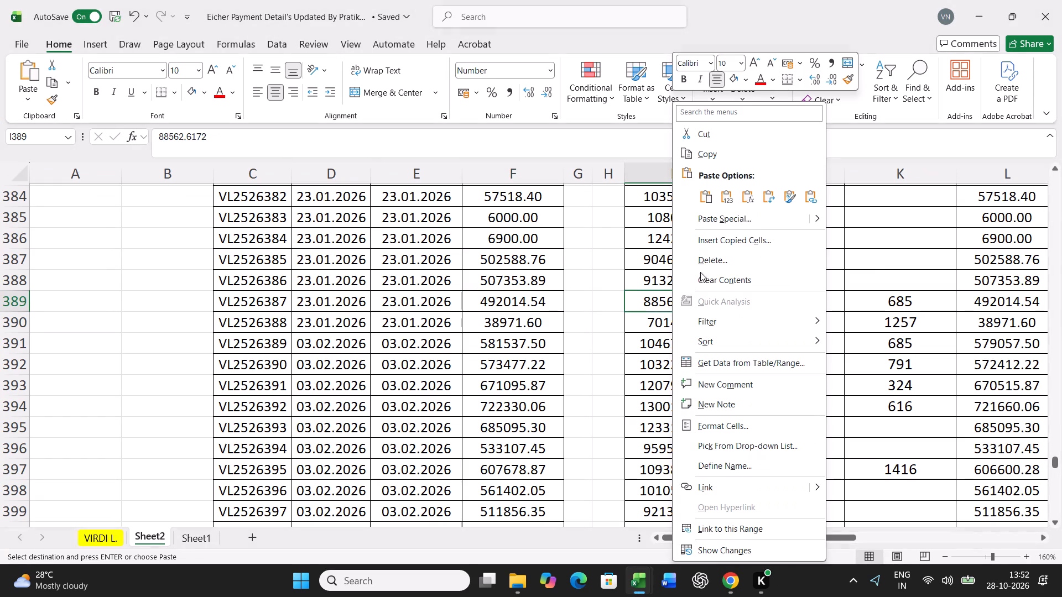
{"action": "left_click", "coordinate": [732, 220]}
{"action": "left_click", "coordinate": [608, 193]}
{"action": "left_click", "coordinate": [610, 187]}
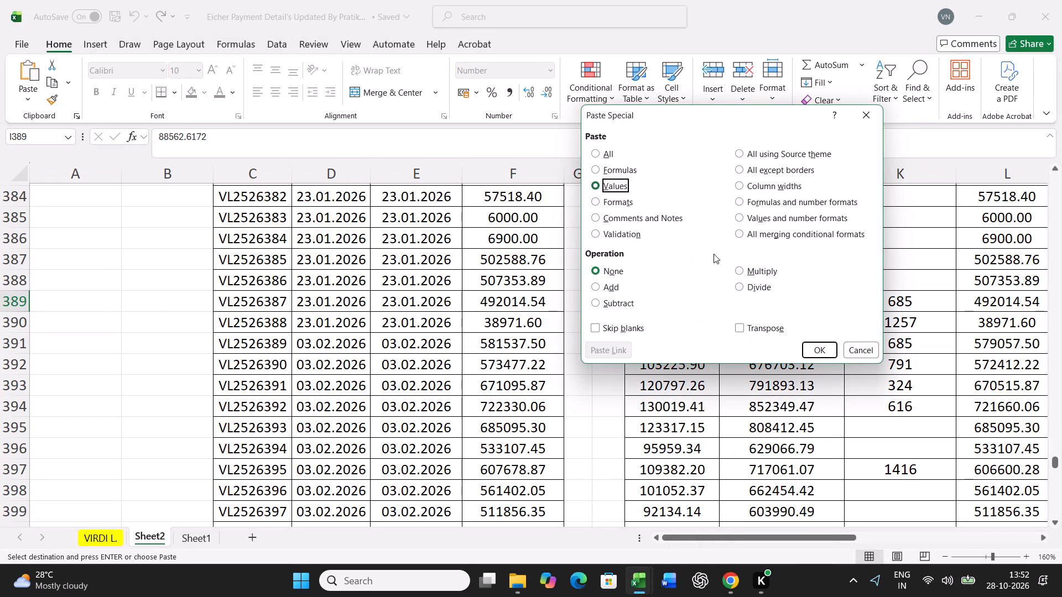
{"action": "left_click", "coordinate": [818, 351]}
Compare row 389's billed amounts and column K entry with the amounts in columns L, O and P and the difference formulas in Q and R.
{"action": "key", "text": "Right"}
{"action": "key", "text": "Right"}
{"action": "key", "text": "Right"}
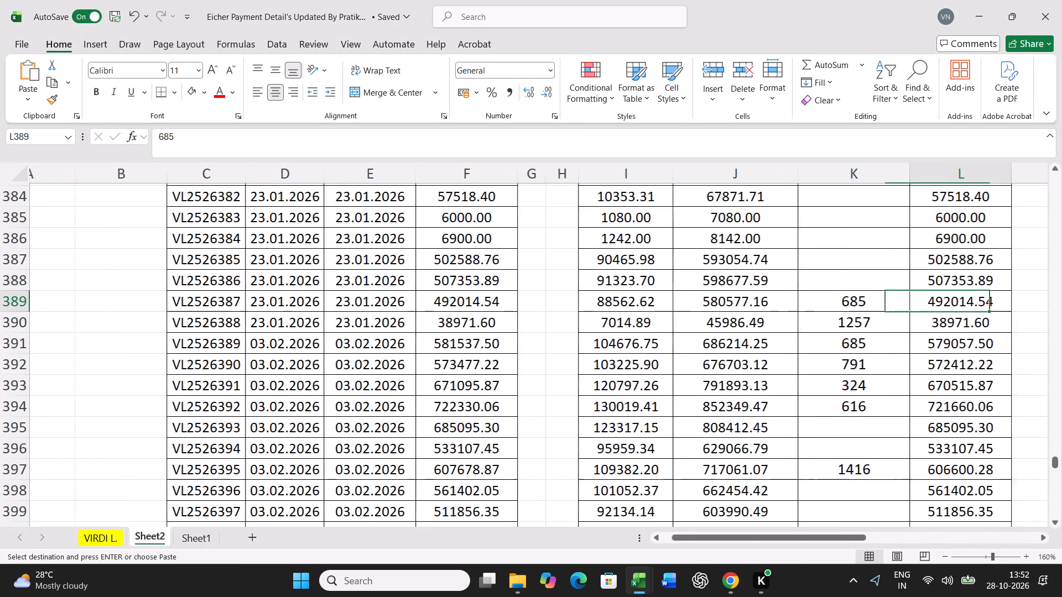
{"action": "key", "text": "Right"}
{"action": "key", "text": "Right"}
{"action": "key", "text": "Right"}
{"action": "key", "text": "Right"}
{"action": "key", "text": "Right"}
{"action": "key", "text": "Right"}
{"action": "key", "text": "Right"}
{"action": "key", "text": "Right"}
{"action": "key", "text": "Left"}
{"action": "key", "text": "Left"}
{"action": "key", "text": "Left"}
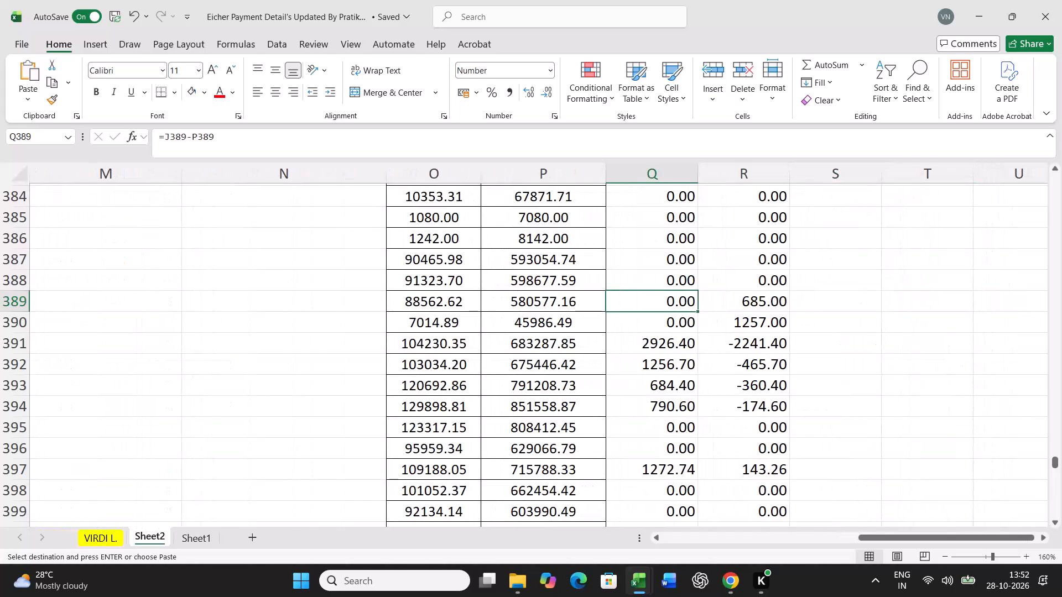
{"action": "key", "text": "Left"}
{"action": "key", "text": "Left"}
{"action": "key", "text": "Left"}
{"action": "key", "text": "Left"}
{"action": "key", "text": "Left"}
{"action": "key", "text": "Left"}
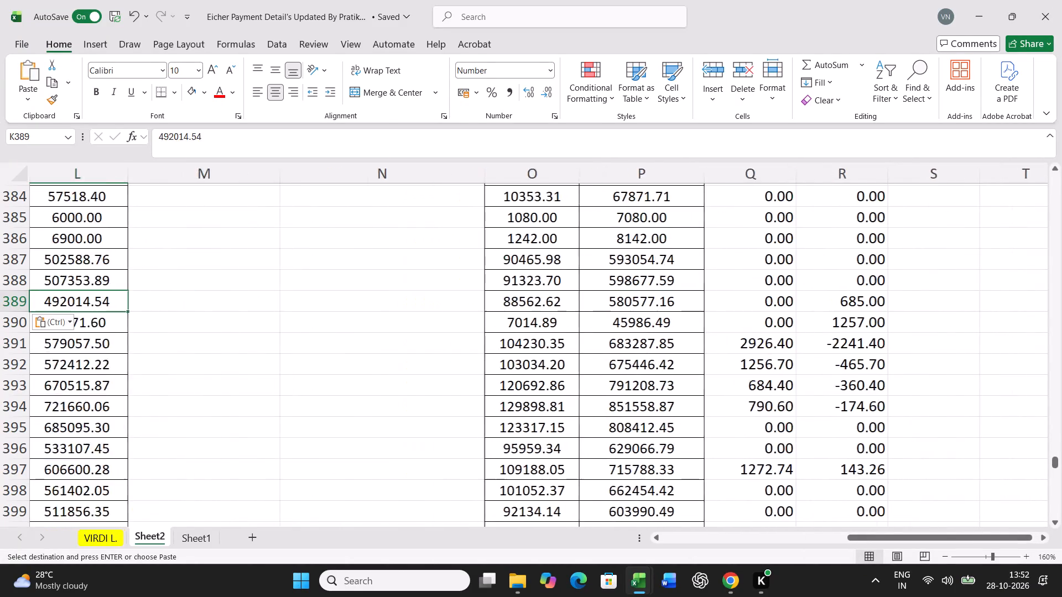
{"action": "key", "text": "Left"}
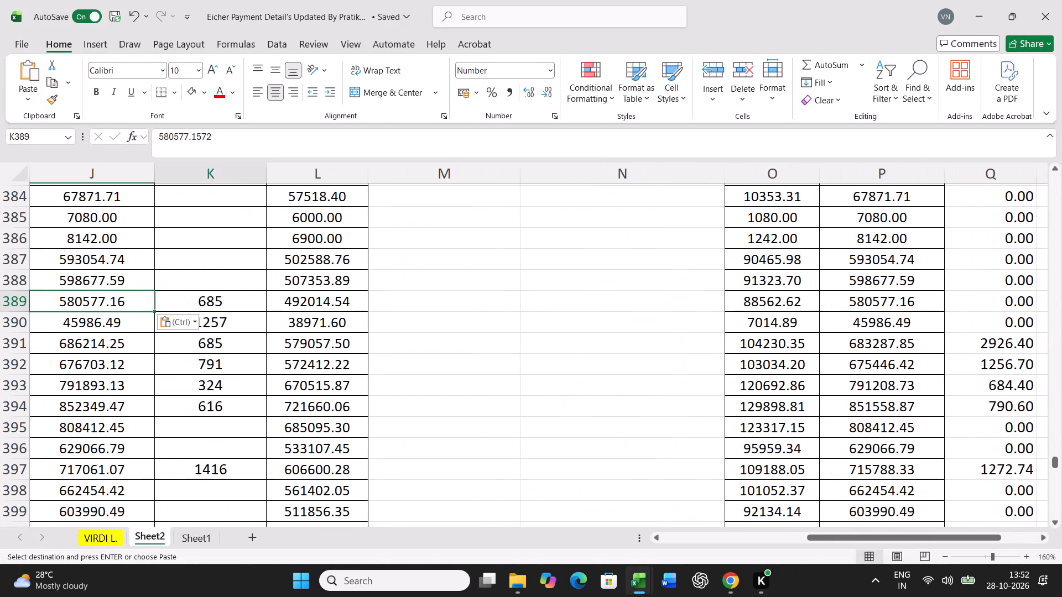
{"action": "key", "text": "Right"}
{"action": "key", "text": "Right"}
{"action": "key", "text": "Right"}
{"action": "key", "text": "Right"}
{"action": "key", "text": "Right"}
{"action": "key", "text": "Right"}
{"action": "key", "text": "Right"}
{"action": "key", "text": "Right"}
{"action": "key", "text": "Right"}
{"action": "key", "text": "Right"}
{"action": "key", "text": "Left"}
{"action": "key", "text": "Left"}
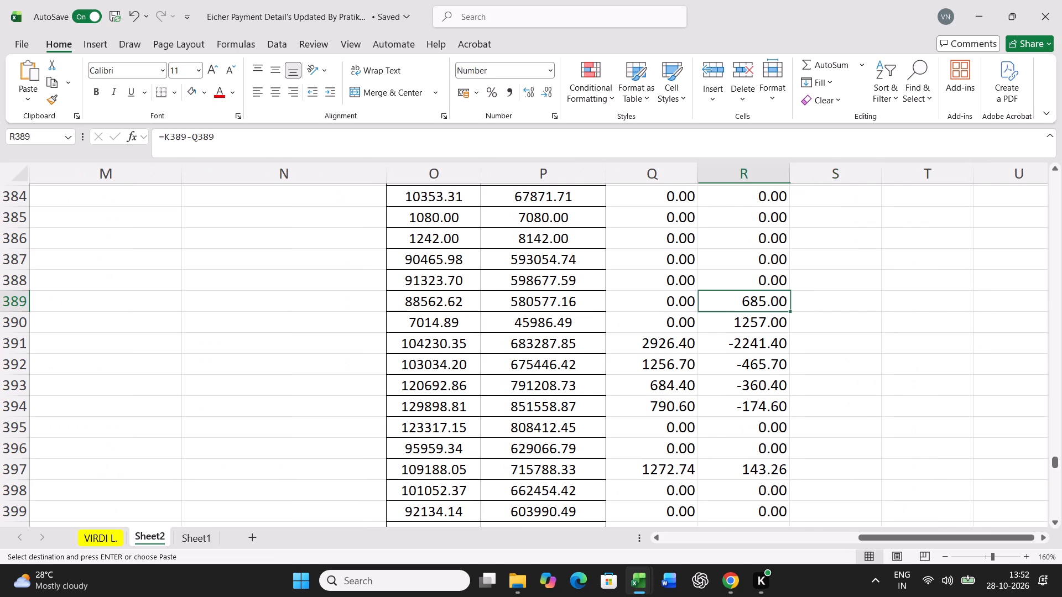
{"action": "key", "text": "Left"}
{"action": "key", "text": "Left"}
{"action": "key", "text": "Left"}
{"action": "key", "text": "Left"}
{"action": "key", "text": "Left"}
{"action": "key", "text": "Left"}
{"action": "key", "text": "Left"}
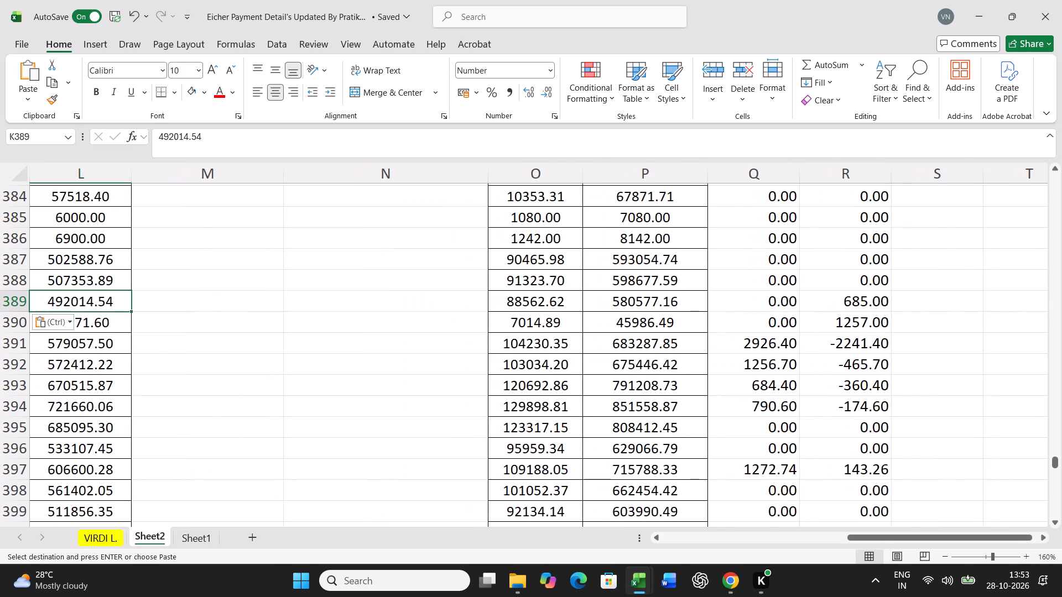
{"action": "key", "text": "Right"}
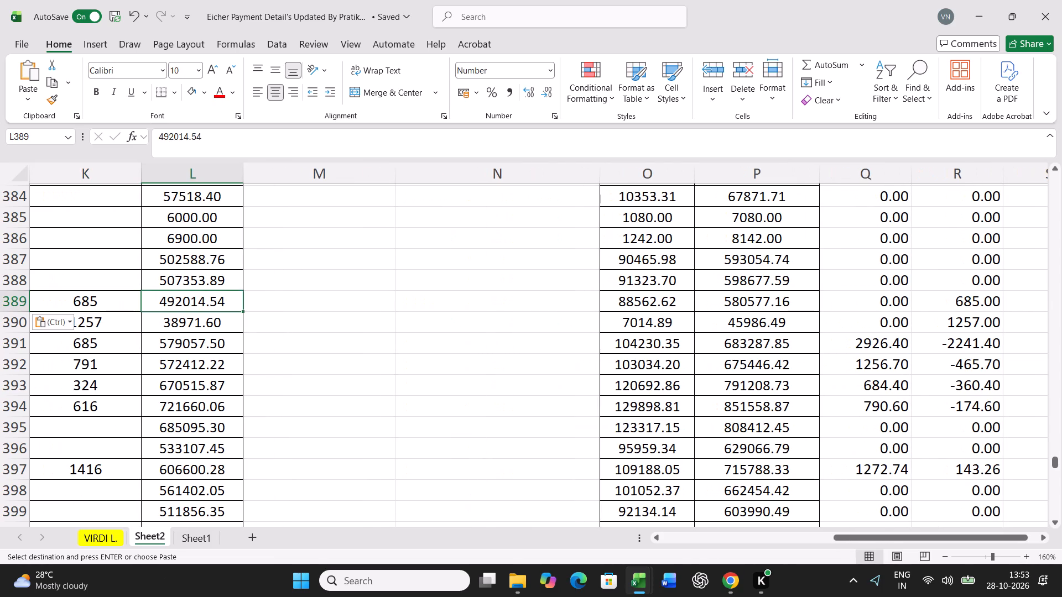
{"action": "key", "text": "Left"}
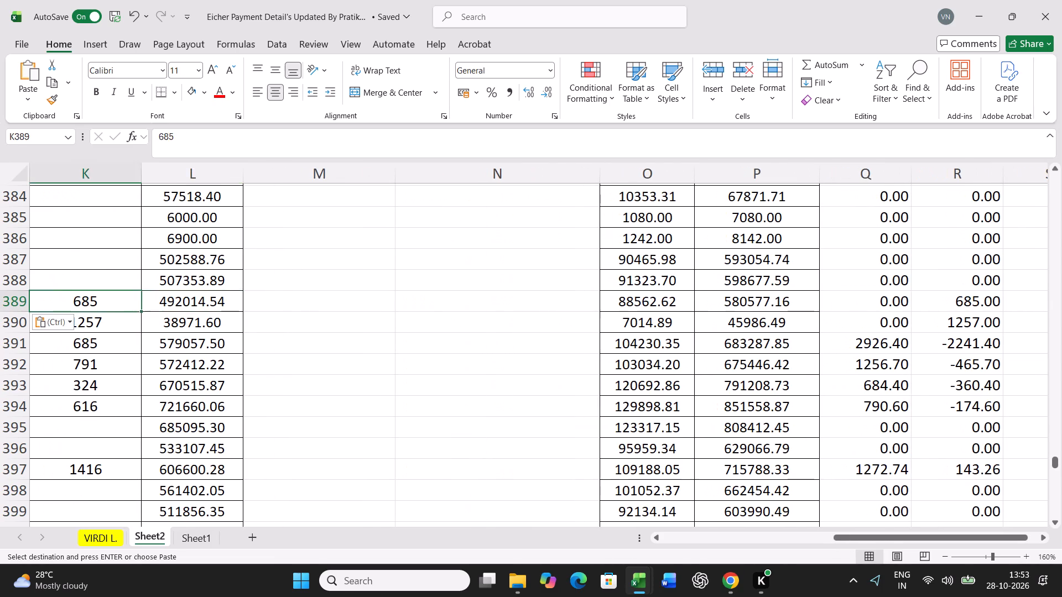
{"action": "key", "text": "Left"}
{"action": "key", "text": "Left"}
{"action": "key", "text": "Right"}
{"action": "key", "text": "Right"}
{"action": "key", "text": "Right"}
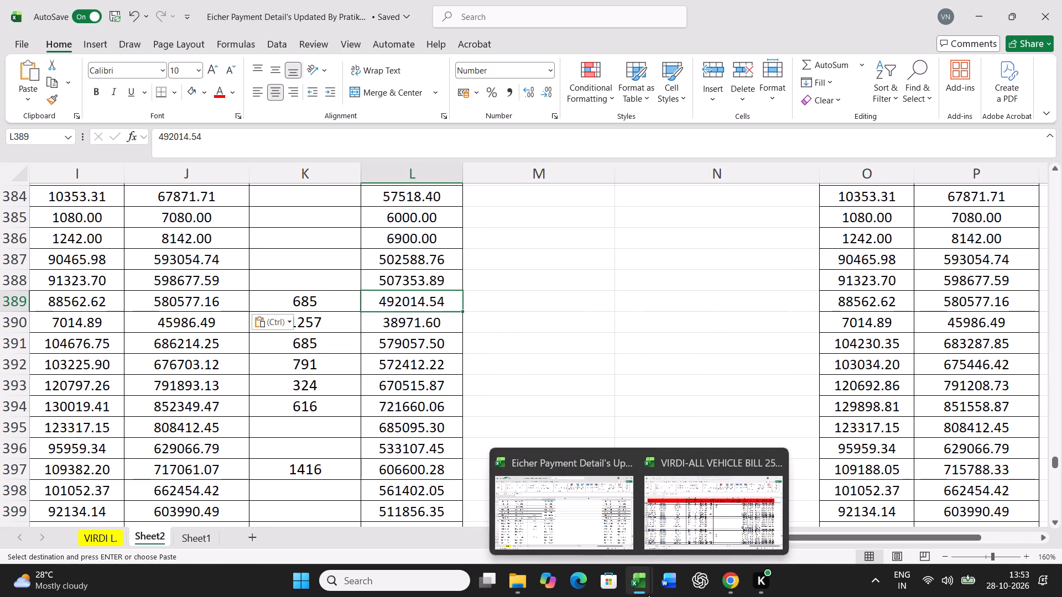
Check row 389's bill number in the Eicher workbook against the matching bill rows in VIRDI-ALL VEHICLE BILL 25-26.
{"action": "left_click", "coordinate": [523, 584]}
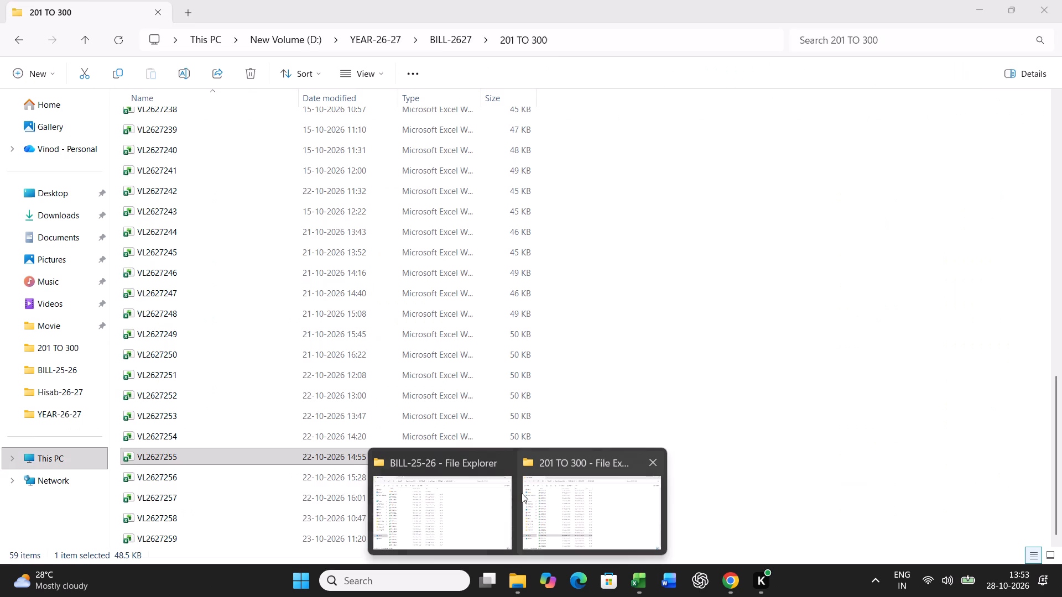
{"action": "left_click", "coordinate": [501, 494]}
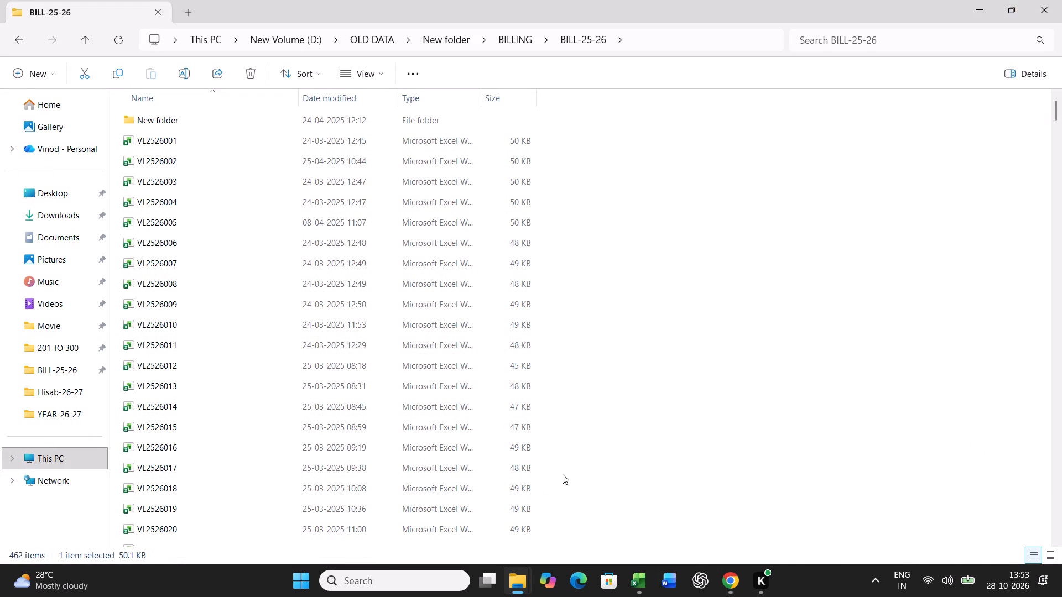
{"action": "left_click", "coordinate": [639, 582]}
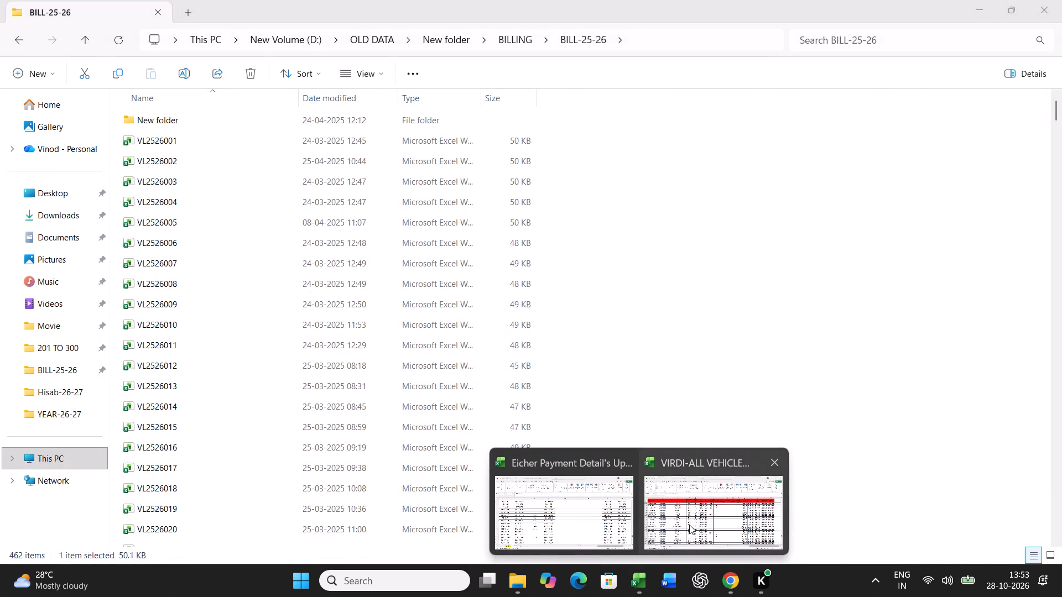
{"action": "left_click", "coordinate": [598, 498]}
{"action": "key", "text": "Left"}
{"action": "key", "text": "Left"}
{"action": "key", "text": "Left"}
{"action": "key", "text": "Left"}
{"action": "key", "text": "Left"}
{"action": "key", "text": "Left"}
{"action": "key", "text": "Left"}
{"action": "key", "text": "Left"}
{"action": "key", "text": "Left"}
{"action": "key", "text": "Left"}
{"action": "key", "text": "Left"}
{"action": "key", "text": "Left"}
{"action": "key", "text": "Left"}
{"action": "key", "text": "Left"}
{"action": "key", "text": "Left"}
{"action": "key", "text": "Left"}
{"action": "key", "text": "Left"}
{"action": "key", "text": "Left"}
{"action": "key", "text": "Left"}
{"action": "key", "text": "Left"}
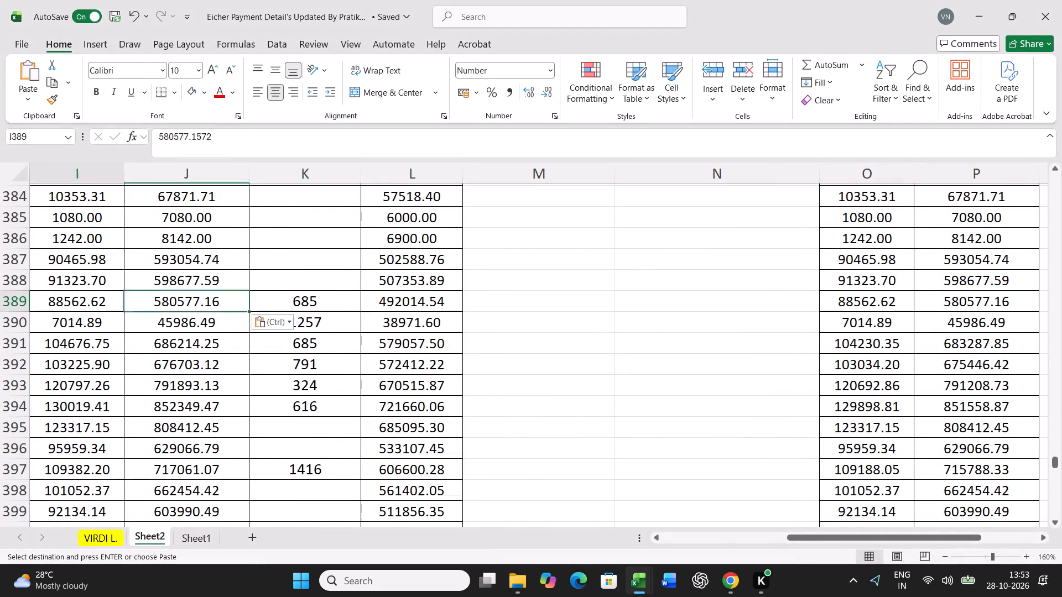
{"action": "key", "text": "Right"}
{"action": "key", "text": "Right"}
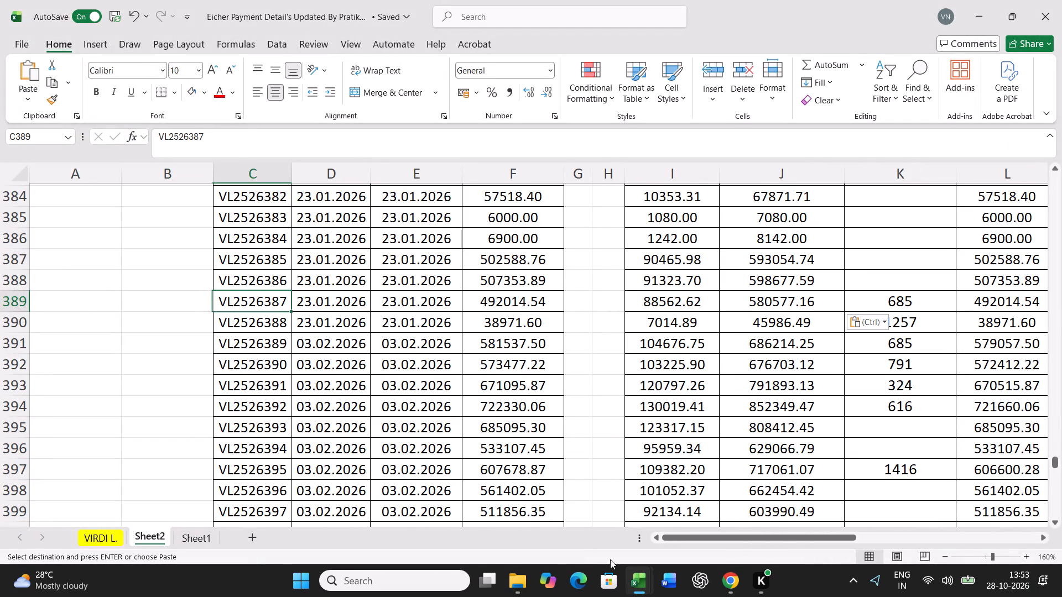
{"action": "left_click", "coordinate": [630, 576]}
{"action": "left_click", "coordinate": [699, 506]}
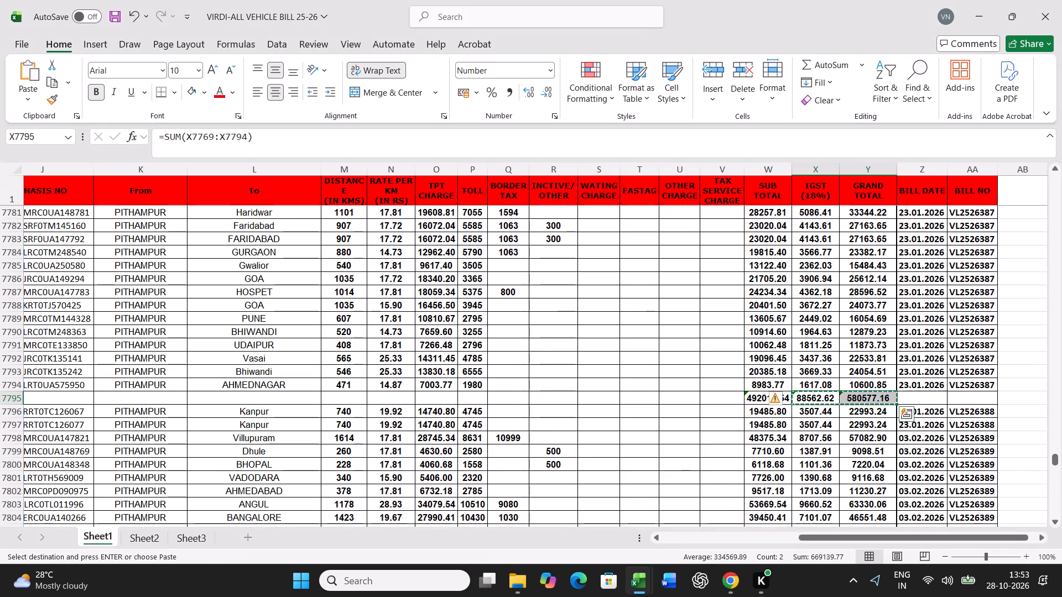
{"action": "left_click", "coordinate": [639, 589]}
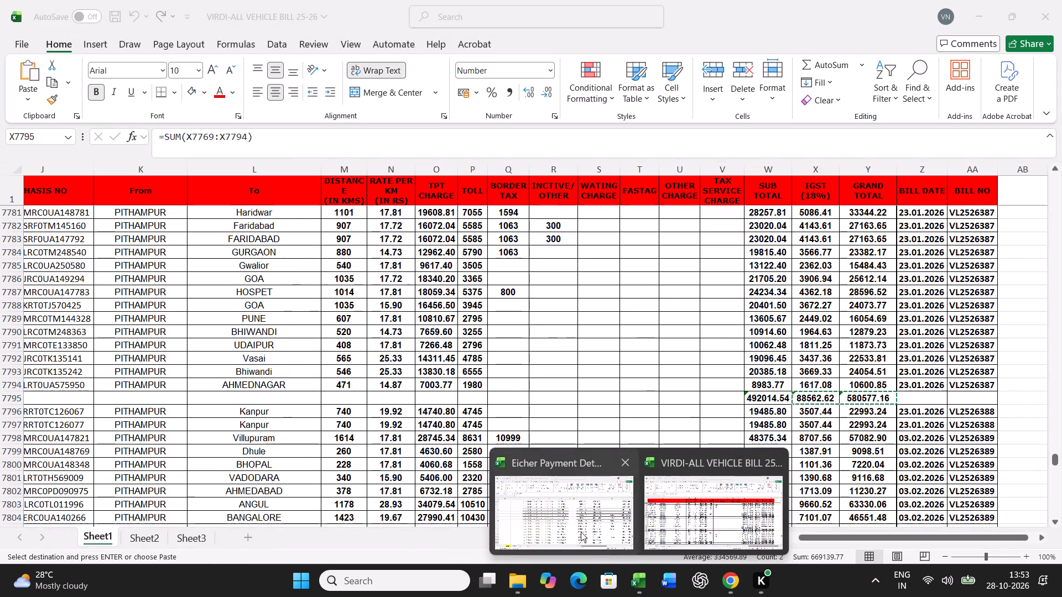
{"action": "left_click", "coordinate": [581, 532]}
Open the VL2526387 bill workbook from the BILL-25-26 folder in File Explorer.
{"action": "left_click", "coordinate": [521, 581]}
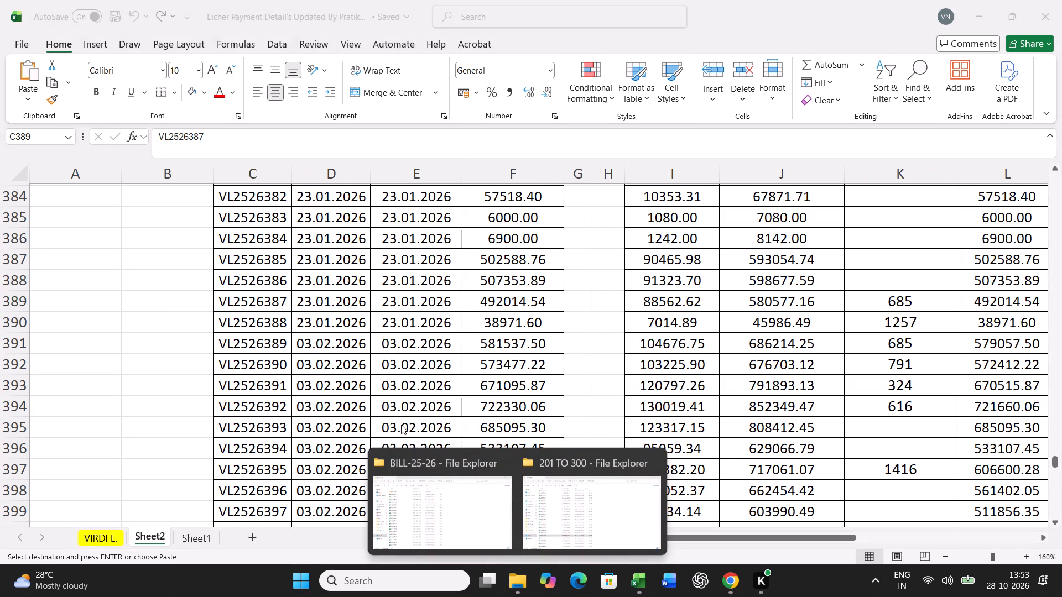
{"action": "left_click", "coordinate": [429, 483]}
{"action": "scroll", "coordinate": [431, 410], "scroll_direction": "down", "scroll_amount": 20}
{"action": "scroll", "coordinate": [431, 410], "scroll_direction": "down", "scroll_amount": 1}
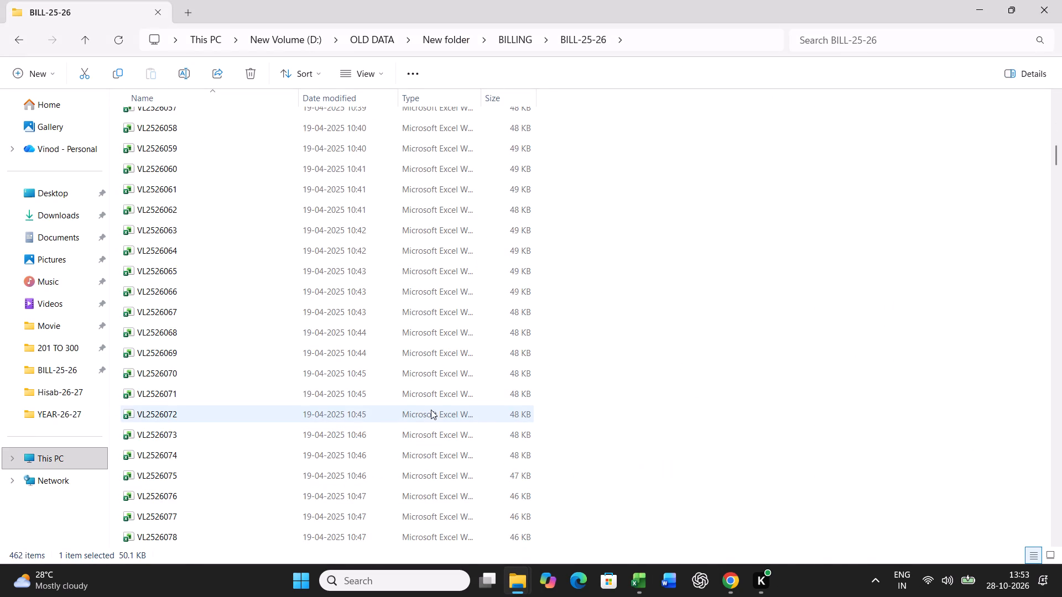
{"action": "scroll", "coordinate": [431, 410], "scroll_direction": "down", "scroll_amount": 20}
{"action": "scroll", "coordinate": [431, 410], "scroll_direction": "down", "scroll_amount": 20}
{"action": "scroll", "coordinate": [431, 410], "scroll_direction": "down", "scroll_amount": 5}
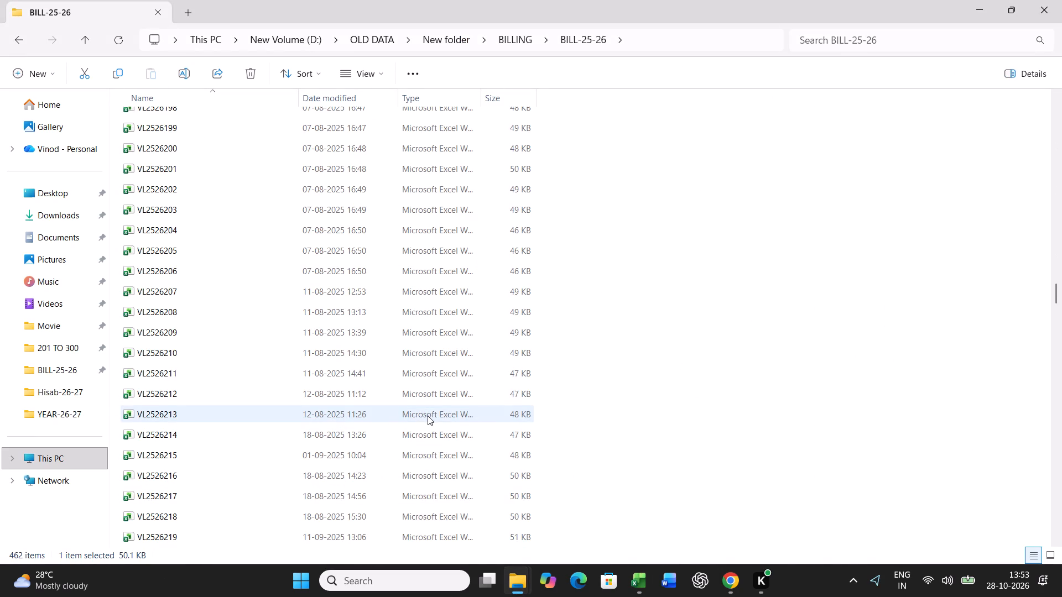
{"action": "scroll", "coordinate": [428, 416], "scroll_direction": "down", "scroll_amount": 20}
{"action": "scroll", "coordinate": [428, 416], "scroll_direction": "down", "scroll_amount": 14}
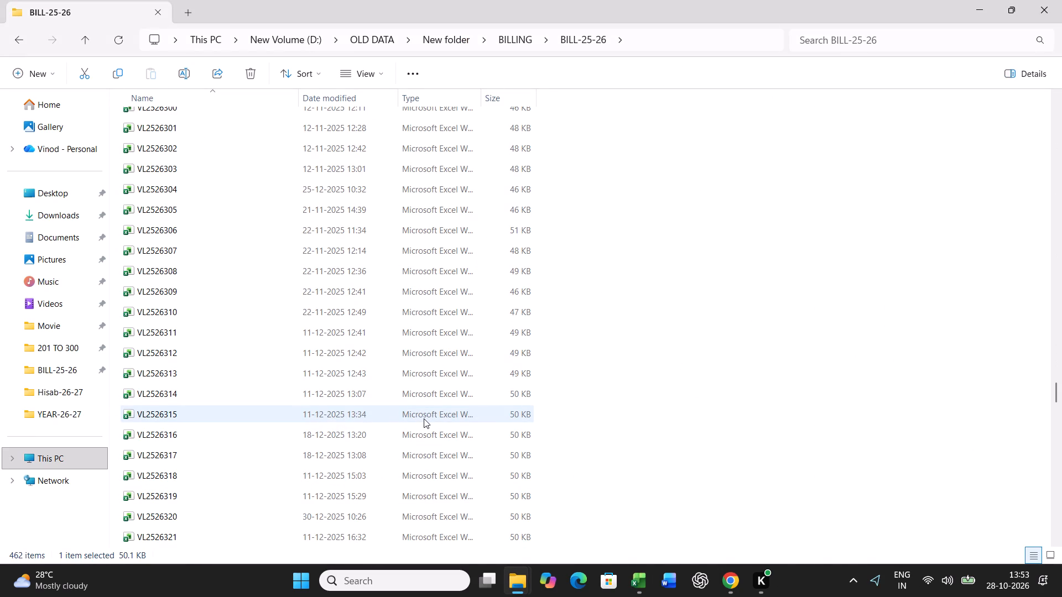
{"action": "scroll", "coordinate": [293, 396], "scroll_direction": "down", "scroll_amount": 9}
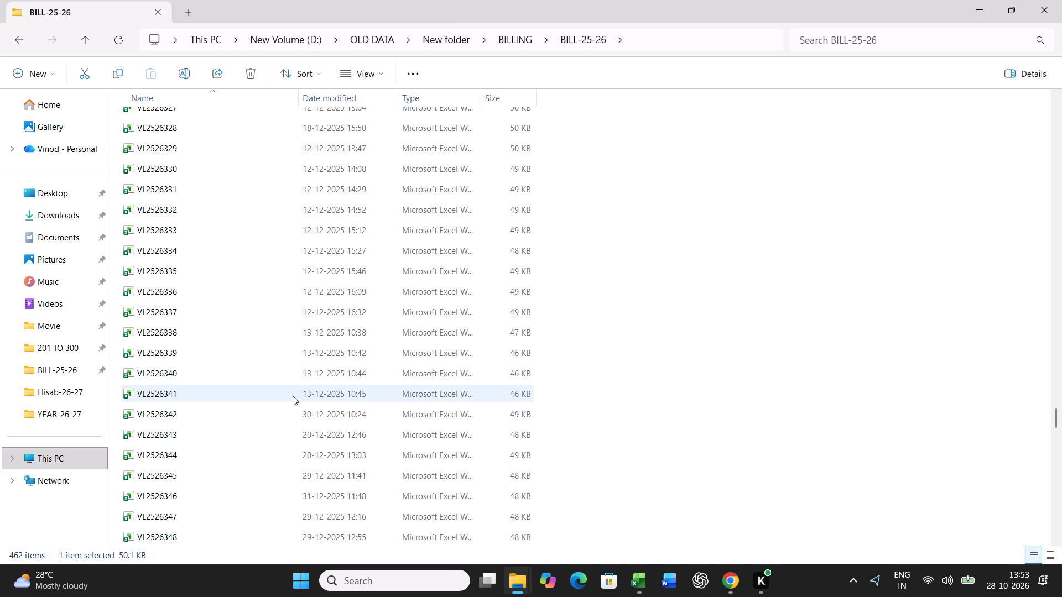
{"action": "scroll", "coordinate": [191, 401], "scroll_direction": "down", "scroll_amount": 12}
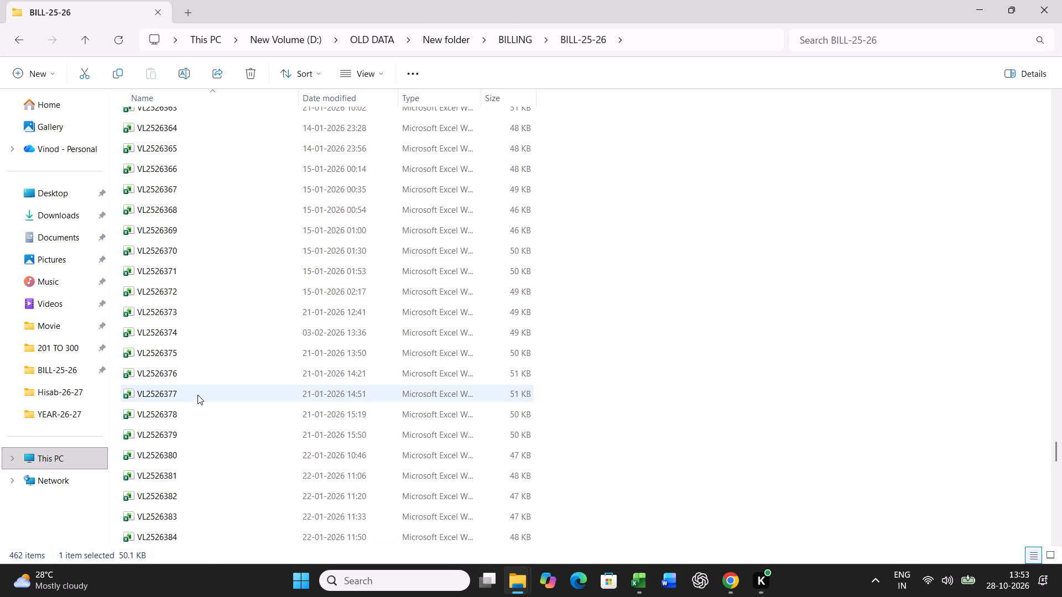
{"action": "scroll", "coordinate": [204, 392], "scroll_direction": "down", "scroll_amount": 12}
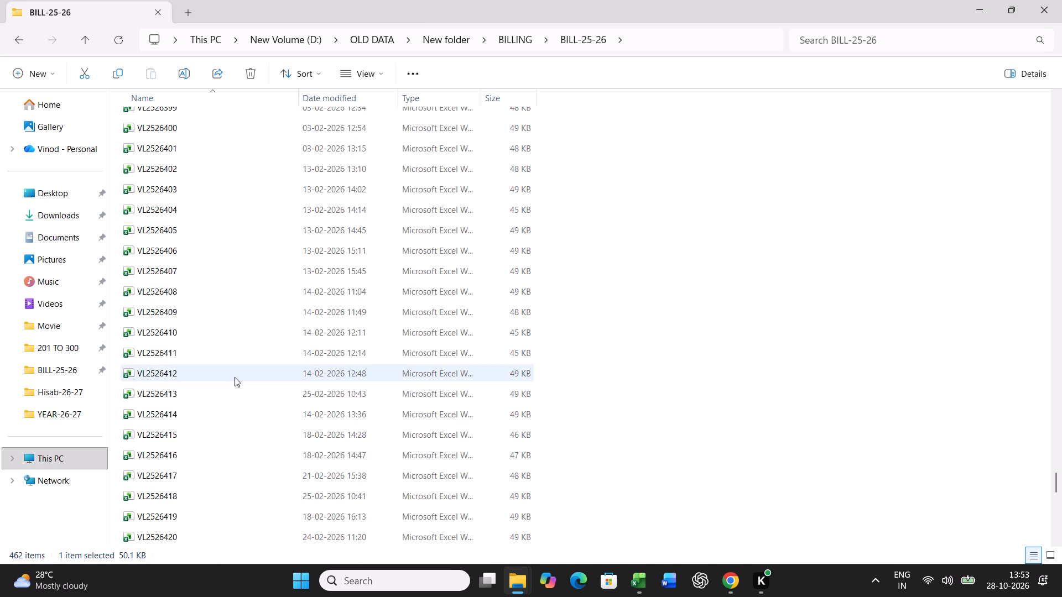
{"action": "scroll", "coordinate": [235, 377], "scroll_direction": "down", "scroll_amount": 8}
{"action": "scroll", "coordinate": [235, 377], "scroll_direction": "up", "scroll_amount": 17}
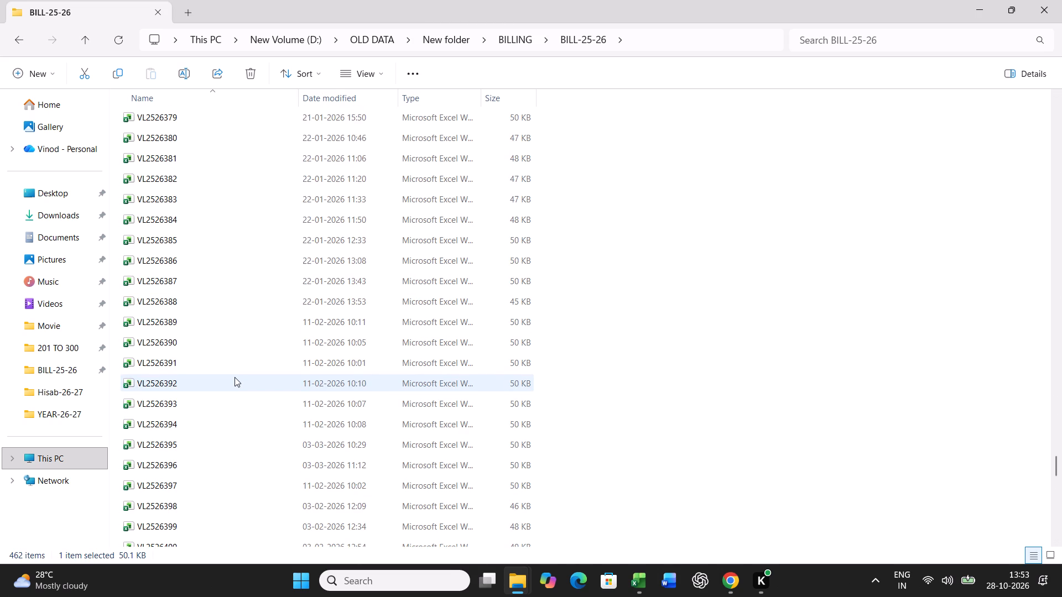
{"action": "scroll", "coordinate": [235, 377], "scroll_direction": "up", "scroll_amount": 9}
{"action": "scroll", "coordinate": [235, 377], "scroll_direction": "down", "scroll_amount": 11}
{"action": "double_click", "coordinate": [159, 295]}
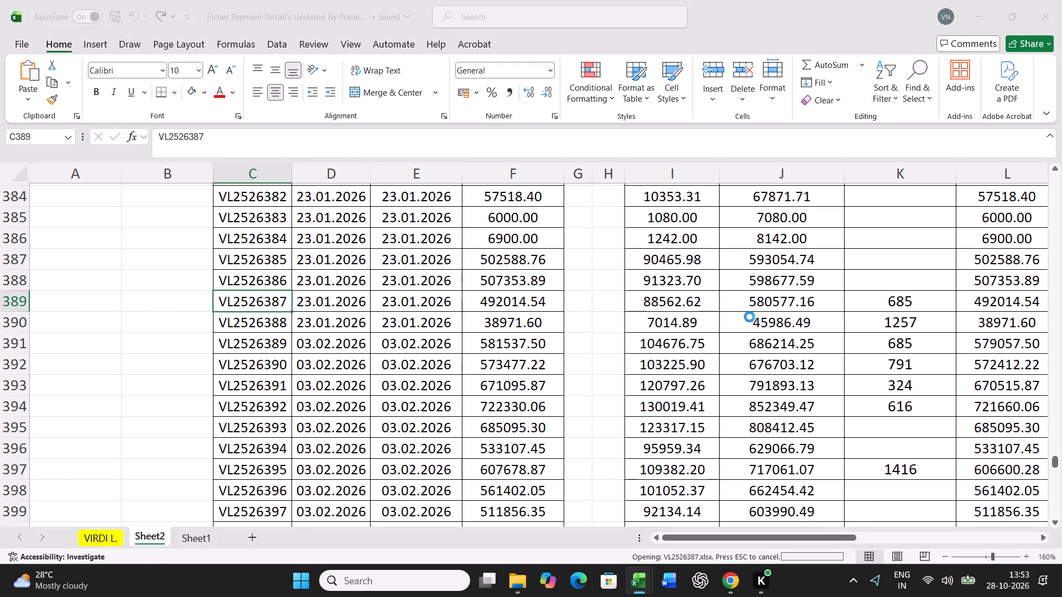
Copy the Sub Total sum in W40 of bill file VL2526387 and paste it as values into cell L389 of the Eicher Payment workbook.
{"action": "scroll", "coordinate": [649, 480], "scroll_direction": "down", "scroll_amount": 10}
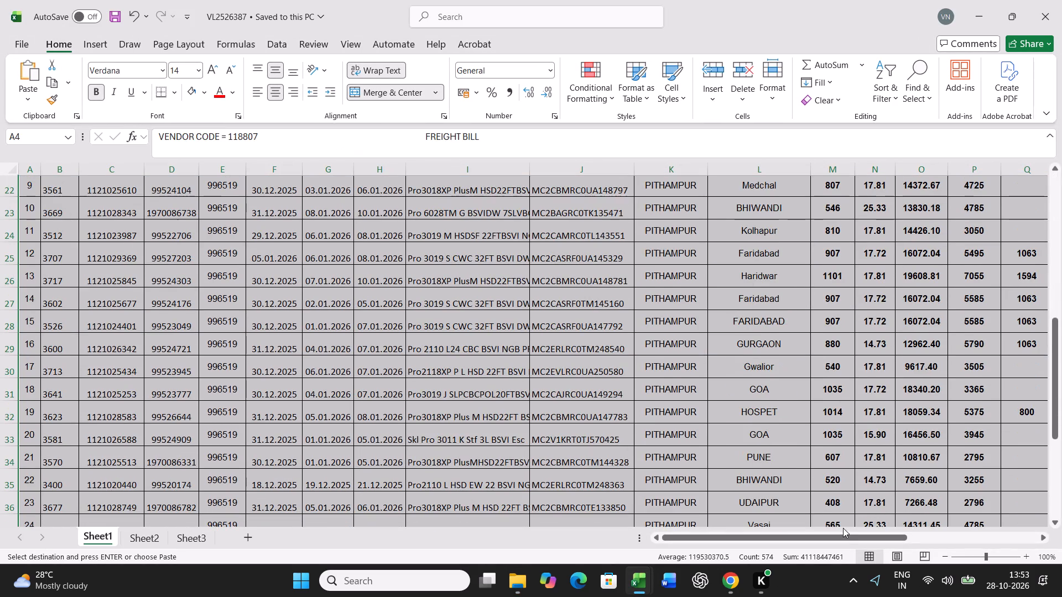
{"action": "left_click_drag", "start_coordinate": [845, 541], "coordinate": [982, 536]}
{"action": "scroll", "coordinate": [890, 380], "scroll_direction": "down", "scroll_amount": 5}
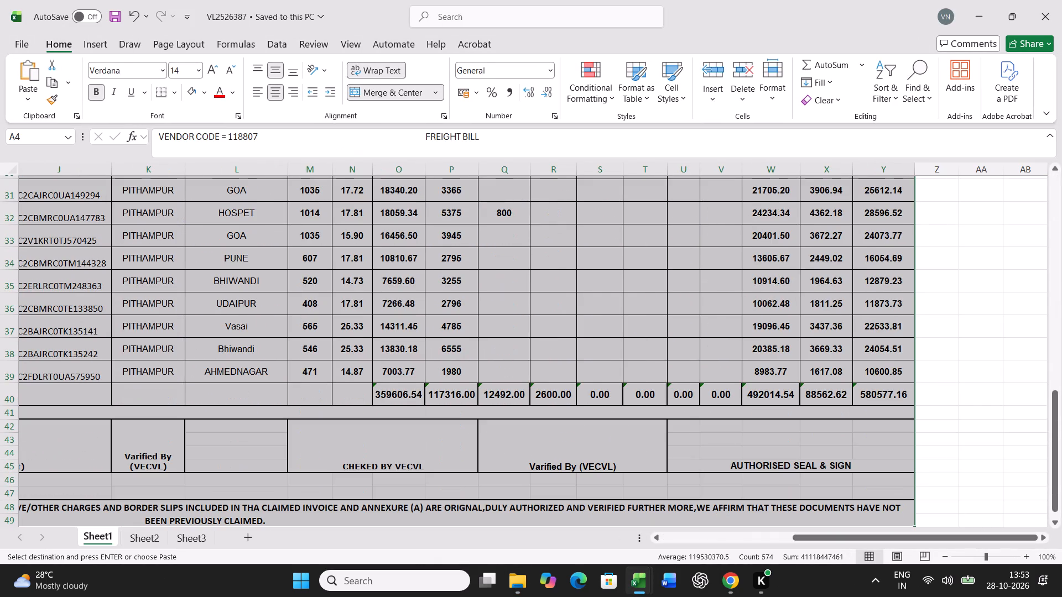
{"action": "left_click", "coordinate": [776, 389]}
{"action": "key", "text": "ctrl+c"}
{"action": "left_click", "coordinate": [644, 584]}
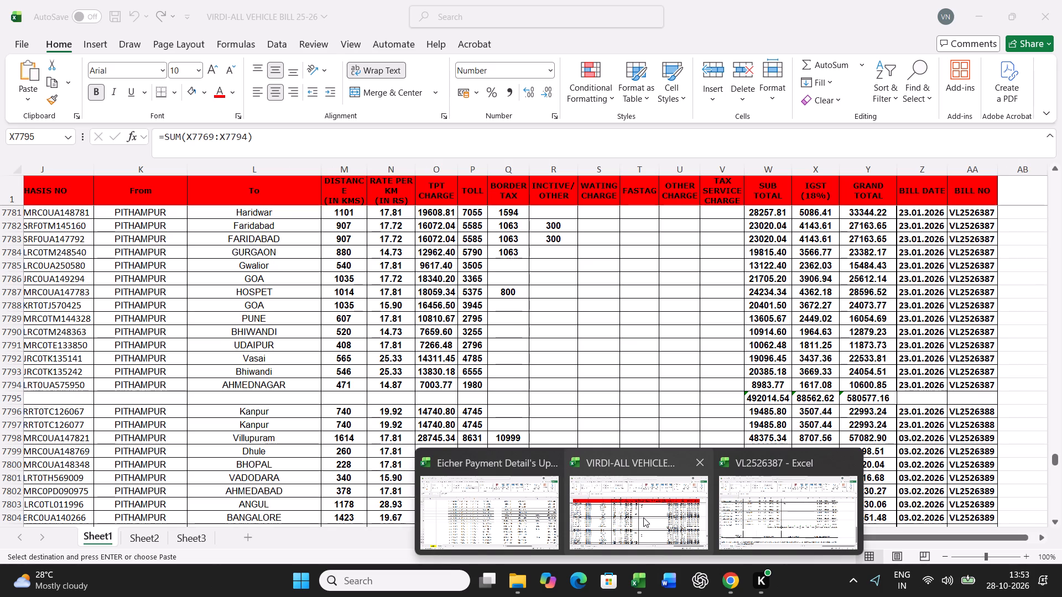
{"action": "left_click", "coordinate": [643, 517]}
{"action": "left_click", "coordinate": [631, 583]}
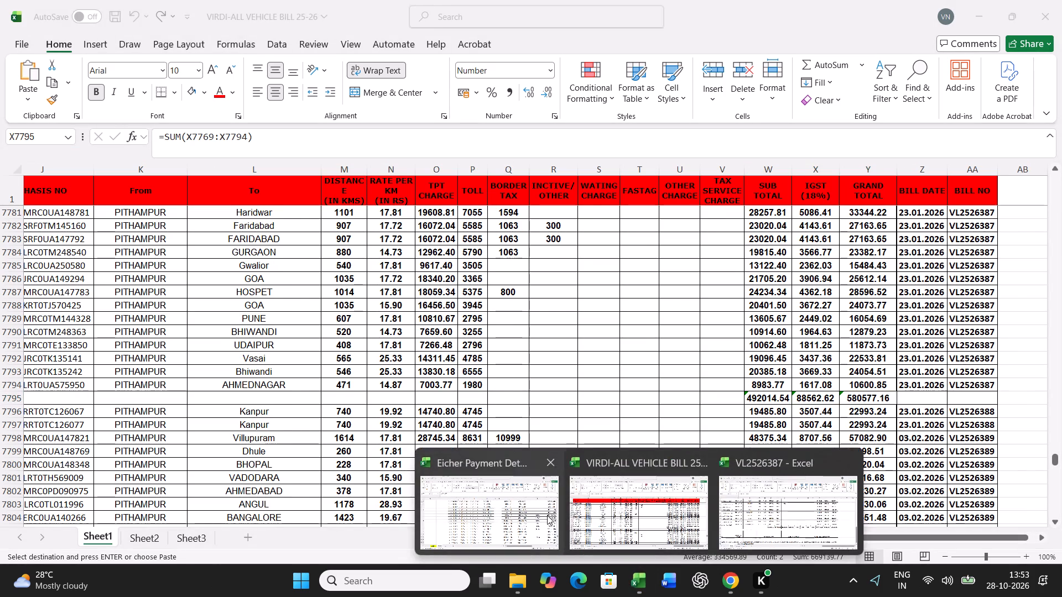
{"action": "left_click", "coordinate": [547, 515]}
{"action": "key", "text": "Right"}
{"action": "key", "text": "Right"}
{"action": "key", "text": "Right"}
{"action": "key", "text": "Right"}
{"action": "key", "text": "Right"}
{"action": "key", "text": "Right"}
{"action": "key", "text": "Right"}
{"action": "key", "text": "Right"}
{"action": "key", "text": "Right"}
{"action": "key", "text": "Right"}
{"action": "key", "text": "Right"}
{"action": "key", "text": "Right"}
{"action": "key", "text": "Right"}
{"action": "key", "text": "Right"}
{"action": "key", "text": "Right"}
{"action": "key", "text": "Right"}
{"action": "key", "text": "Right"}
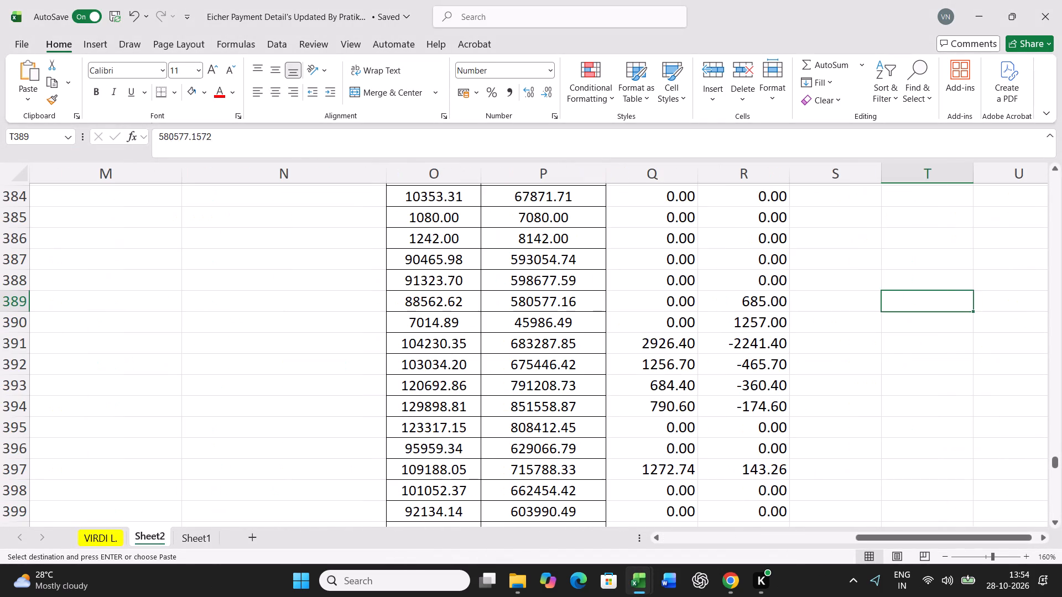
{"action": "key", "text": "Left"}
{"action": "key", "text": "Left"}
{"action": "key", "text": "Left"}
{"action": "key", "text": "Left"}
{"action": "key", "text": "Left"}
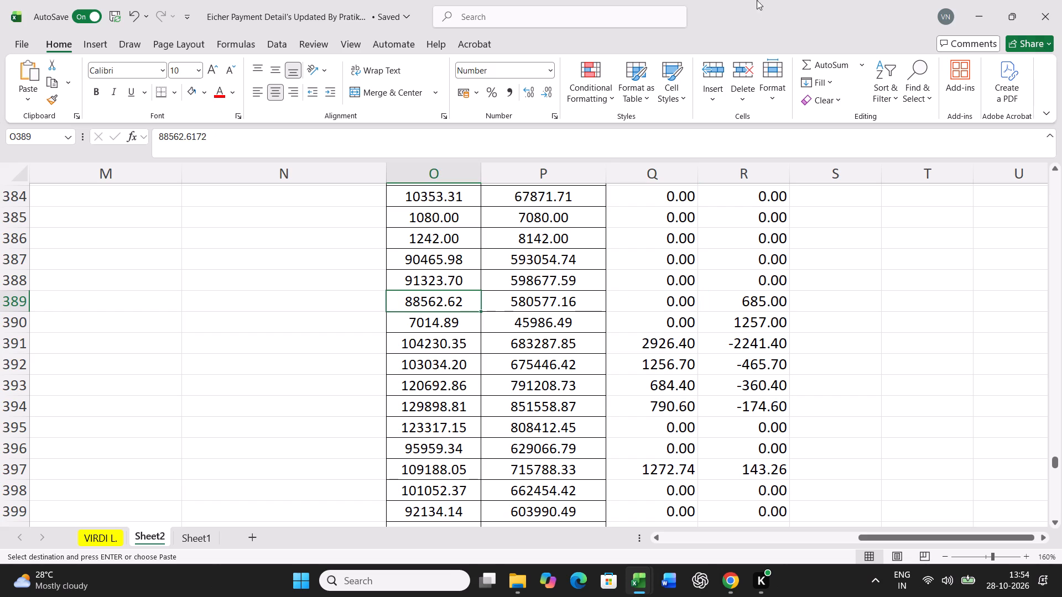
{"action": "key", "text": "Left"}
{"action": "key", "text": "Left"}
{"action": "key", "text": "Left"}
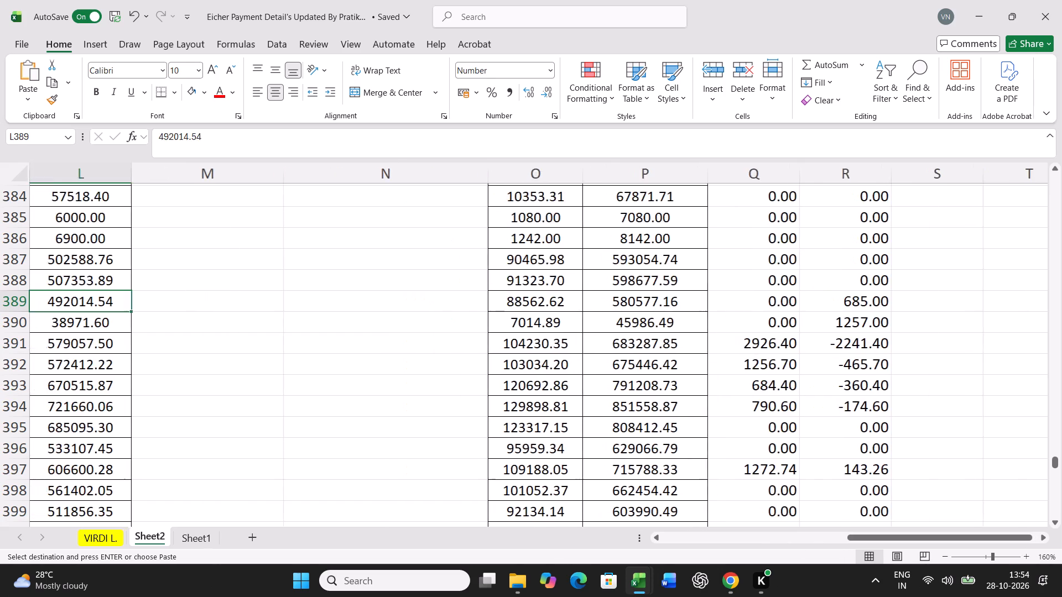
{"action": "key", "text": "Left"}
{"action": "key", "text": "Right"}
{"action": "right_click", "coordinate": [230, 299]}
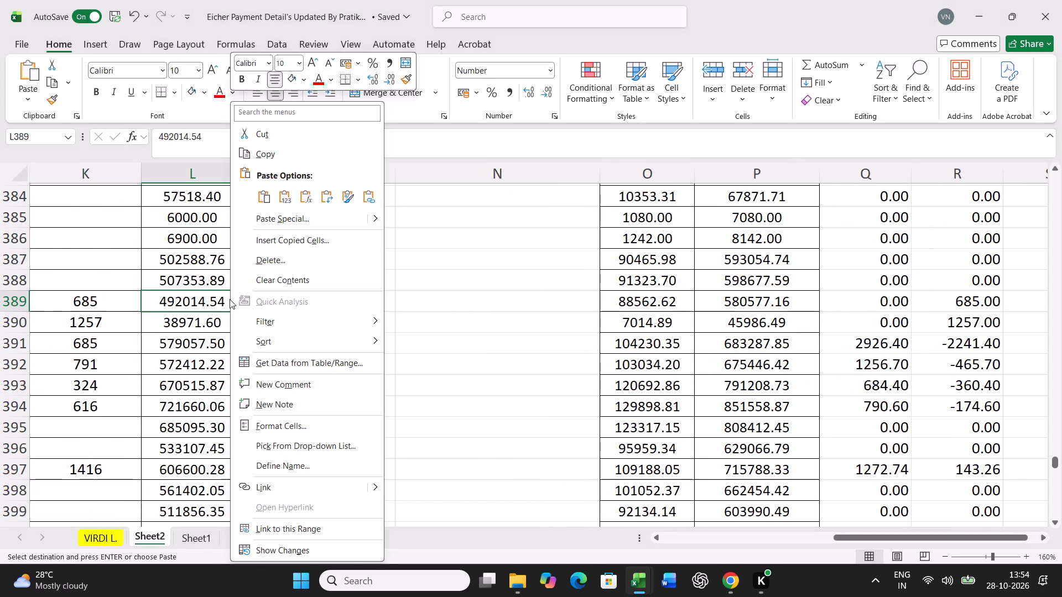
{"action": "left_click", "coordinate": [294, 225]}
{"action": "left_click", "coordinate": [173, 195]}
{"action": "left_click", "coordinate": [383, 351]}
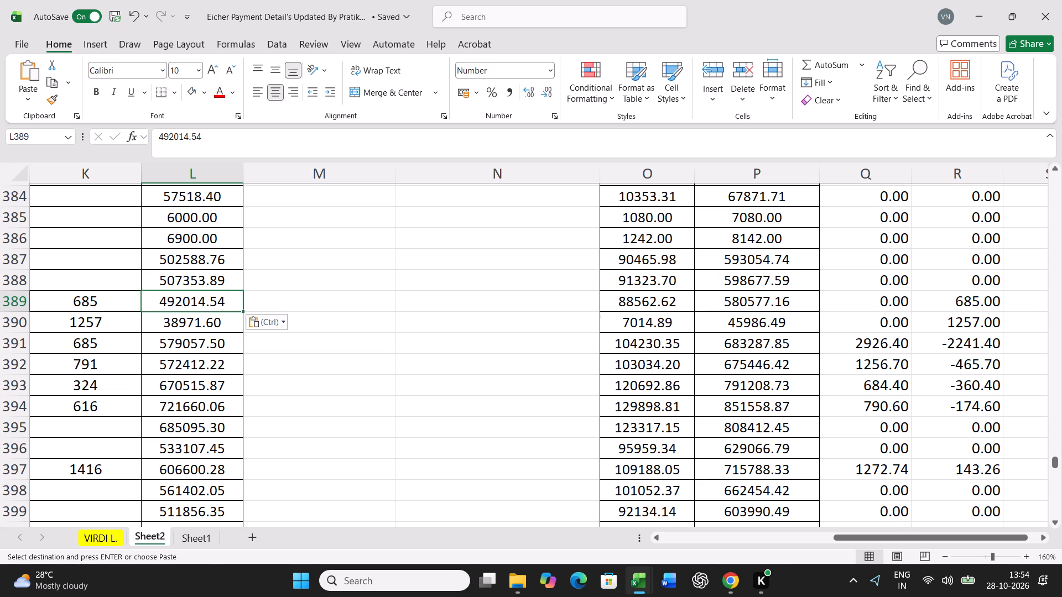
Copy the IGST and Grand Total sums in X40:Y40 of bill file VL2526387 and paste them as values into O389:P389 of the Eicher workbook.
{"action": "left_click", "coordinate": [642, 581]}
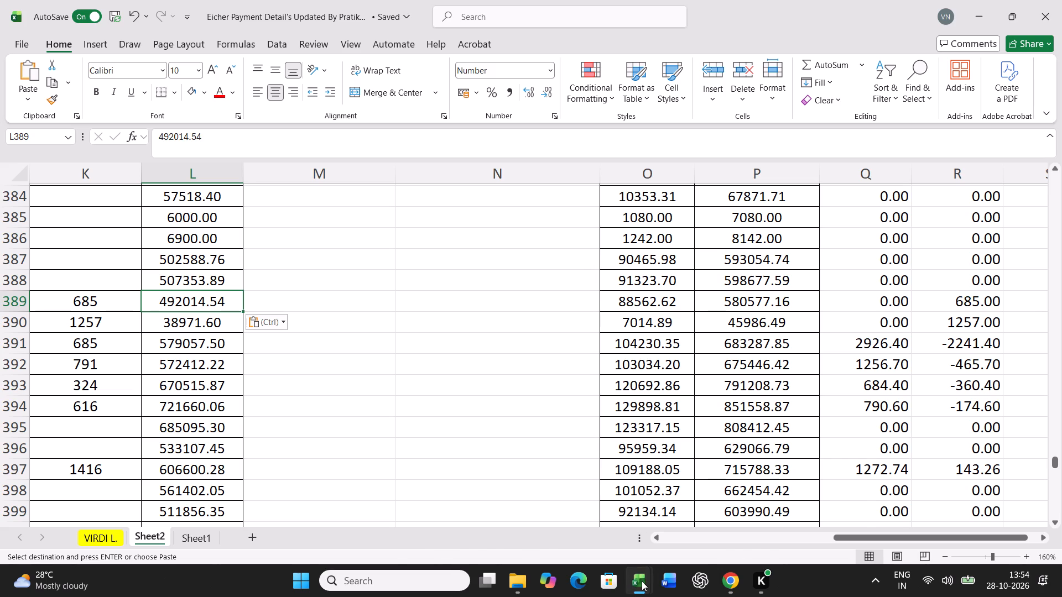
{"action": "left_click", "coordinate": [760, 495]}
{"action": "left_click_drag", "start_coordinate": [821, 397], "coordinate": [897, 394]}
{"action": "key", "text": "ctrl+c"}
{"action": "left_click", "coordinate": [638, 584]}
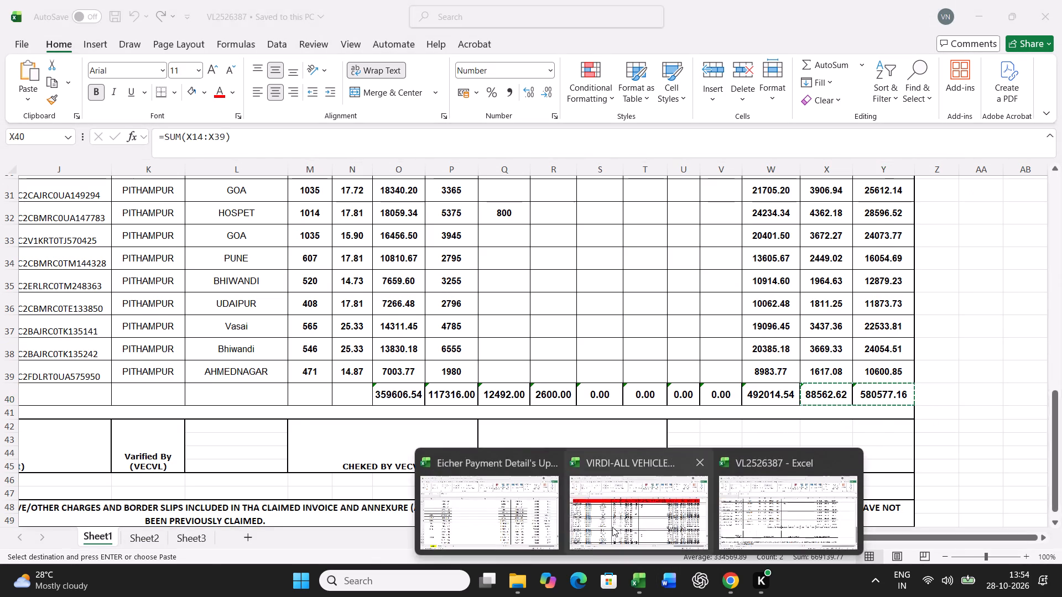
{"action": "left_click", "coordinate": [612, 527]}
{"action": "left_click", "coordinate": [635, 580]}
{"action": "left_click", "coordinate": [551, 522]}
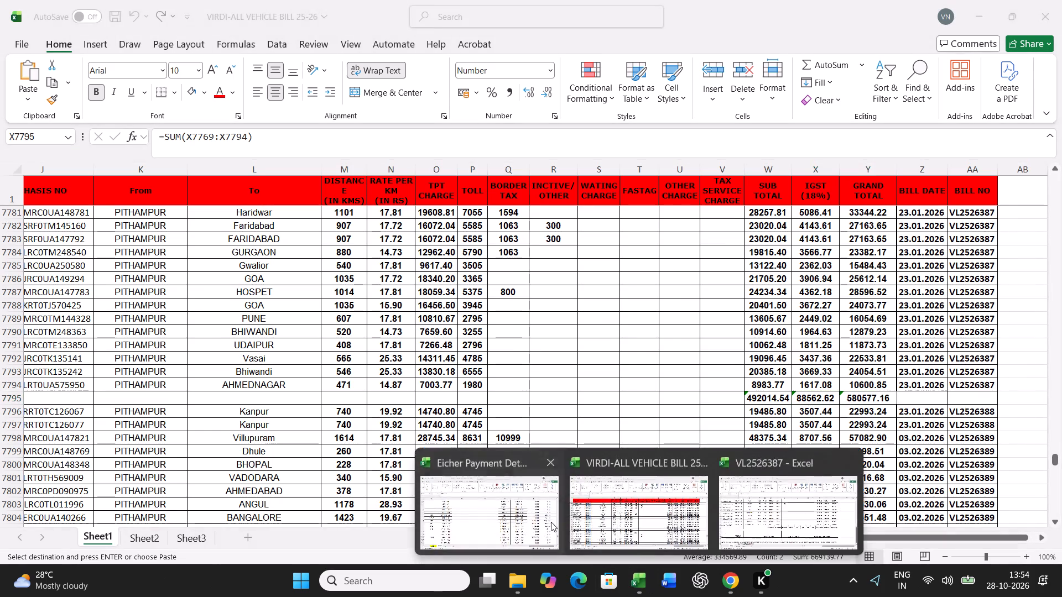
{"action": "key", "text": "Right"}
{"action": "key", "text": "Right"}
{"action": "key", "text": "Right"}
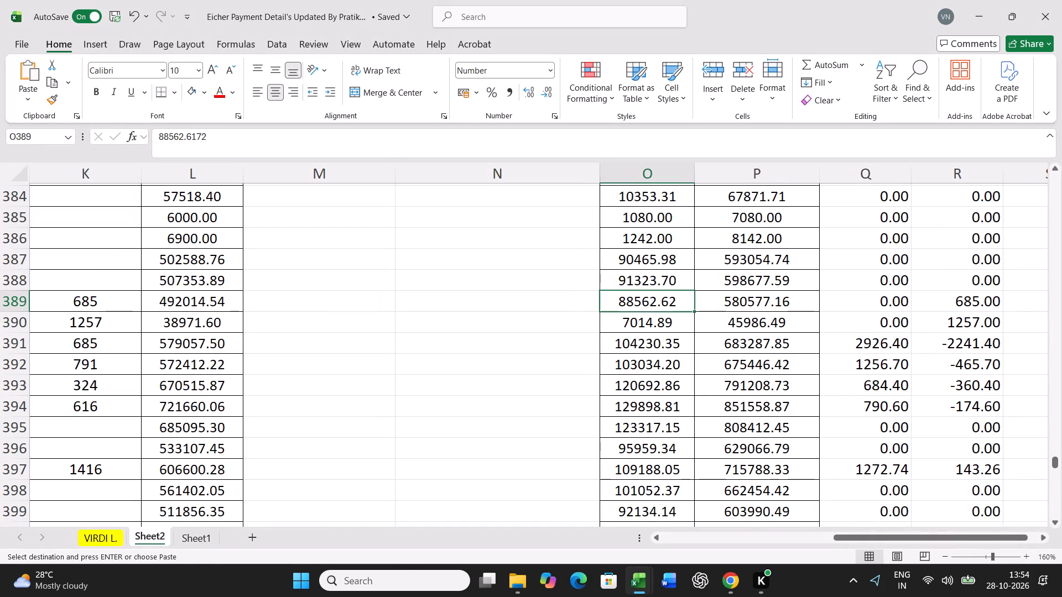
{"action": "right_click", "coordinate": [612, 296]}
{"action": "left_click", "coordinate": [663, 224]}
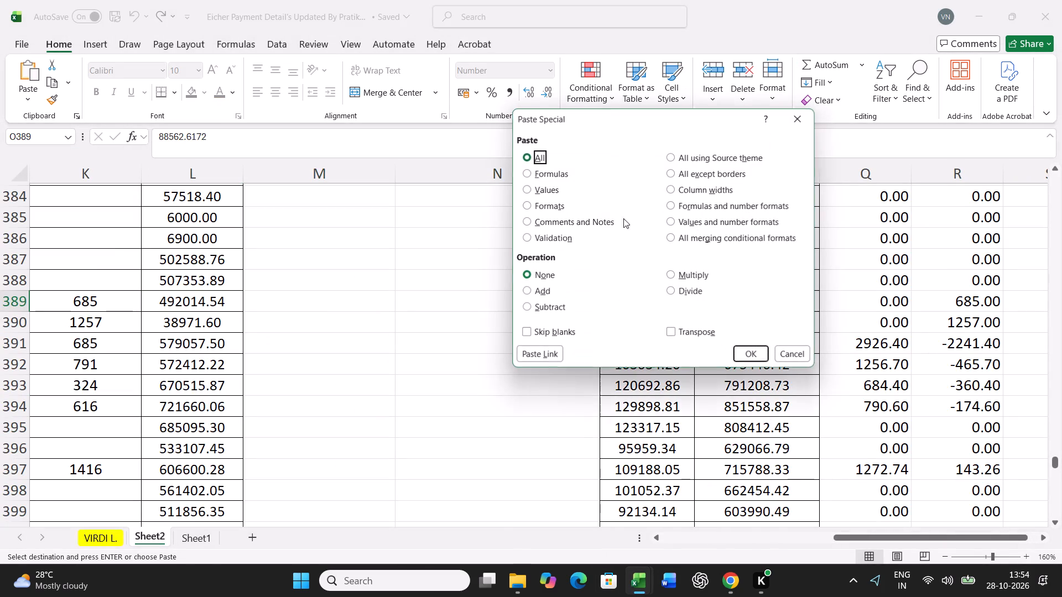
{"action": "left_click", "coordinate": [553, 194]}
{"action": "left_click", "coordinate": [738, 353]}
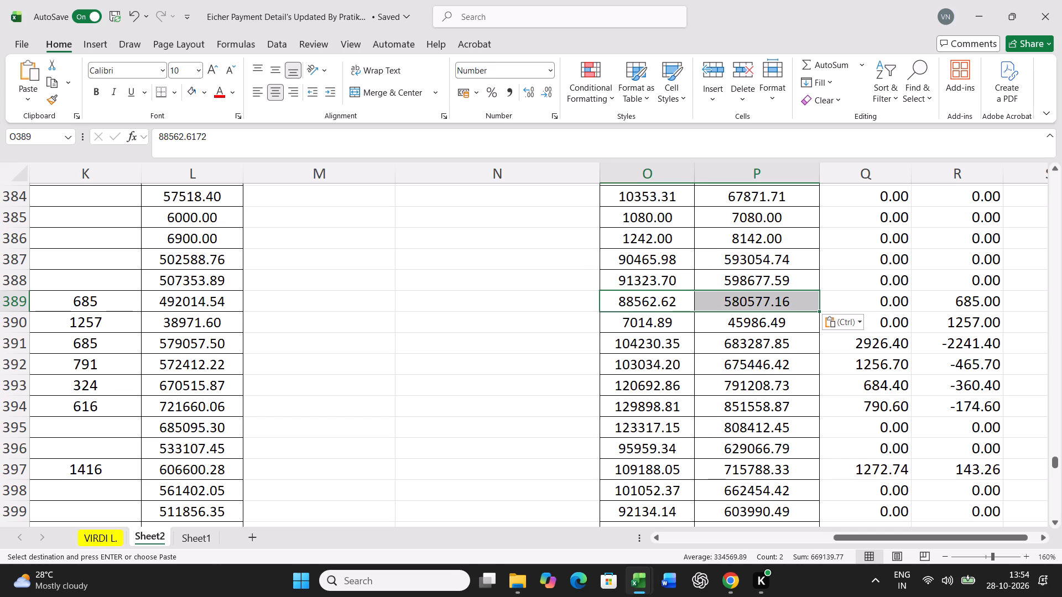
Compare row 389's actual and revision bill amounts with the column K entry and the difference formulas in Q and R.
{"action": "key", "text": "Right"}
{"action": "key", "text": "Left"}
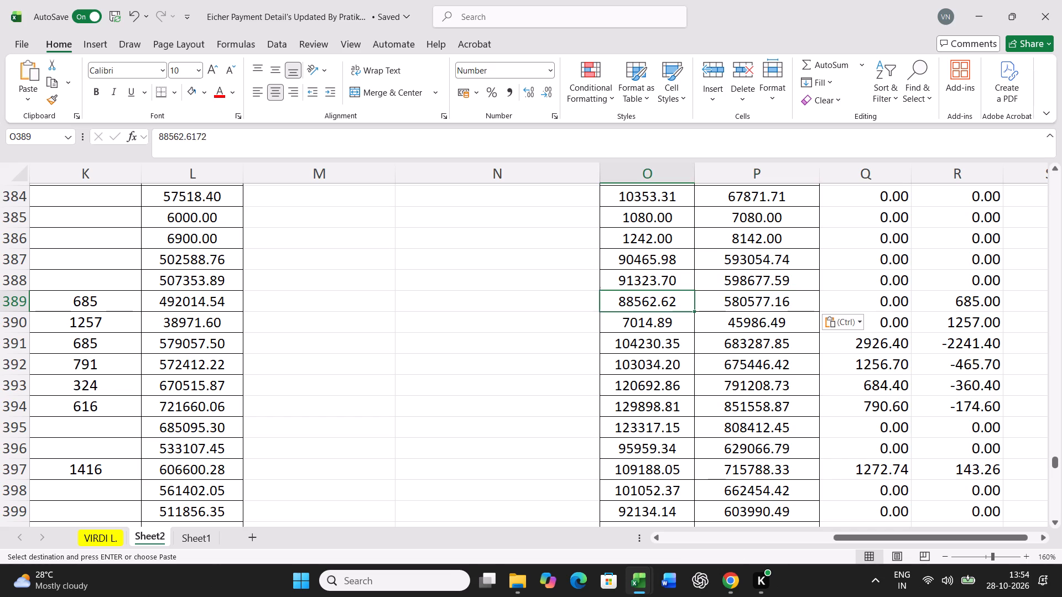
{"action": "key", "text": "Left"}
{"action": "key", "text": "Left"}
{"action": "key", "text": "Left"}
{"action": "key", "text": "Left"}
{"action": "key", "text": "Left"}
{"action": "key", "text": "Left"}
{"action": "key", "text": "Left"}
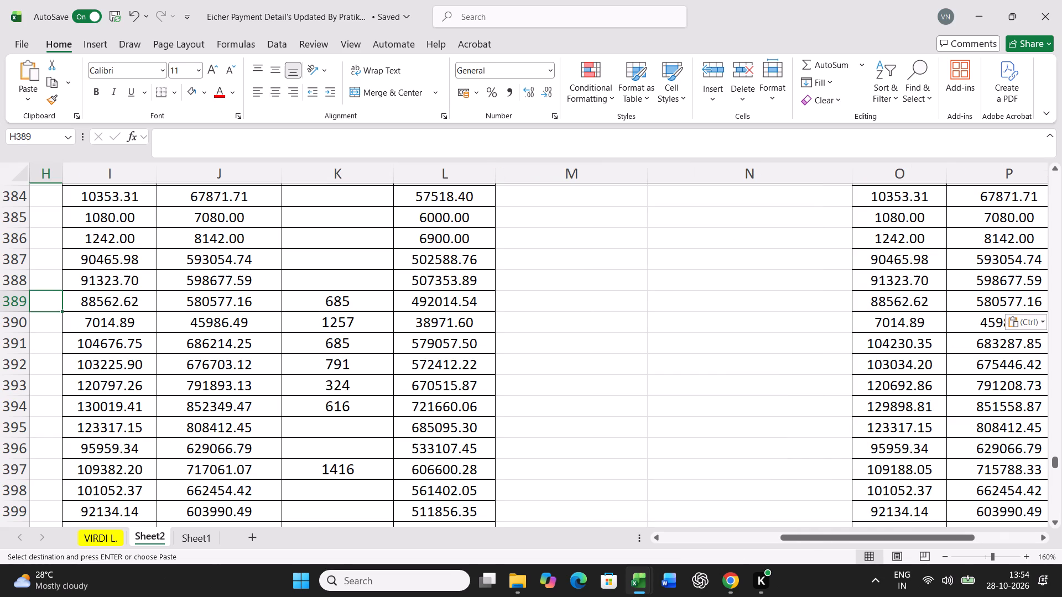
{"action": "key", "text": "Right"}
{"action": "key", "text": "Right"}
{"action": "key", "text": "Right"}
{"action": "key", "text": "Right"}
{"action": "key", "text": "Right"}
{"action": "key", "text": "Right"}
{"action": "key", "text": "Right"}
{"action": "key", "text": "Right"}
{"action": "key", "text": "Right"}
{"action": "key", "text": "Right"}
{"action": "key", "text": "Right"}
{"action": "key", "text": "Right"}
{"action": "key", "text": "Left"}
{"action": "key", "text": "Left"}
{"action": "key", "text": "Left"}
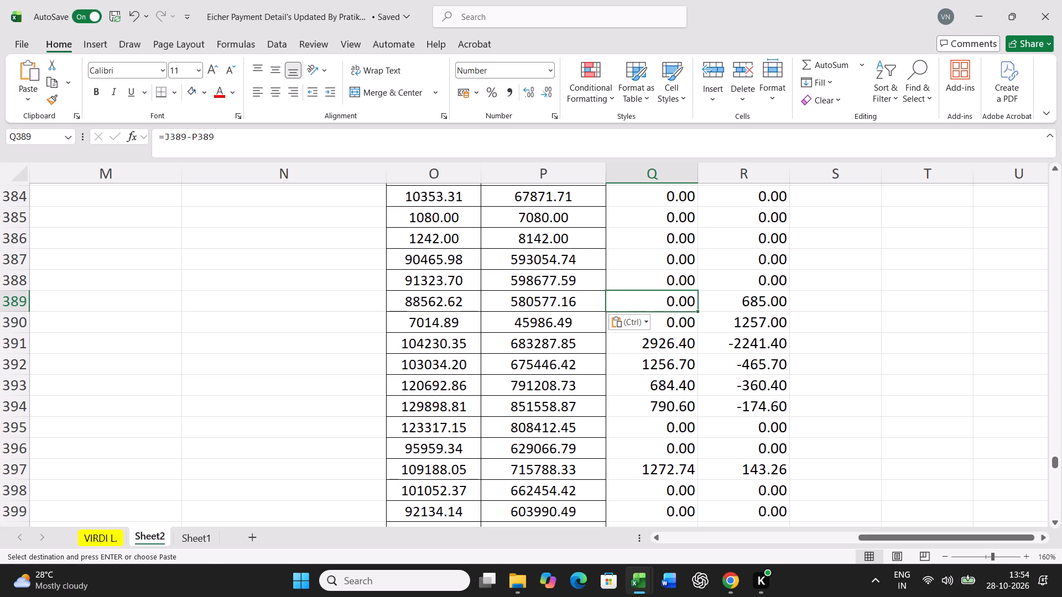
Examine row 4's actual bill, column K and revision bill entries against the difference formulas in Q4 and R4.
{"action": "left_click_drag", "start_coordinate": [1055, 462], "coordinate": [1061, 161]}
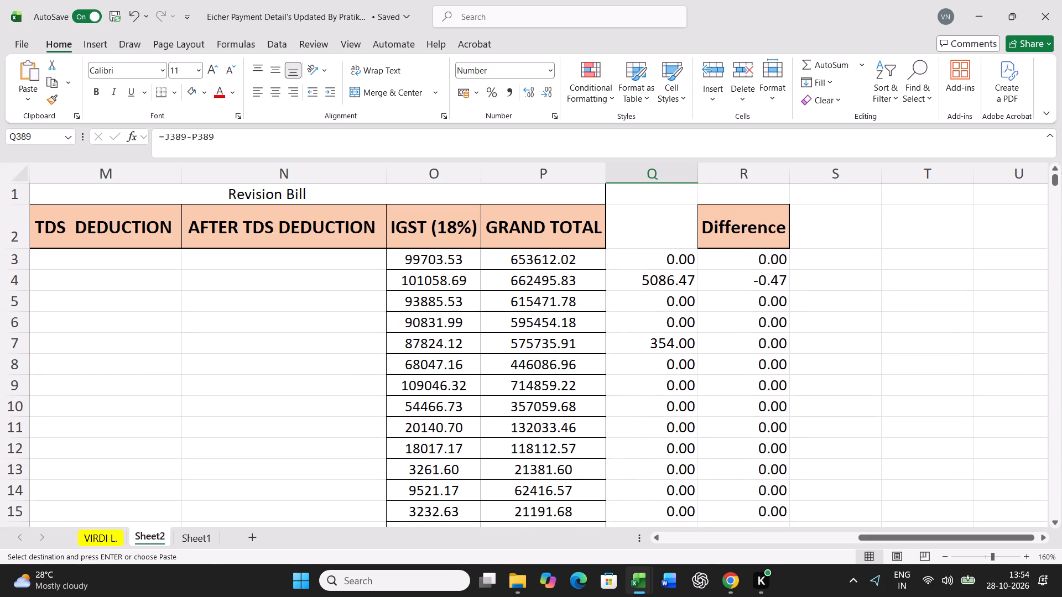
{"action": "left_click", "coordinate": [772, 264]}
{"action": "key", "text": "Left"}
{"action": "key", "text": "Left"}
{"action": "key", "text": "Left"}
{"action": "key", "text": "Left"}
{"action": "key", "text": "Left"}
{"action": "key", "text": "Left"}
{"action": "key", "text": "Left"}
{"action": "key", "text": "Left"}
{"action": "key", "text": "Left"}
{"action": "key", "text": "Left"}
{"action": "key", "text": "Left"}
{"action": "key", "text": "Left"}
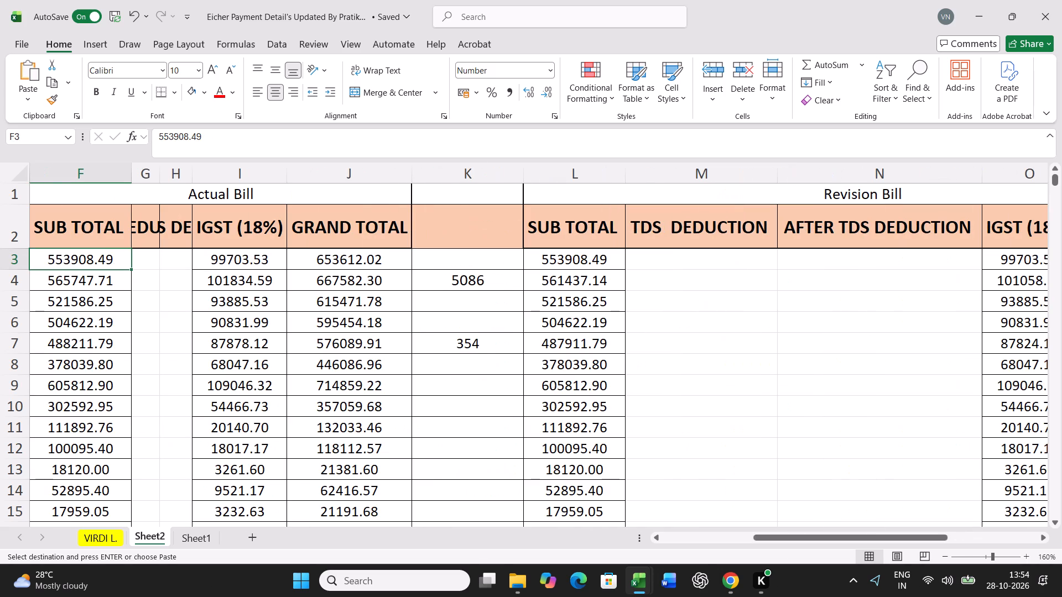
{"action": "key", "text": "Down"}
{"action": "key", "text": "Right"}
{"action": "key", "text": "Right"}
{"action": "key", "text": "Right"}
{"action": "key", "text": "Right"}
{"action": "key", "text": "Right"}
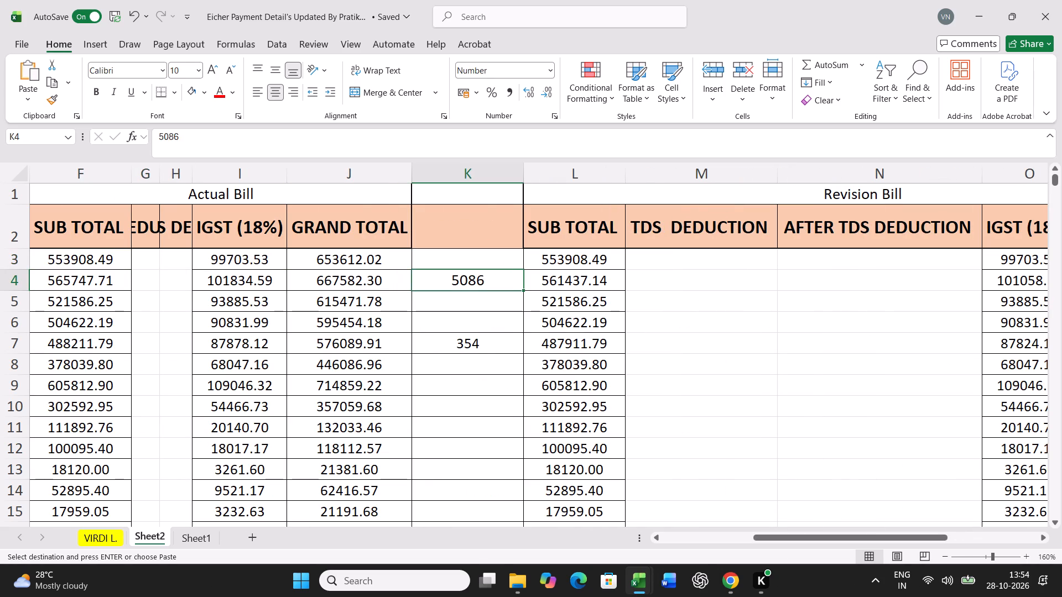
{"action": "key", "text": "Right"}
{"action": "key", "text": "Right"}
{"action": "key", "text": "Right"}
{"action": "key", "text": "Right"}
{"action": "key", "text": "Right"}
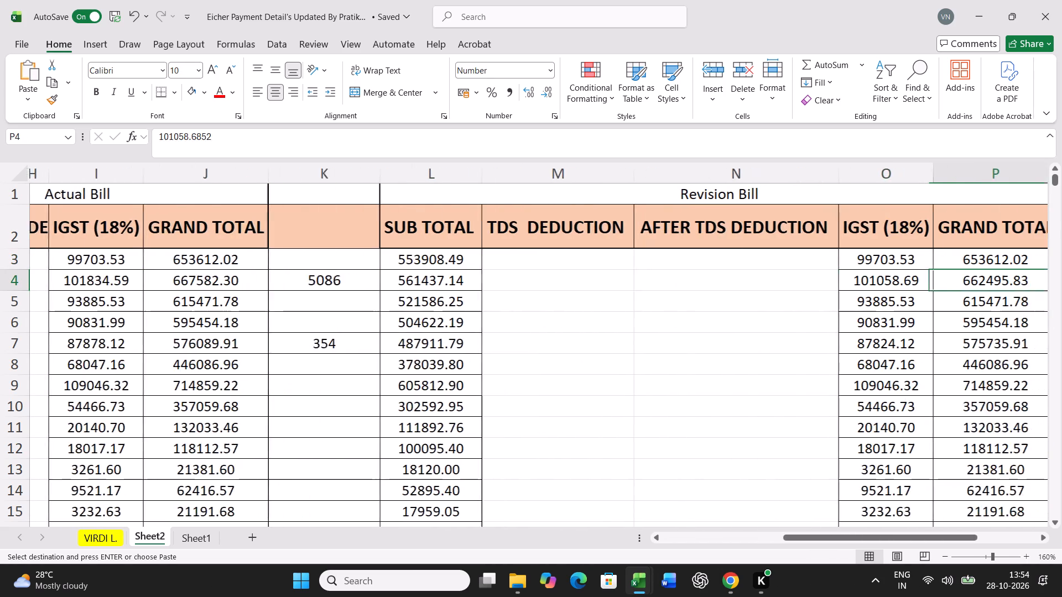
{"action": "key", "text": "Right"}
{"action": "key", "text": "Right"}
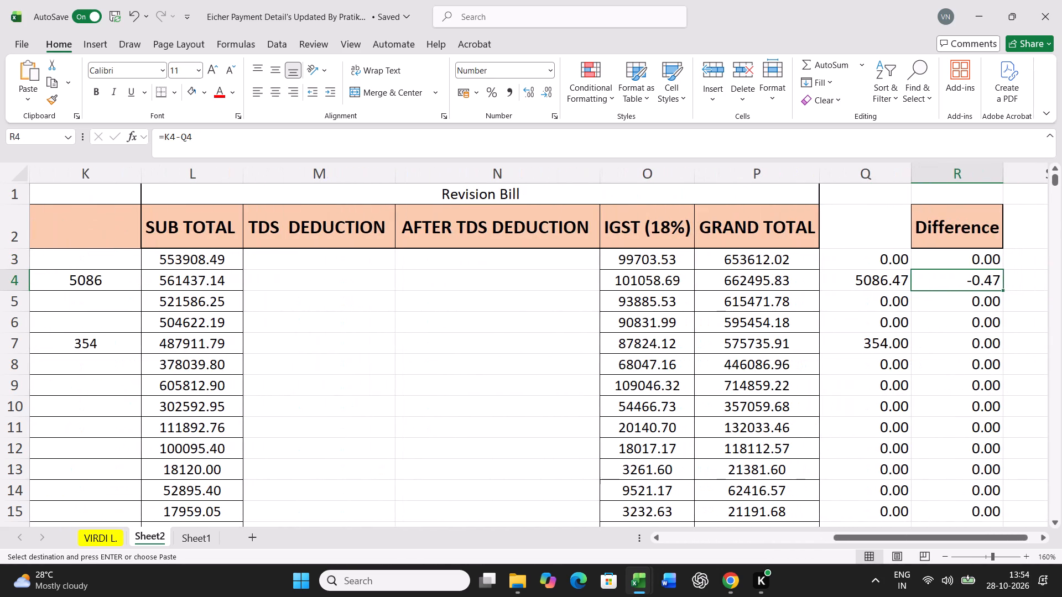
{"action": "key", "text": "Left"}
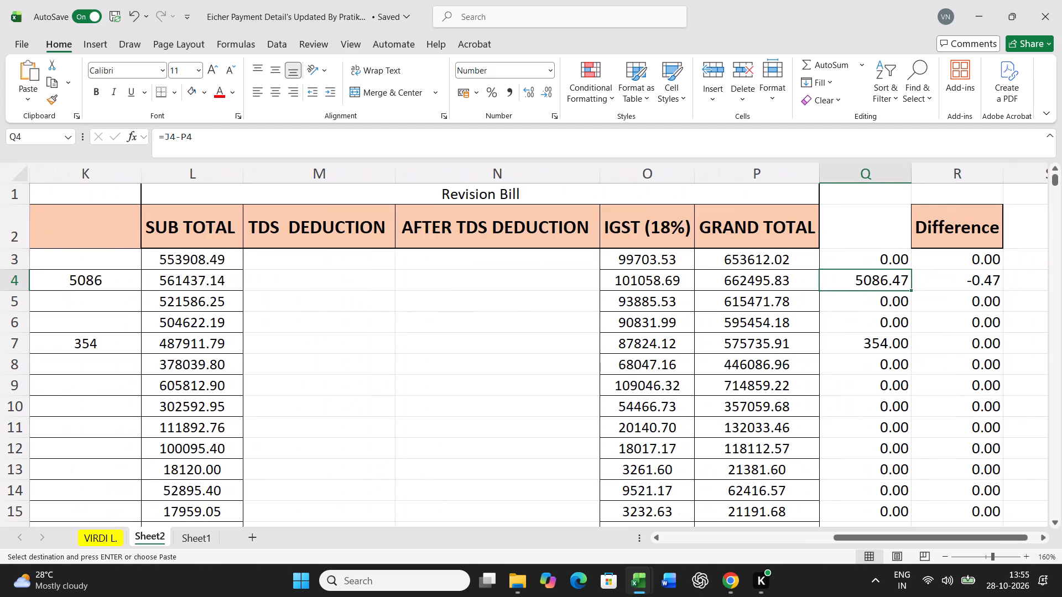
Review columns K, Q and R from row 4 down to row 399 for differences between column K entries and bill amounts.
{"action": "scroll", "coordinate": [819, 464], "scroll_direction": "down", "scroll_amount": 13}
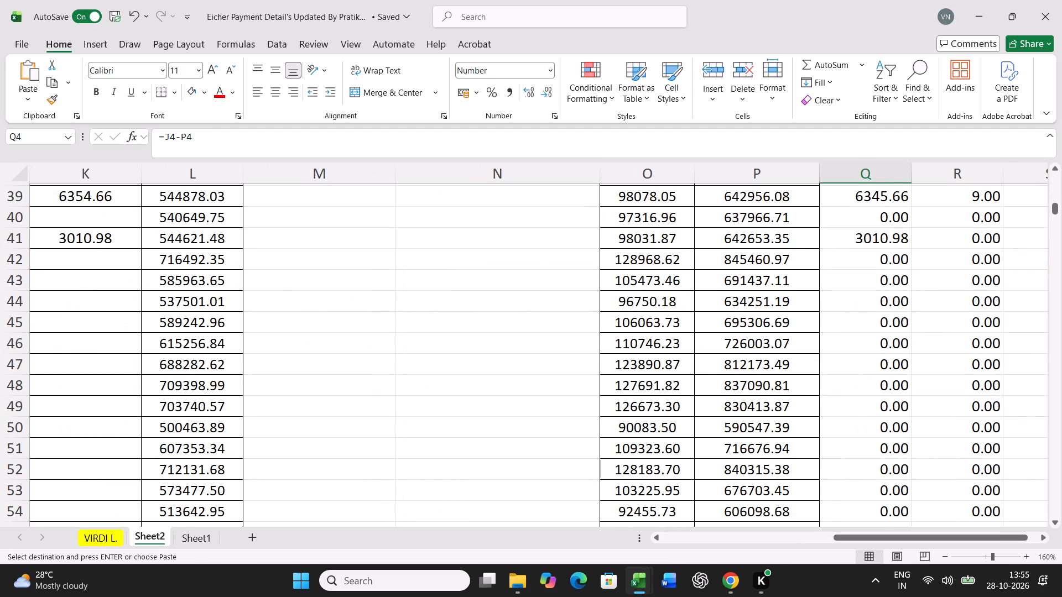
{"action": "scroll", "coordinate": [819, 464], "scroll_direction": "down", "scroll_amount": 20}
{"action": "scroll", "coordinate": [819, 464], "scroll_direction": "down", "scroll_amount": 3}
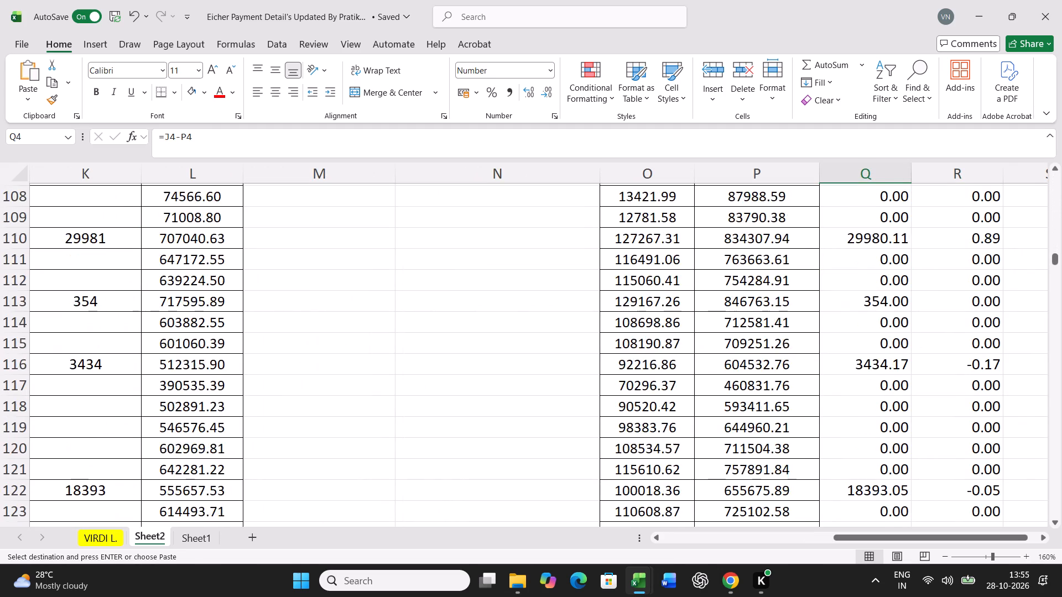
{"action": "scroll", "coordinate": [819, 465], "scroll_direction": "up", "scroll_amount": 9}
{"action": "scroll", "coordinate": [819, 465], "scroll_direction": "down", "scroll_amount": 8}
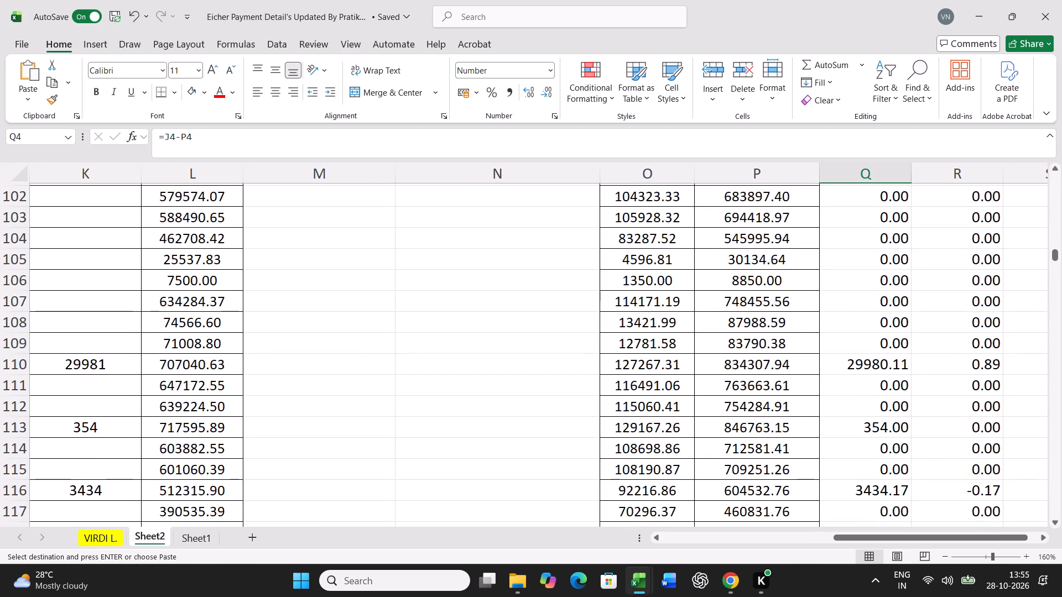
{"action": "scroll", "coordinate": [819, 465], "scroll_direction": "down", "scroll_amount": 2}
{"action": "scroll", "coordinate": [819, 465], "scroll_direction": "up", "scroll_amount": 3}
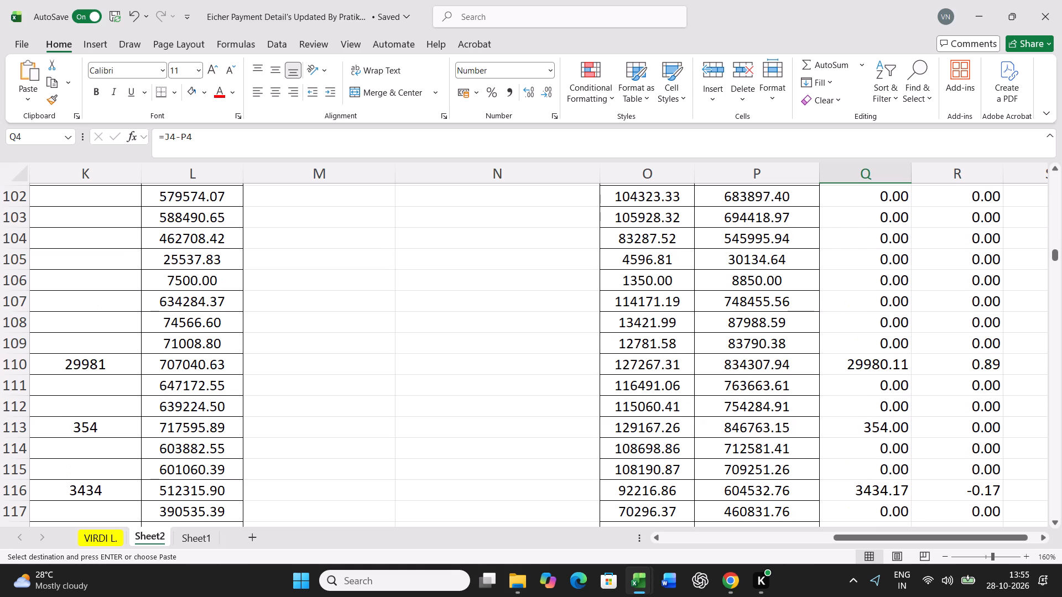
{"action": "scroll", "coordinate": [819, 465], "scroll_direction": "down", "scroll_amount": 3}
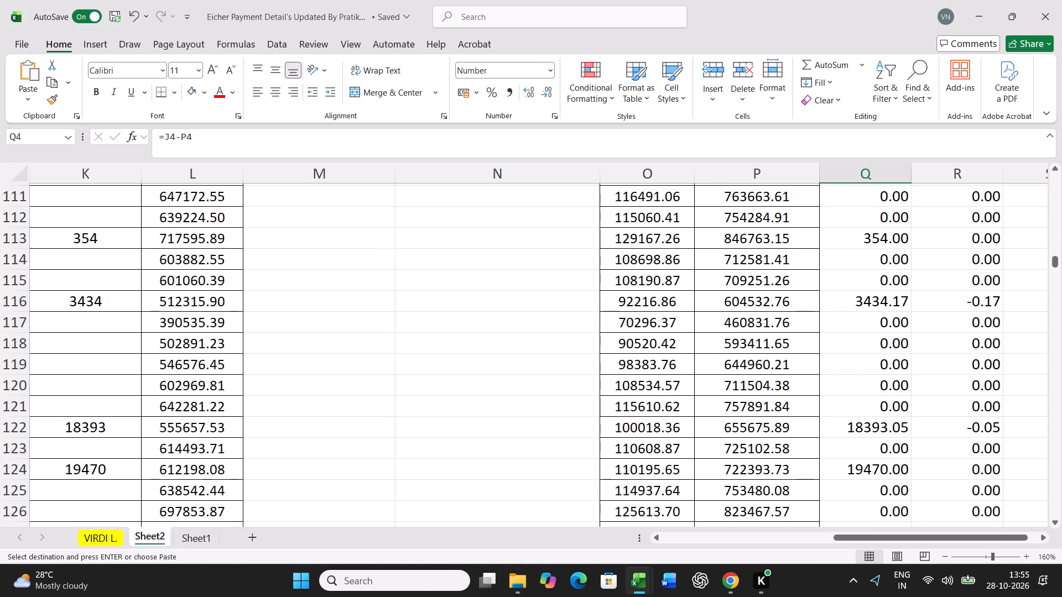
{"action": "scroll", "coordinate": [819, 466], "scroll_direction": "down", "scroll_amount": 2}
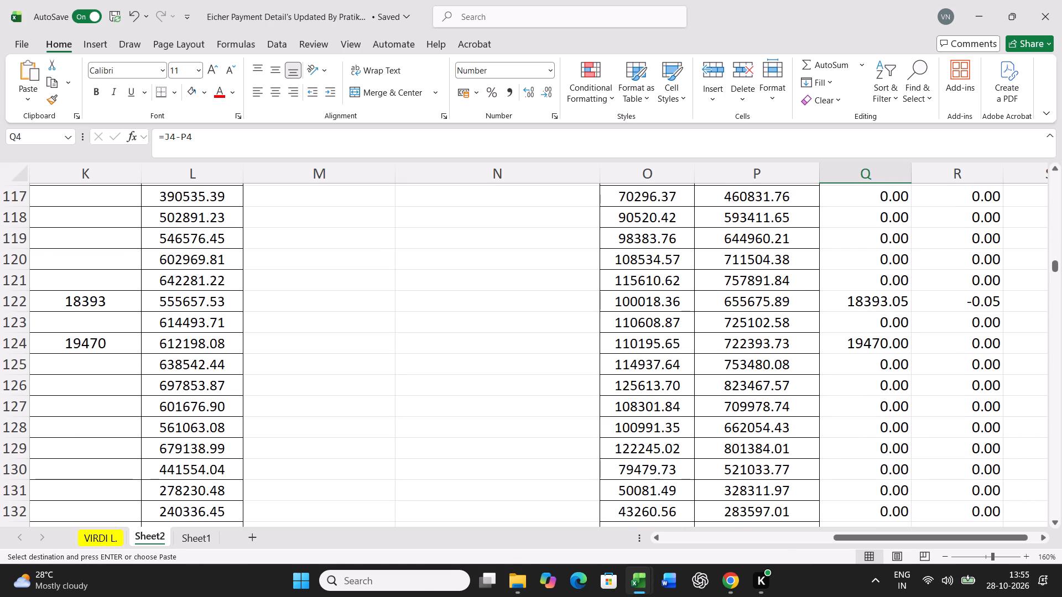
{"action": "scroll", "coordinate": [819, 466], "scroll_direction": "down", "scroll_amount": 12}
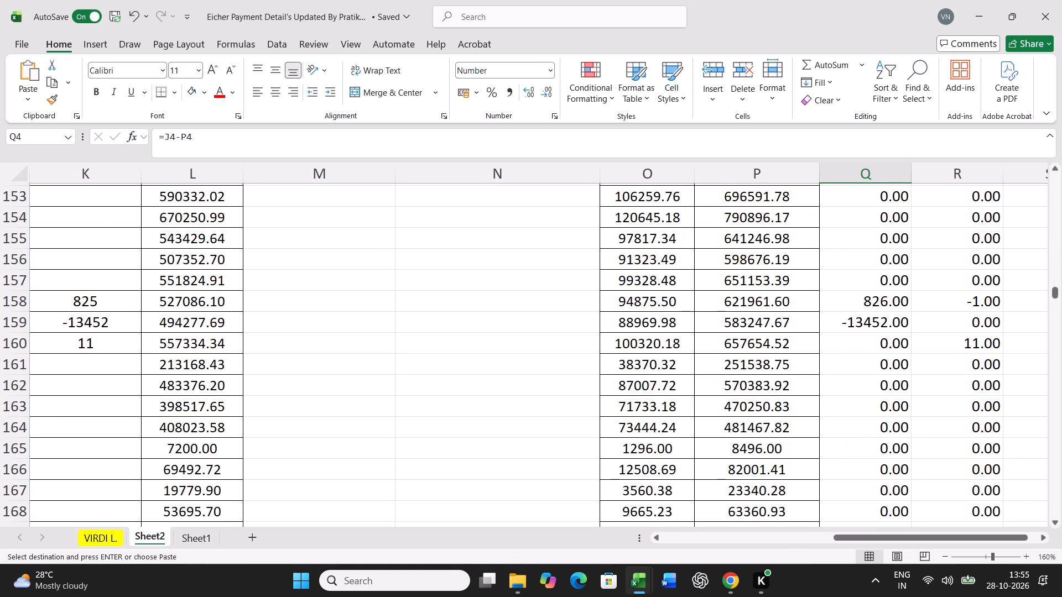
{"action": "scroll", "coordinate": [818, 468], "scroll_direction": "down", "scroll_amount": 1}
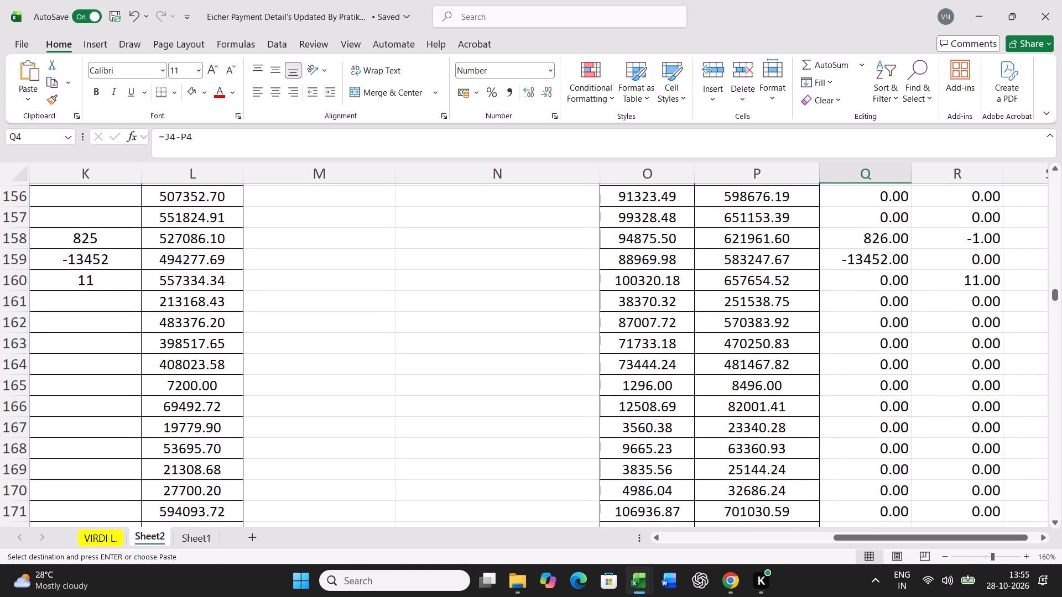
{"action": "scroll", "coordinate": [818, 468], "scroll_direction": "down", "scroll_amount": 4}
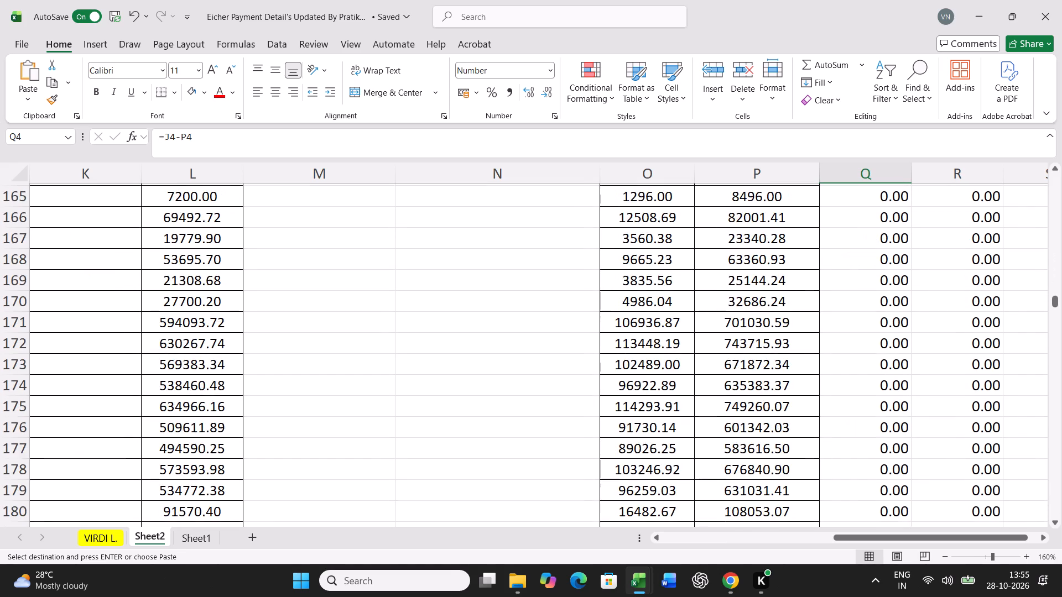
{"action": "scroll", "coordinate": [818, 468], "scroll_direction": "down", "scroll_amount": 6}
{"action": "scroll", "coordinate": [818, 468], "scroll_direction": "up", "scroll_amount": 3}
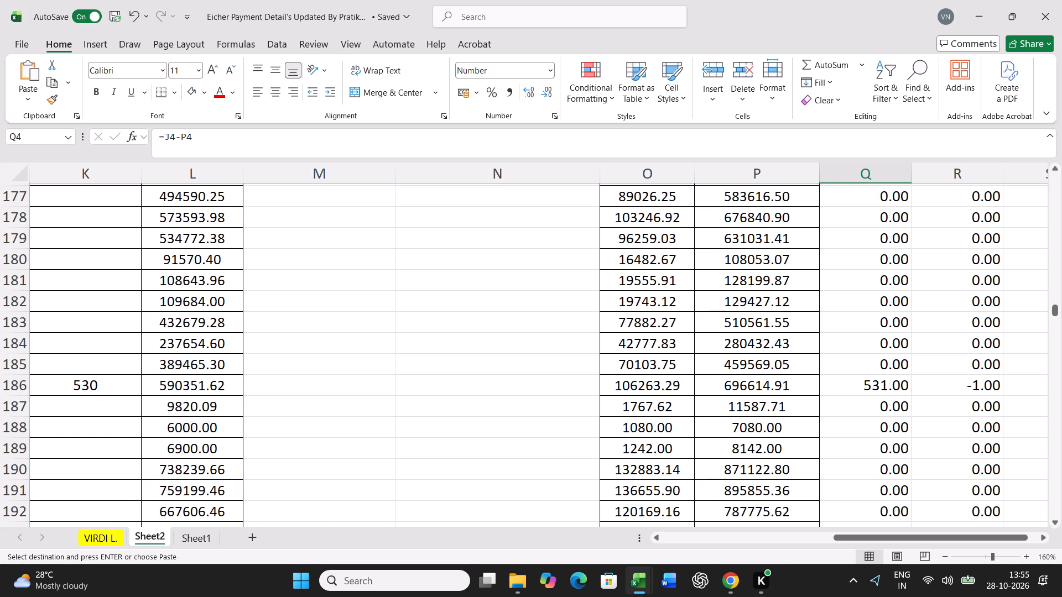
{"action": "left_click", "coordinate": [869, 384]}
{"action": "scroll", "coordinate": [838, 479], "scroll_direction": "down", "scroll_amount": 4}
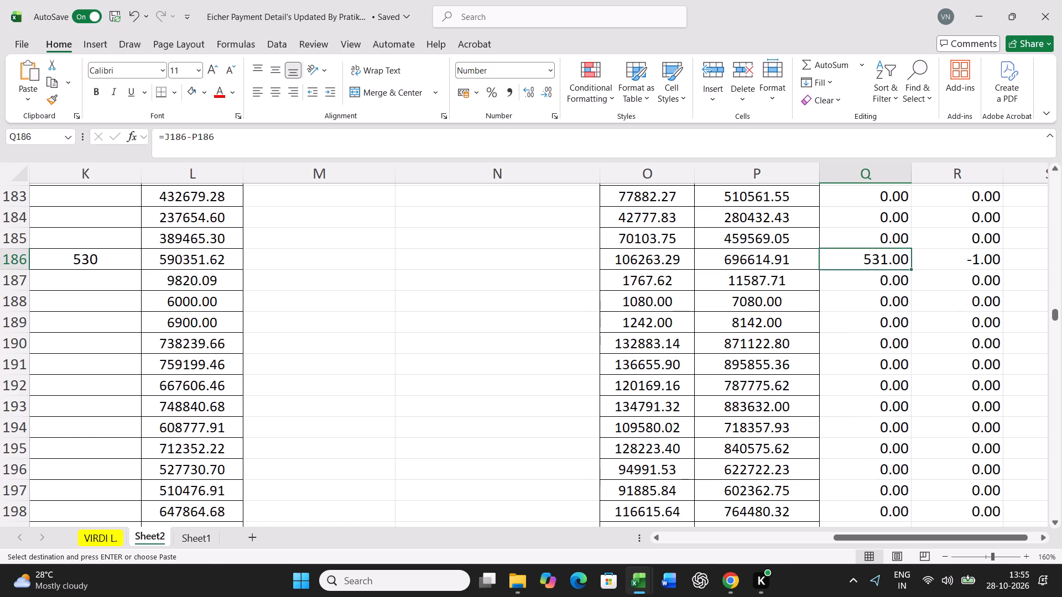
{"action": "scroll", "coordinate": [837, 479], "scroll_direction": "down", "scroll_amount": 8}
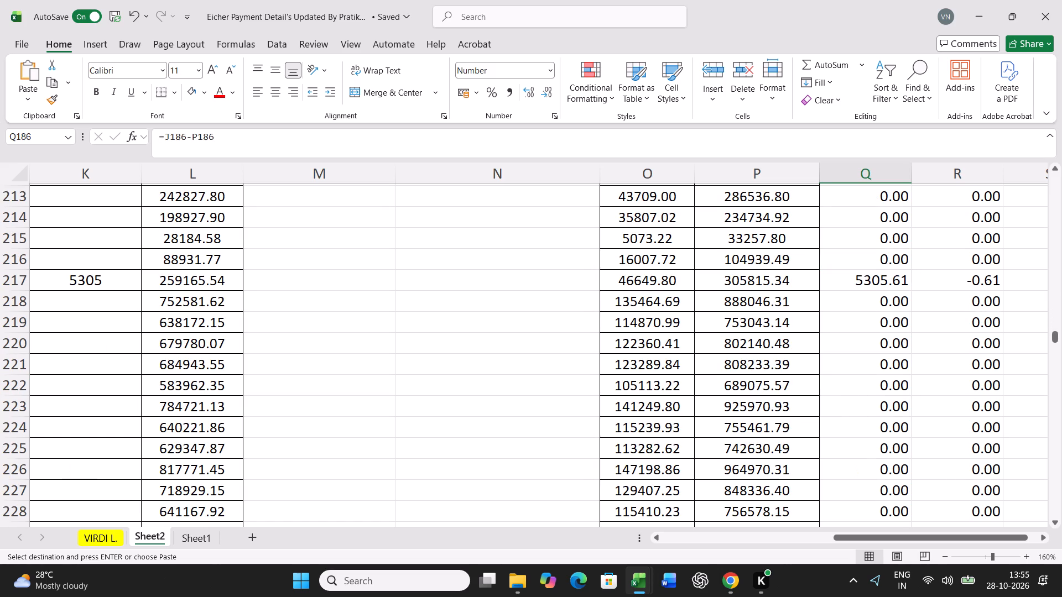
{"action": "scroll", "coordinate": [837, 479], "scroll_direction": "down", "scroll_amount": 20}
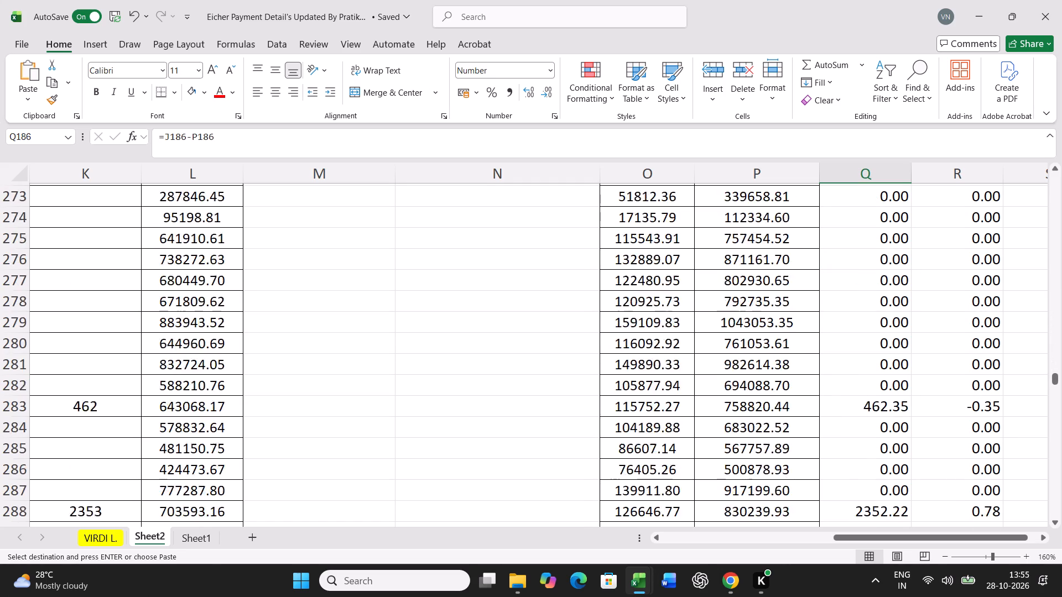
{"action": "scroll", "coordinate": [836, 481], "scroll_direction": "down", "scroll_amount": 5}
{"action": "scroll", "coordinate": [835, 481], "scroll_direction": "up", "scroll_amount": 3}
{"action": "scroll", "coordinate": [835, 481], "scroll_direction": "down", "scroll_amount": 13}
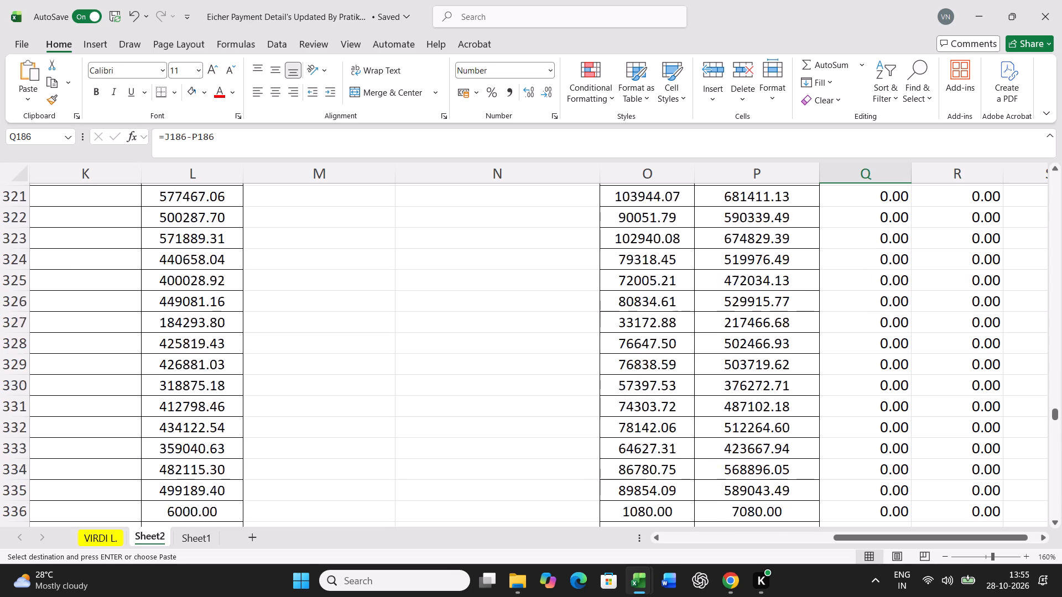
{"action": "scroll", "coordinate": [834, 484], "scroll_direction": "down", "scroll_amount": 13}
{"action": "scroll", "coordinate": [831, 485], "scroll_direction": "up", "scroll_amount": 4}
{"action": "scroll", "coordinate": [831, 485], "scroll_direction": "down", "scroll_amount": 2}
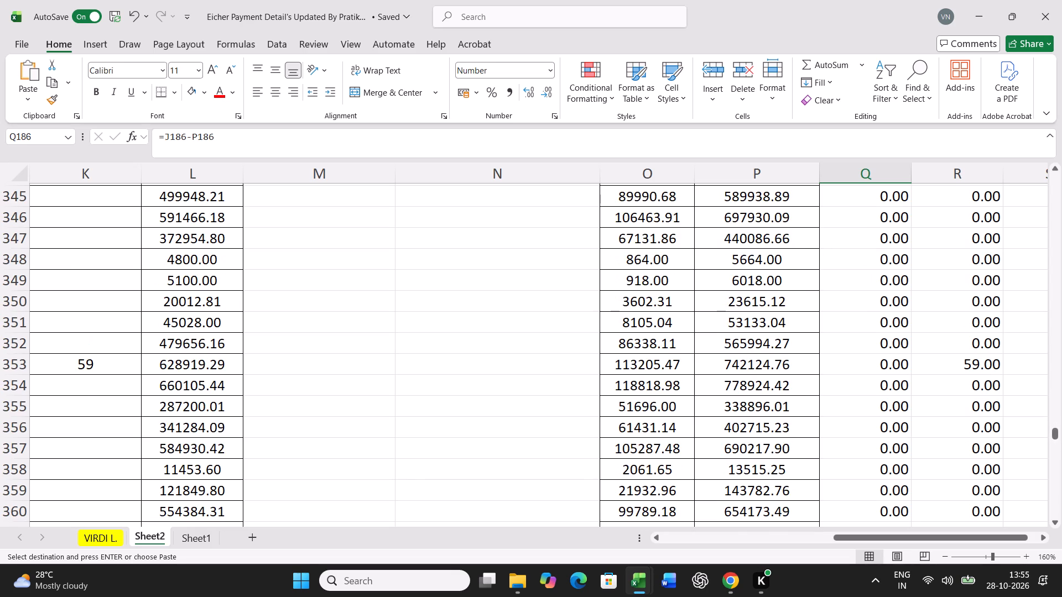
{"action": "scroll", "coordinate": [831, 485], "scroll_direction": "down", "scroll_amount": 11}
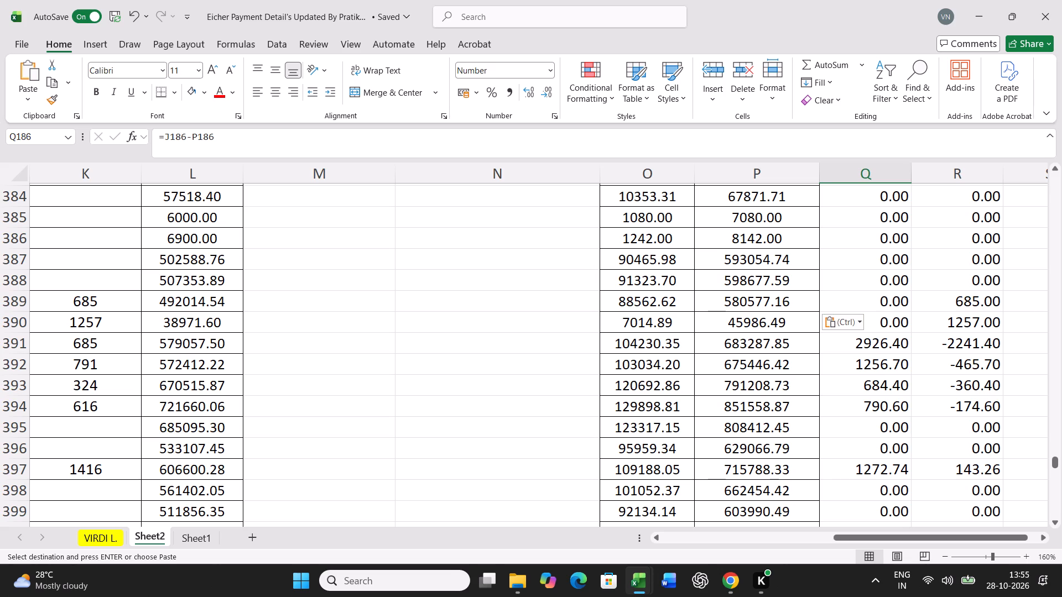
Clear the column K entry in cell K389.
{"action": "key", "text": "Left"}
{"action": "scroll", "coordinate": [939, 381], "scroll_direction": "down", "scroll_amount": 4}
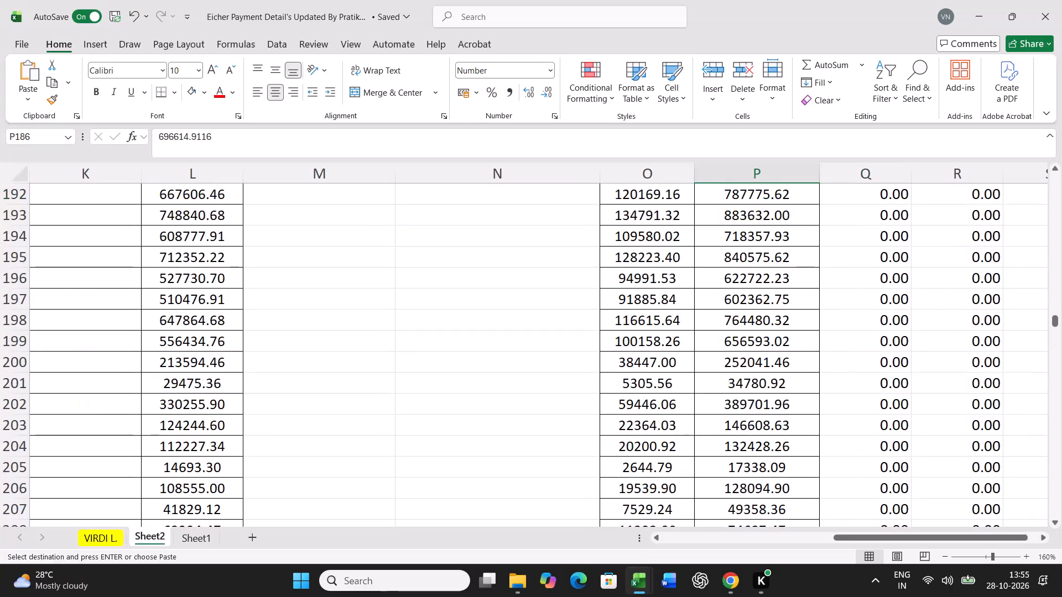
{"action": "scroll", "coordinate": [939, 381], "scroll_direction": "down", "scroll_amount": 20}
{"action": "scroll", "coordinate": [939, 381], "scroll_direction": "down", "scroll_amount": 14}
{"action": "scroll", "coordinate": [939, 381], "scroll_direction": "down", "scroll_amount": 20}
{"action": "scroll", "coordinate": [939, 381], "scroll_direction": "up", "scroll_amount": 5}
{"action": "scroll", "coordinate": [939, 381], "scroll_direction": "down", "scroll_amount": 3}
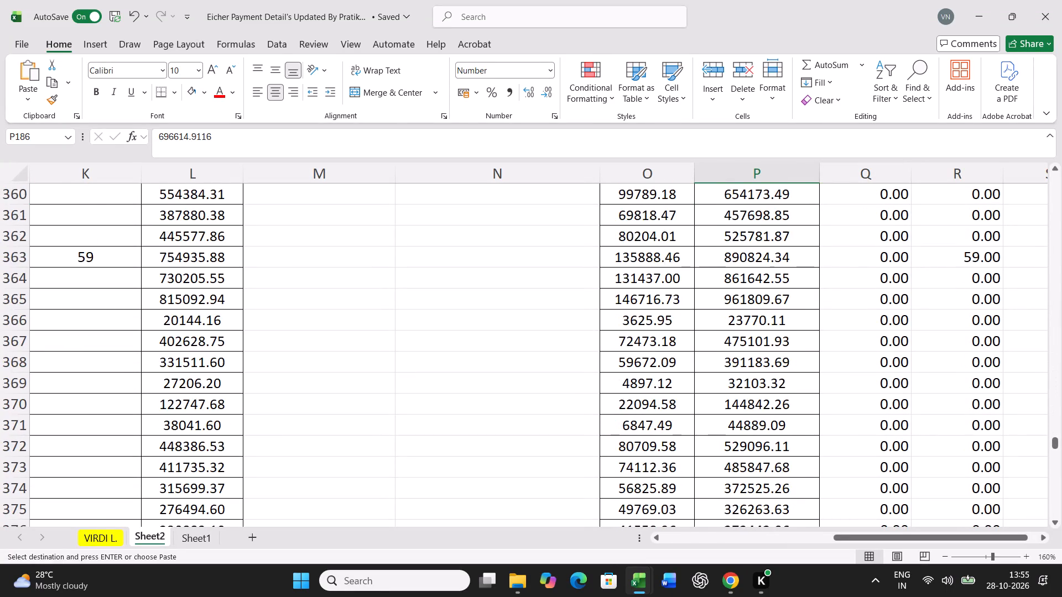
{"action": "scroll", "coordinate": [939, 381], "scroll_direction": "down", "scroll_amount": 11}
{"action": "scroll", "coordinate": [939, 381], "scroll_direction": "up", "scroll_amount": 3}
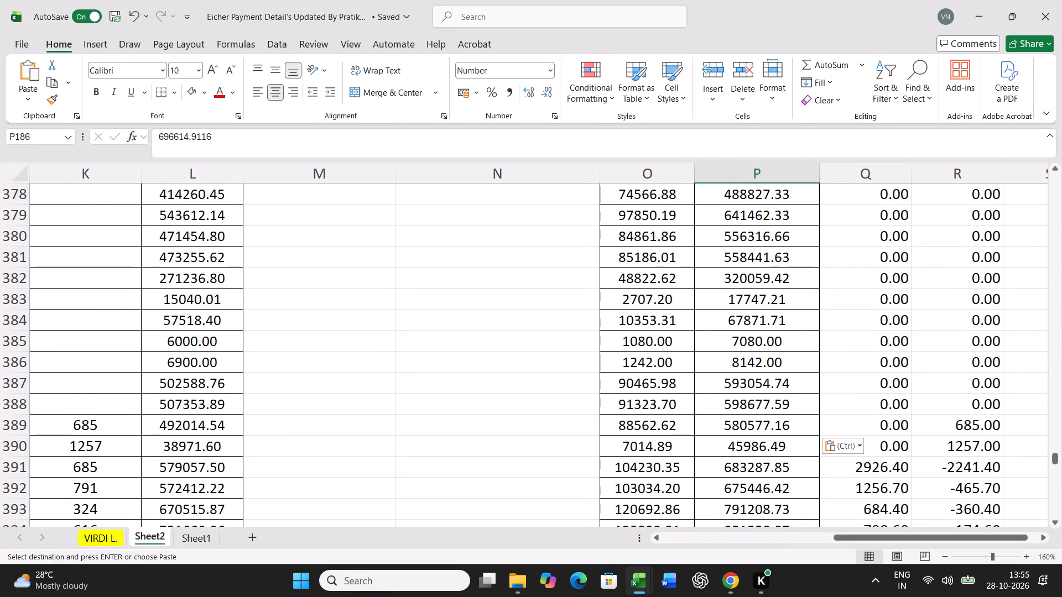
{"action": "left_click", "coordinate": [971, 428]}
{"action": "scroll", "coordinate": [725, 431], "scroll_direction": "down", "scroll_amount": 3}
{"action": "key", "text": "Left"}
{"action": "key", "text": "Left"}
{"action": "key", "text": "Left"}
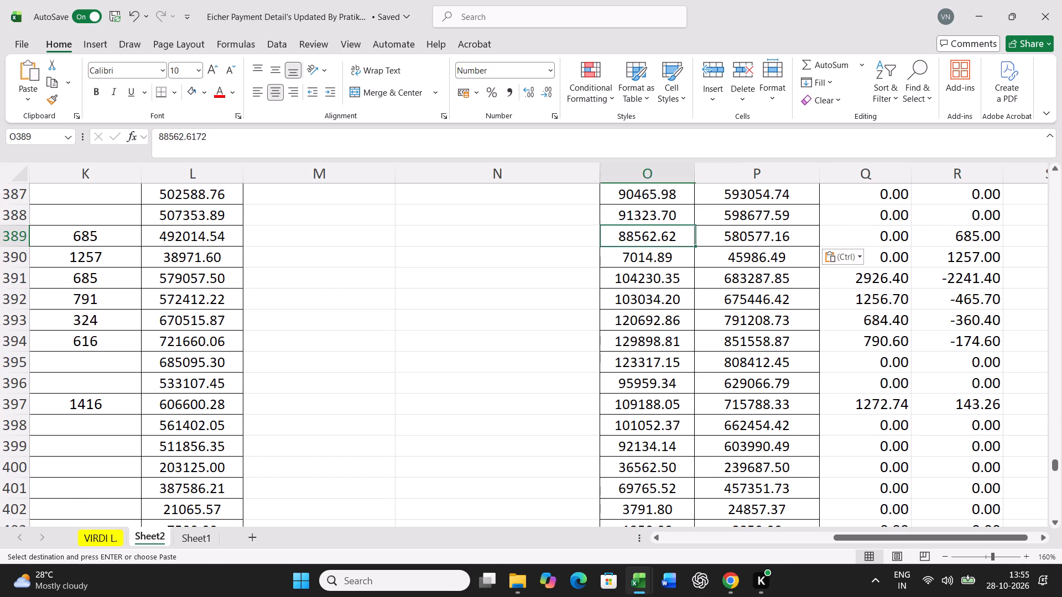
{"action": "key", "text": "Left"}
{"action": "key", "text": "Left"}
{"action": "key", "text": "Left"}
{"action": "key", "text": "Left"}
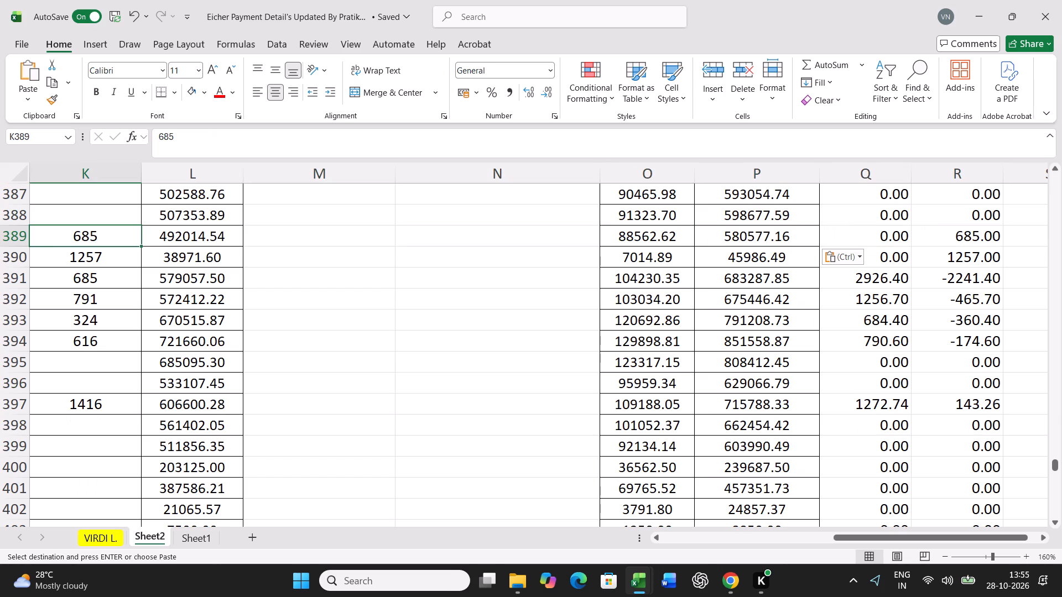
{"action": "key", "text": "Delete"}
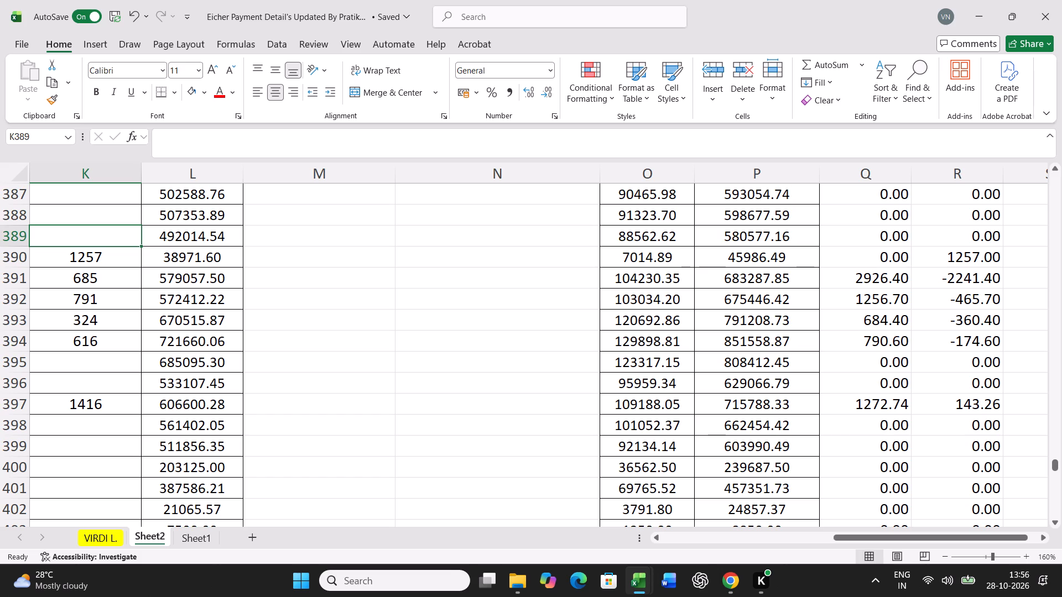
Examine row 390's column K entry, bill dates and actual bill amounts.
{"action": "key", "text": "Down"}
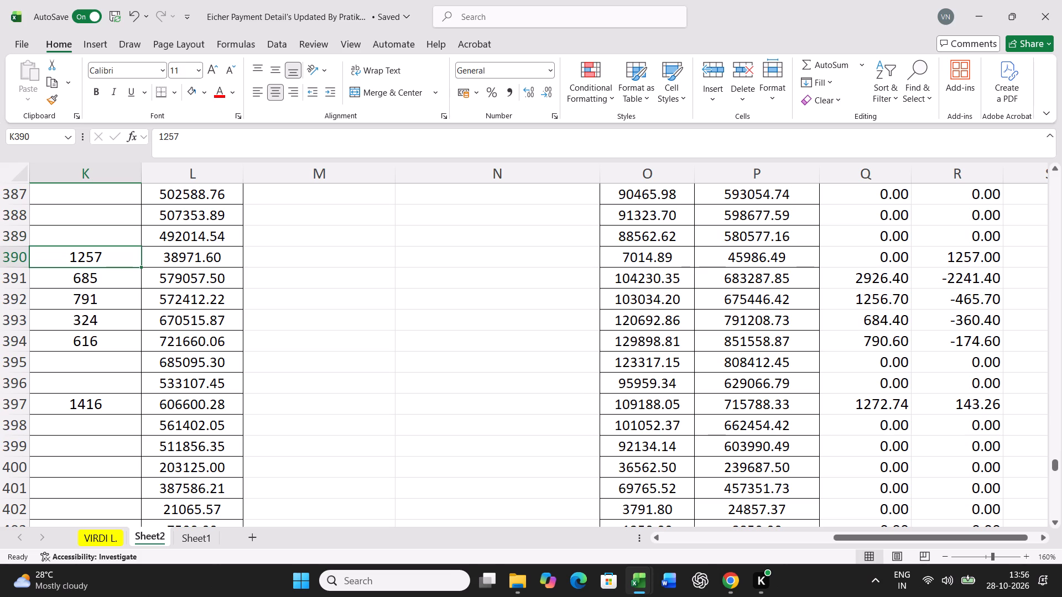
{"action": "key", "text": "Left"}
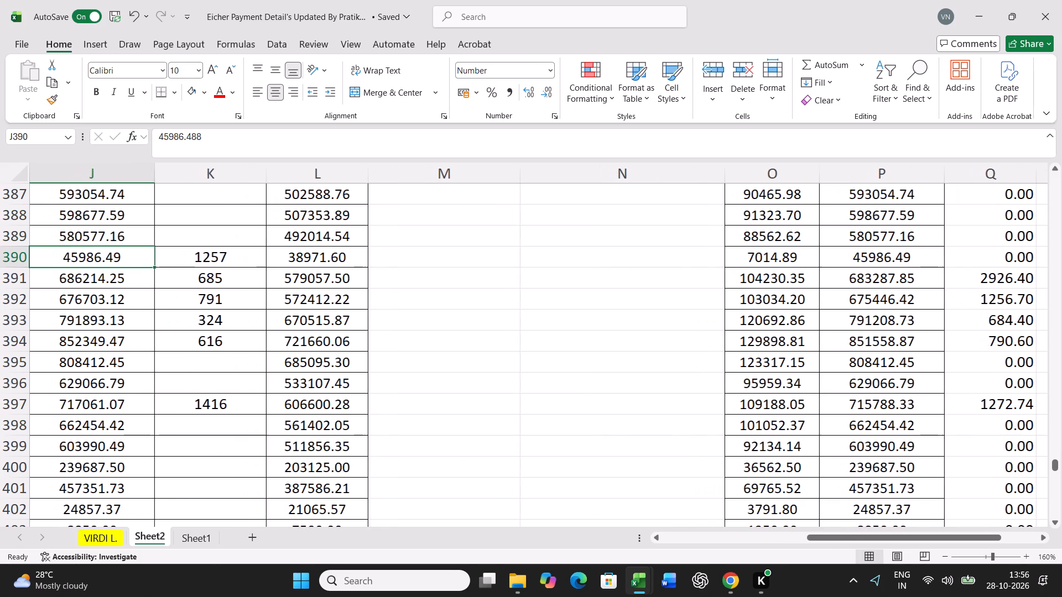
{"action": "key", "text": "Left"}
{"action": "key", "text": "Left"}
{"action": "key", "text": "Left"}
{"action": "key", "text": "Left"}
{"action": "key", "text": "Left"}
{"action": "key", "text": "Left"}
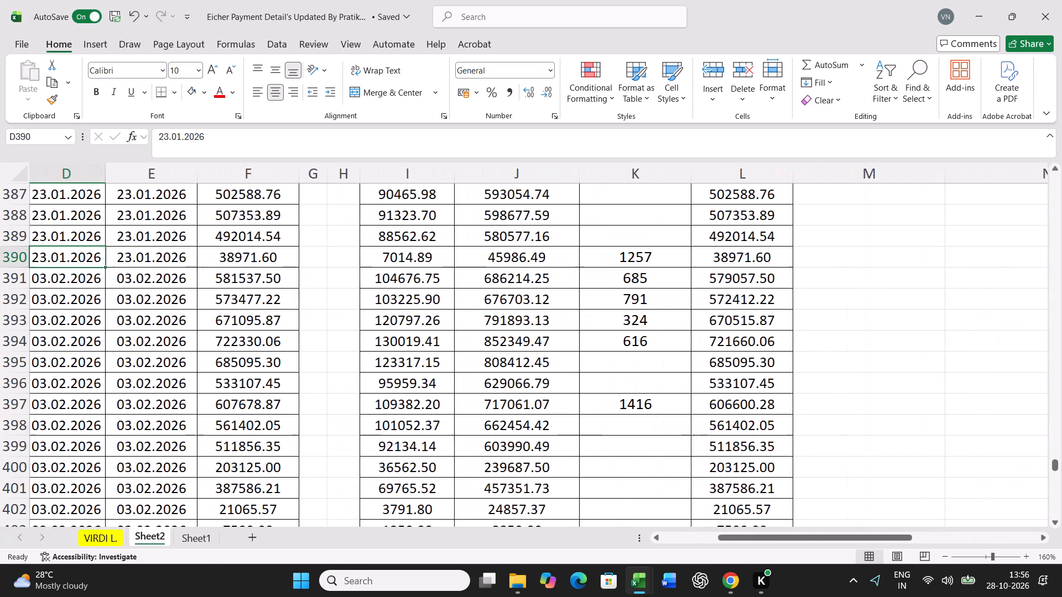
{"action": "key", "text": "Right"}
{"action": "key", "text": "Right"}
{"action": "key", "text": "Right"}
{"action": "key", "text": "Left"}
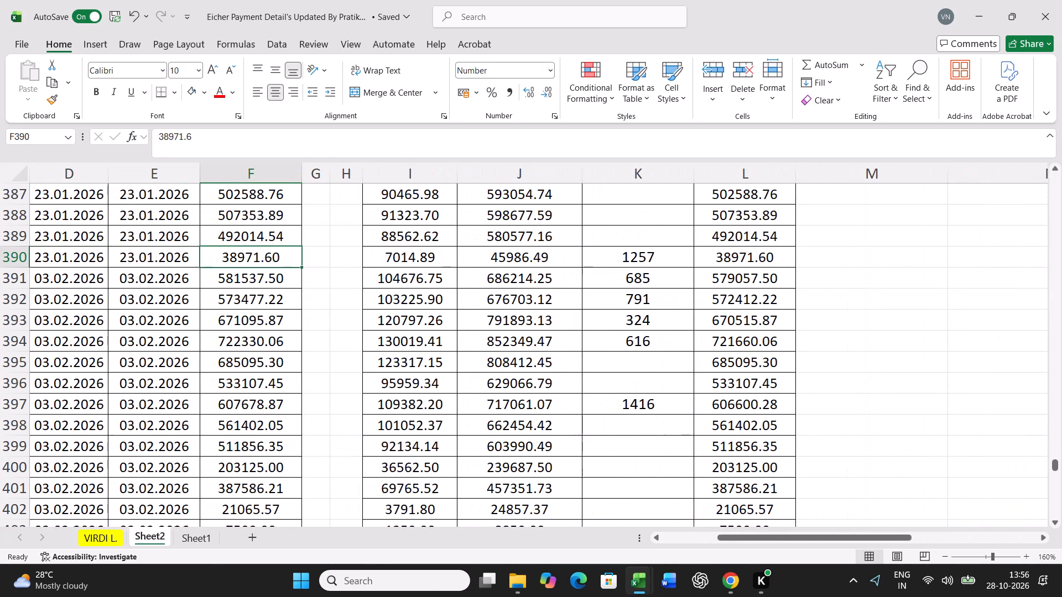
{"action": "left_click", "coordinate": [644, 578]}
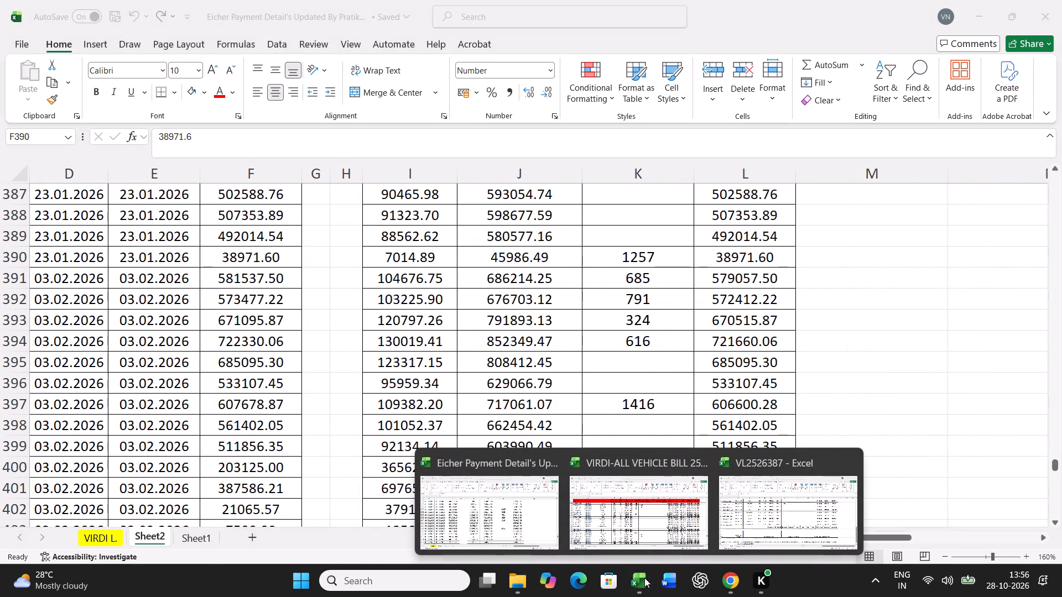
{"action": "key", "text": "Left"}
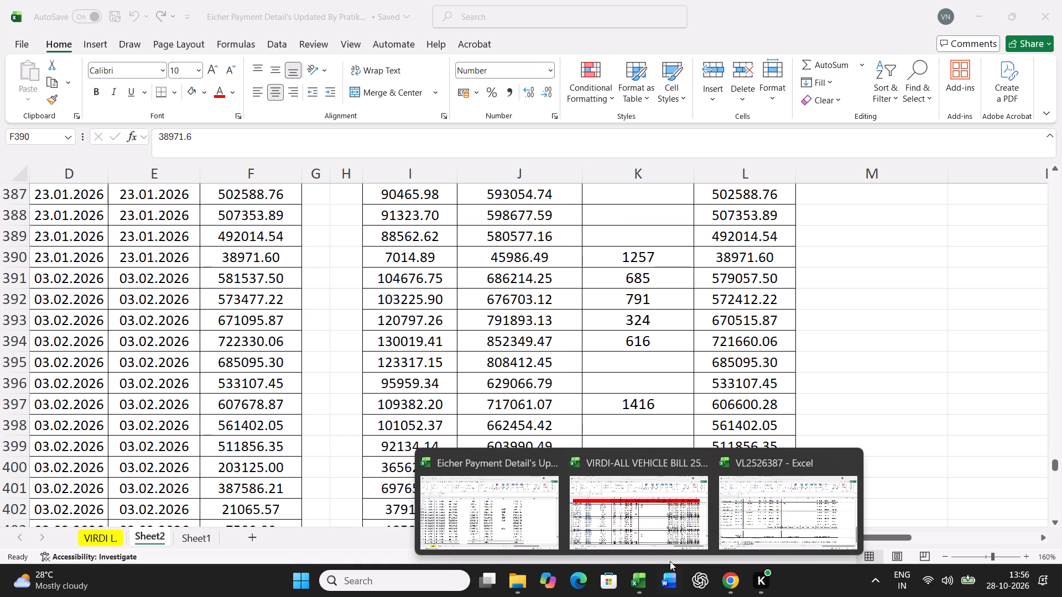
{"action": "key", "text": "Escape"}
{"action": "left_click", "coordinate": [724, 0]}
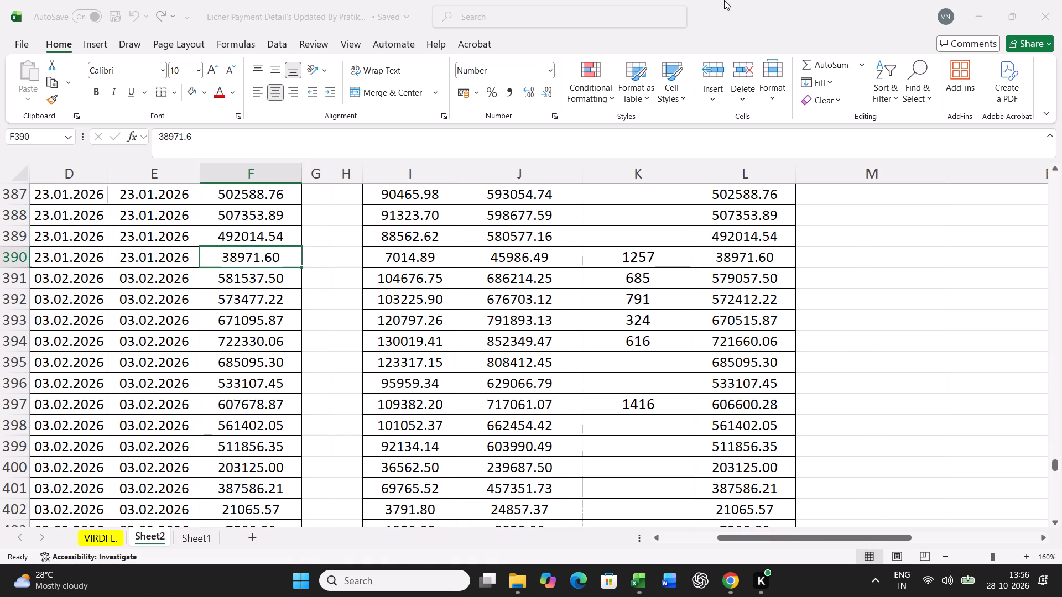
Check row 390's bill VL2526388 against the sum of its sub totals in the VIRDI-ALL VEHICLE BILL 25-26 workbook.
{"action": "key", "text": "Left"}
{"action": "key", "text": "Left"}
{"action": "key", "text": "Left"}
{"action": "key", "text": "Left"}
{"action": "key", "text": "Left"}
{"action": "key", "text": "Left"}
{"action": "key", "text": "Left"}
{"action": "key", "text": "Left"}
{"action": "key", "text": "Left"}
{"action": "key", "text": "Left"}
{"action": "key", "text": "Left"}
{"action": "key", "text": "Left"}
{"action": "key", "text": "Left"}
{"action": "key", "text": "Left"}
{"action": "key", "text": "Left"}
{"action": "key", "text": "Left"}
{"action": "key", "text": "Right"}
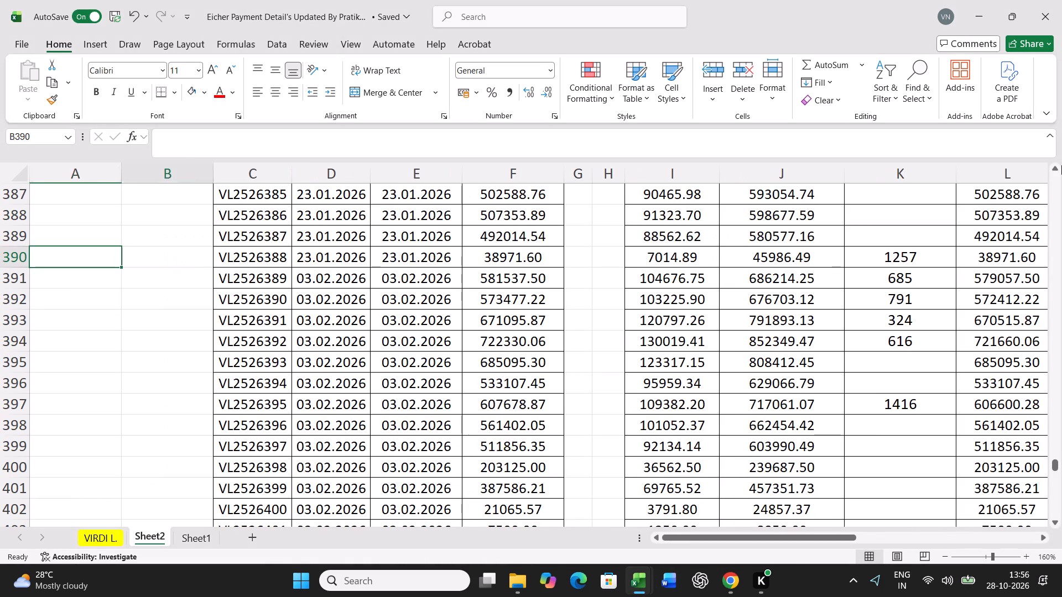
{"action": "key", "text": "Right"}
{"action": "key", "text": "Right"}
{"action": "left_click", "coordinate": [650, 589]}
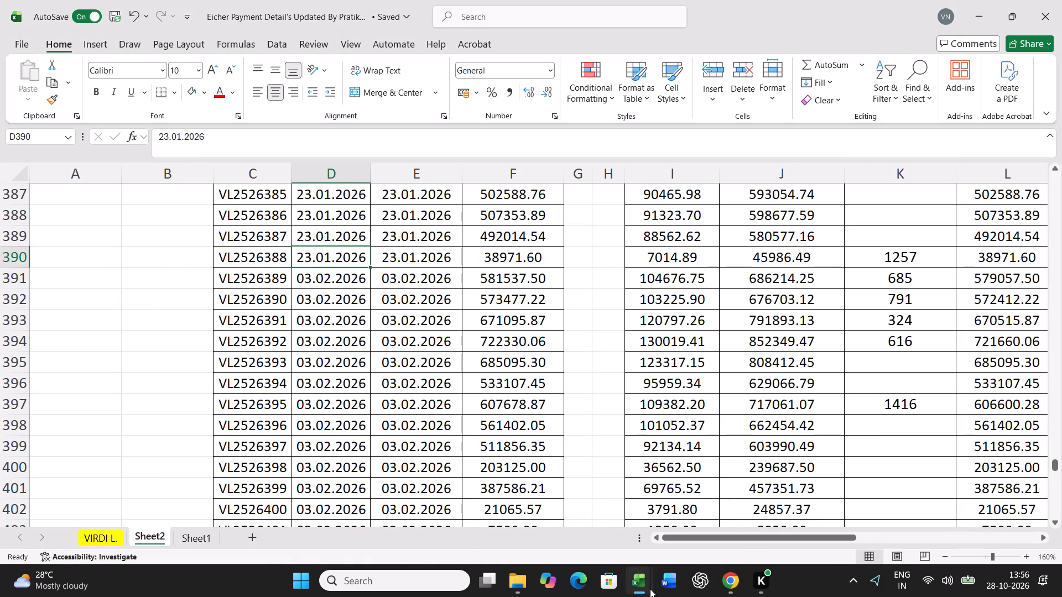
{"action": "left_click", "coordinate": [650, 503]}
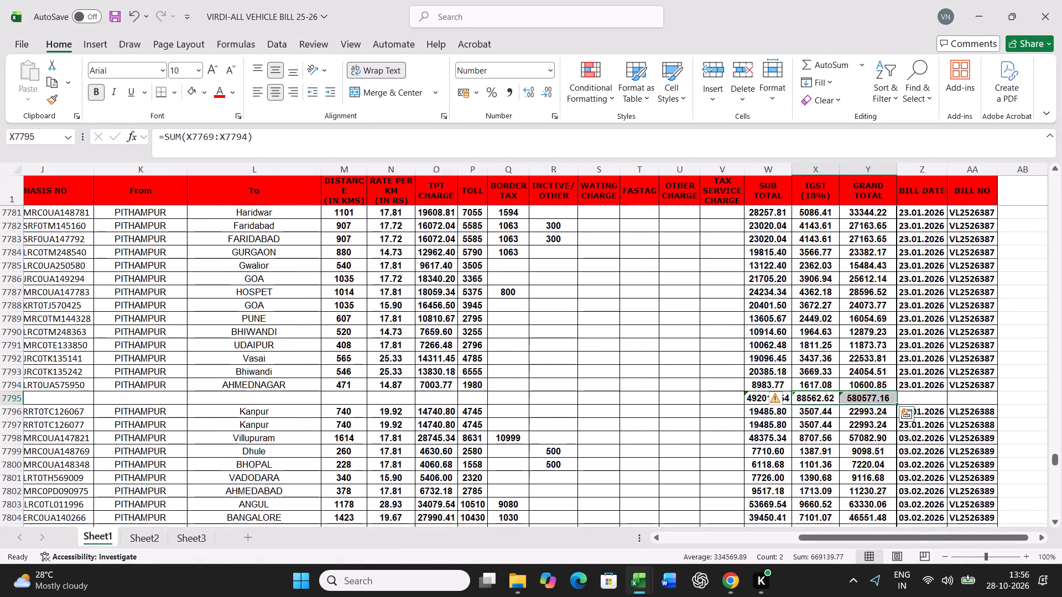
{"action": "scroll", "coordinate": [1035, 462], "scroll_direction": "down", "scroll_amount": 6}
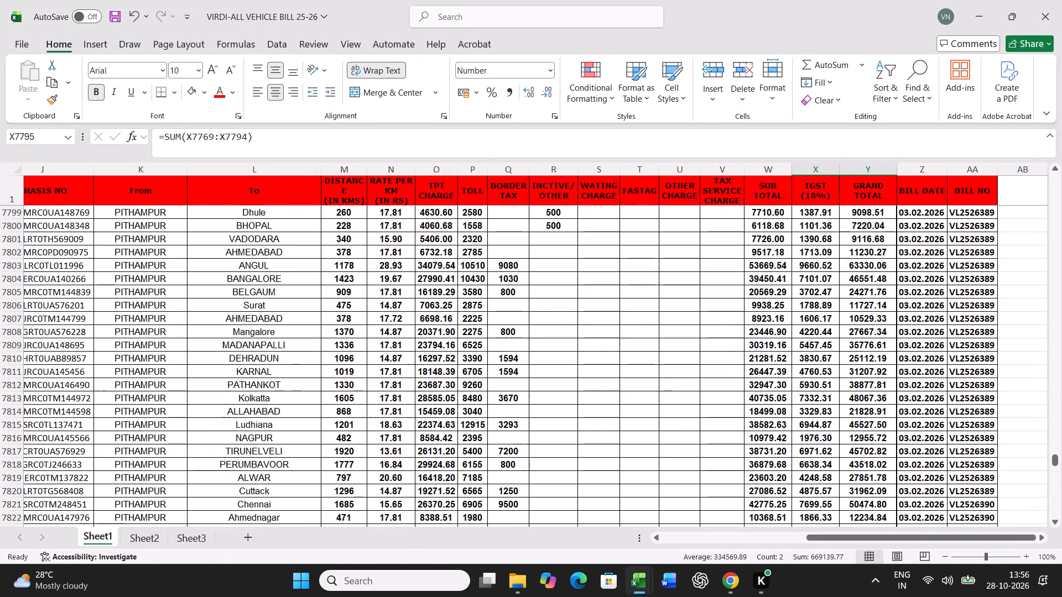
{"action": "scroll", "coordinate": [1020, 370], "scroll_direction": "up", "scroll_amount": 3}
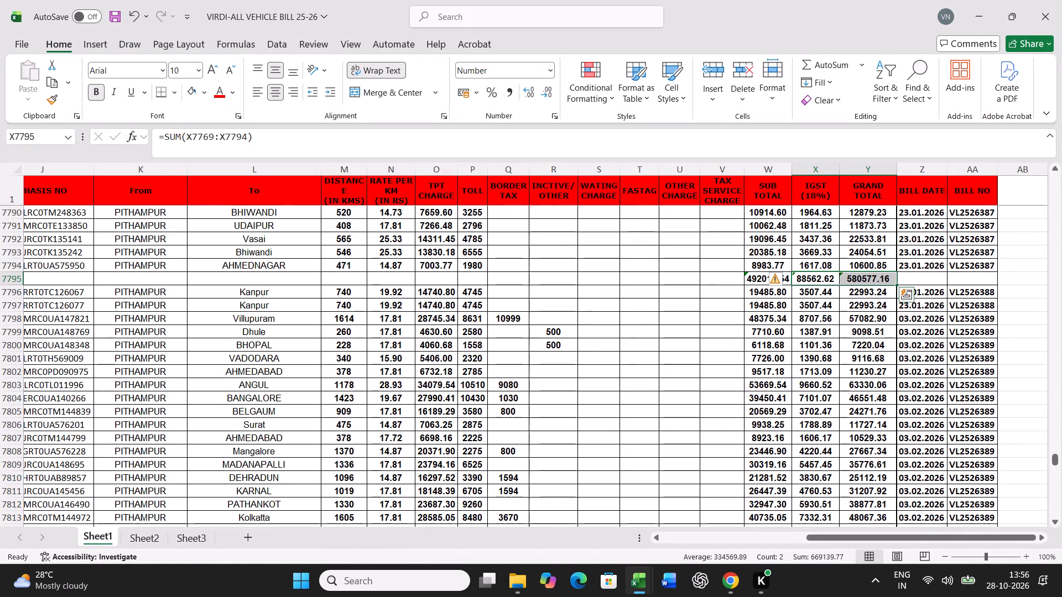
{"action": "left_click_drag", "start_coordinate": [783, 293], "coordinate": [784, 300]}
{"action": "left_click", "coordinate": [644, 584]}
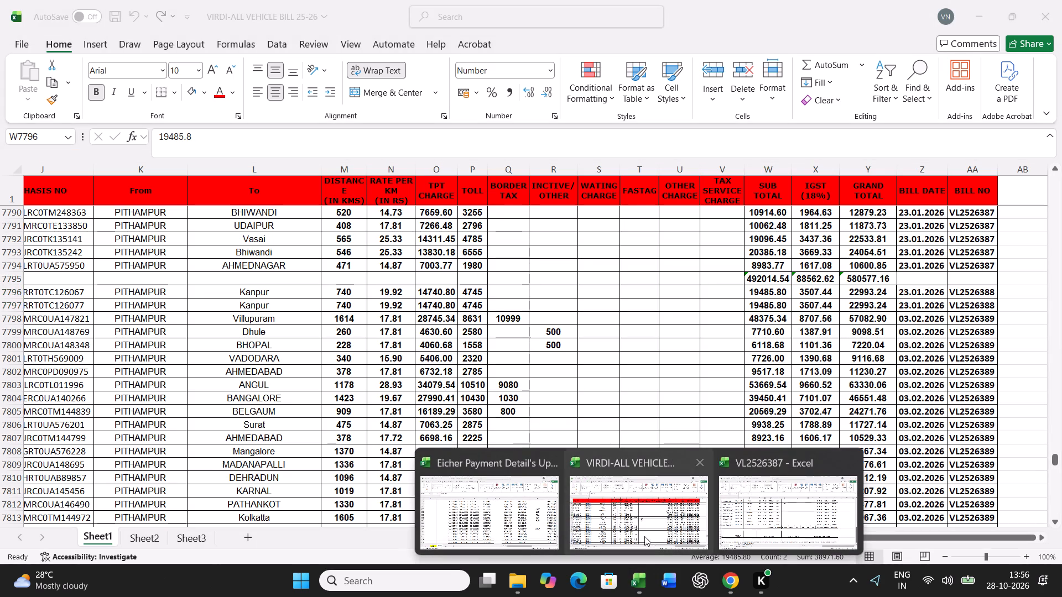
{"action": "left_click", "coordinate": [650, 501]}
{"action": "left_click", "coordinate": [644, 583]}
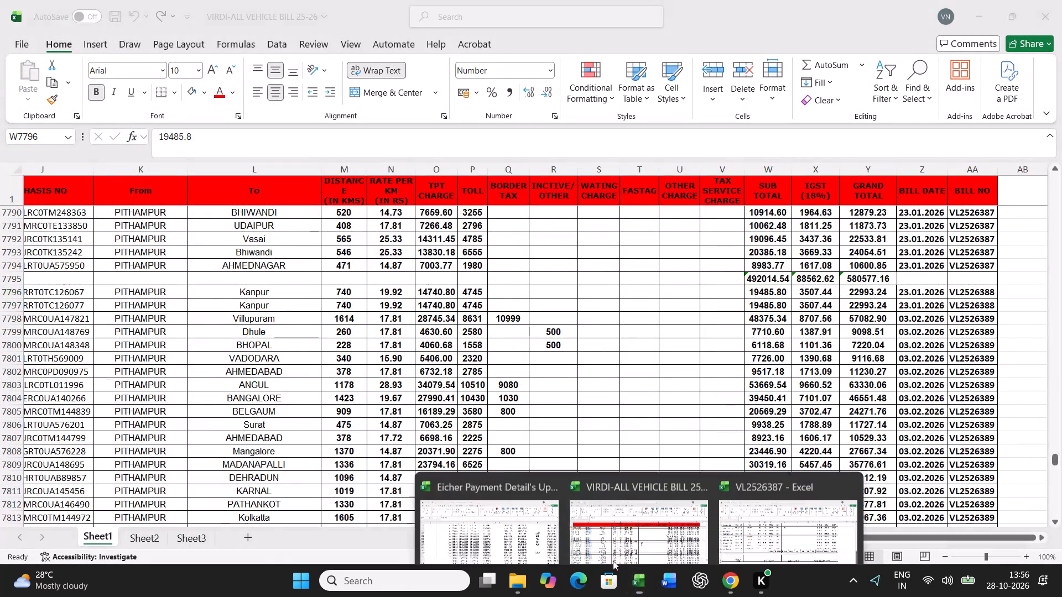
{"action": "left_click", "coordinate": [560, 511]}
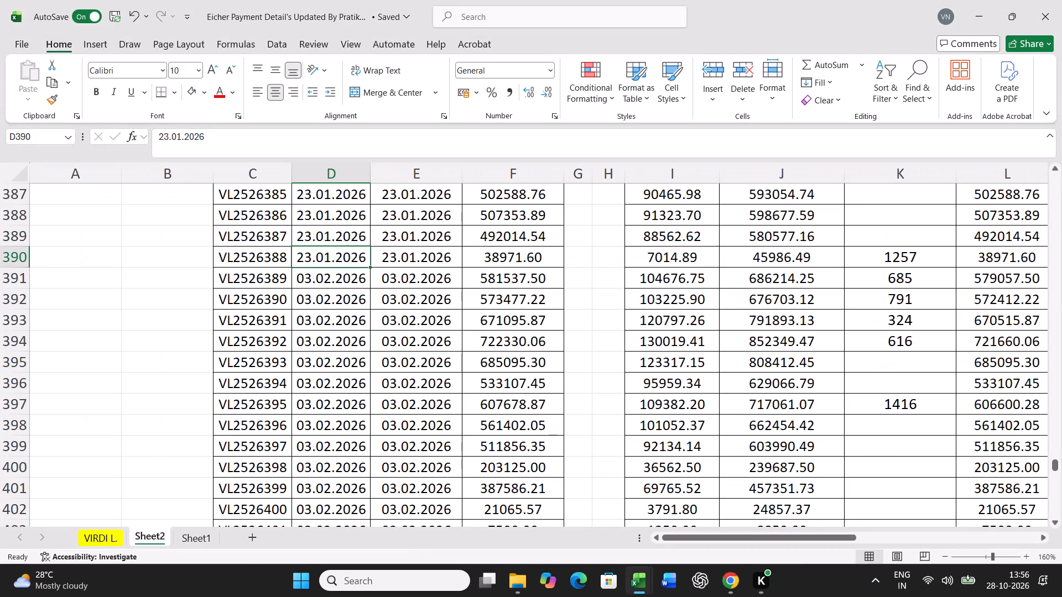
Clear the column K entry in cell K390 of the Eicher payment sheet.
{"action": "key", "text": "Right"}
{"action": "key", "text": "Right"}
{"action": "key", "text": "Right"}
{"action": "key", "text": "Right"}
{"action": "key", "text": "Right"}
{"action": "key", "text": "Right"}
{"action": "key", "text": "Right"}
{"action": "key", "text": "Right"}
{"action": "key", "text": "Right"}
{"action": "key", "text": "Right"}
{"action": "key", "text": "Right"}
{"action": "key", "text": "Right"}
{"action": "key", "text": "Right"}
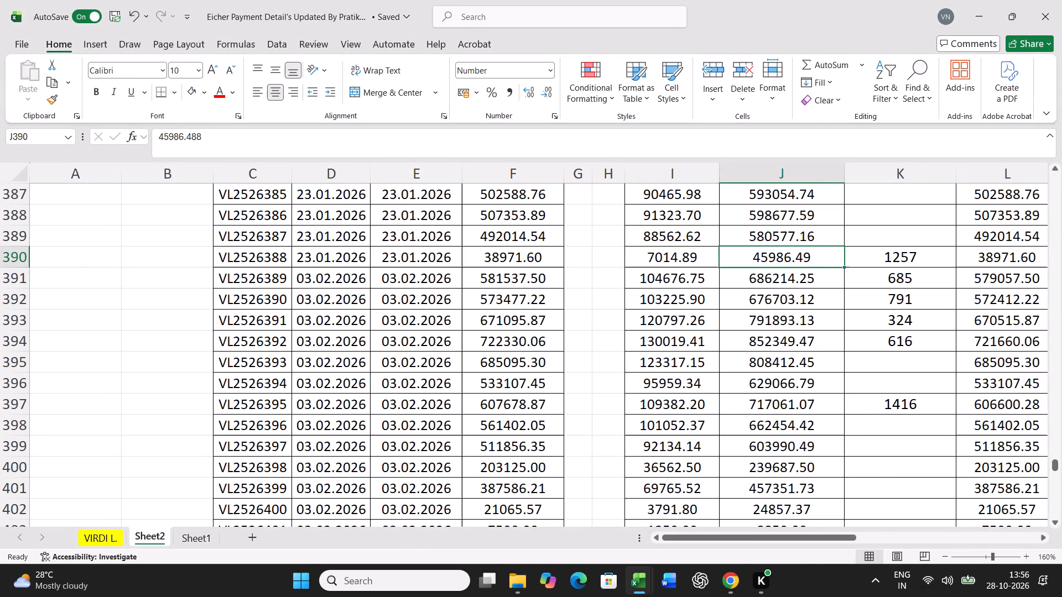
{"action": "key", "text": "Right"}
{"action": "key", "text": "Left"}
{"action": "key", "text": "Left"}
{"action": "key", "text": "Left"}
{"action": "key", "text": "Left"}
{"action": "key", "text": "Left"}
{"action": "key", "text": "Left"}
{"action": "key", "text": "Left"}
{"action": "key", "text": "Left"}
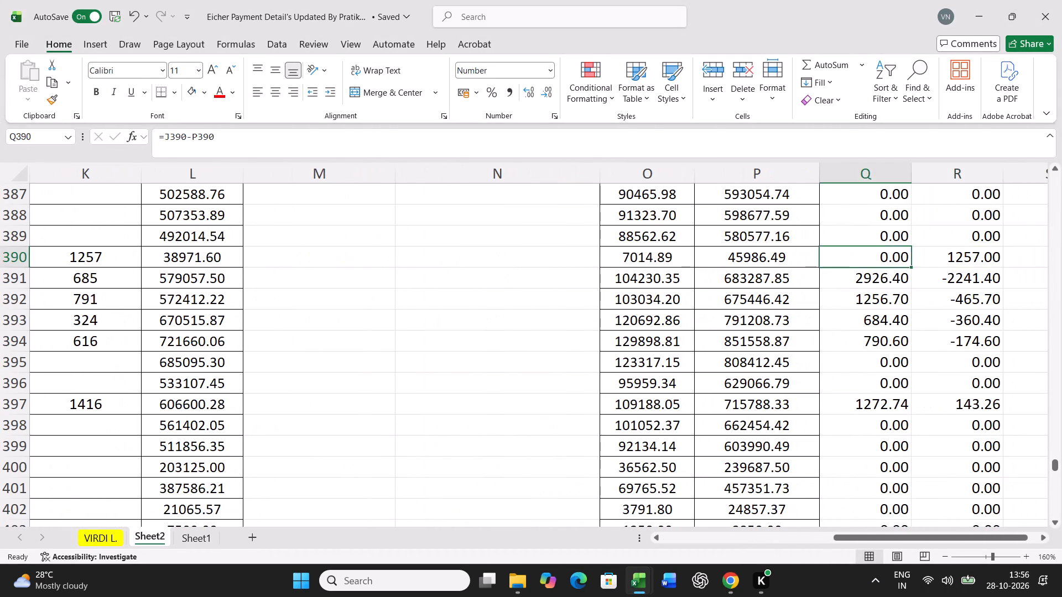
{"action": "key", "text": "Right"}
{"action": "key", "text": "Right"}
{"action": "key", "text": "Left"}
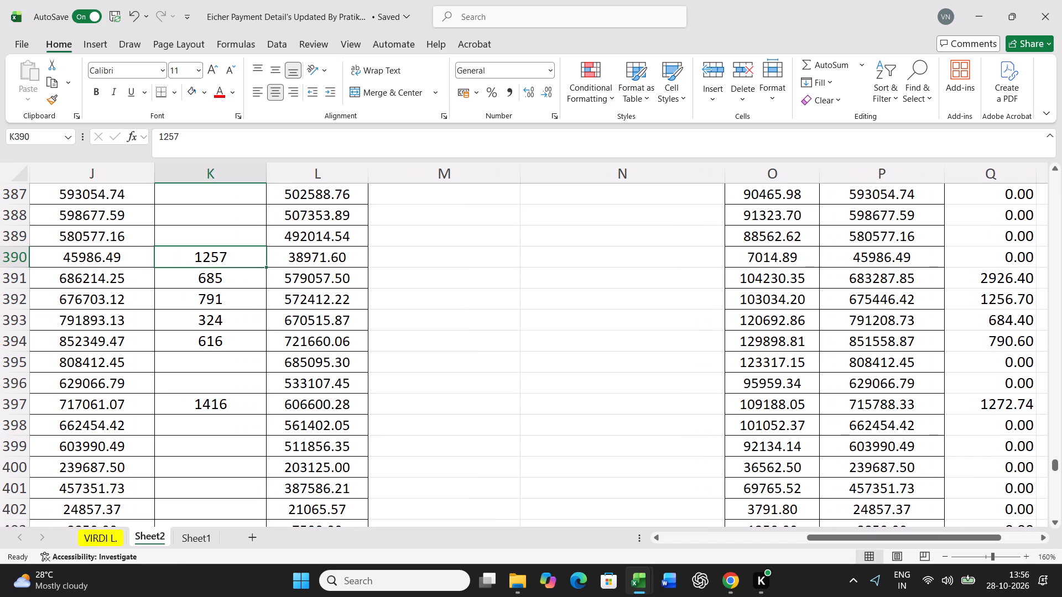
{"action": "key", "text": "Delete"}
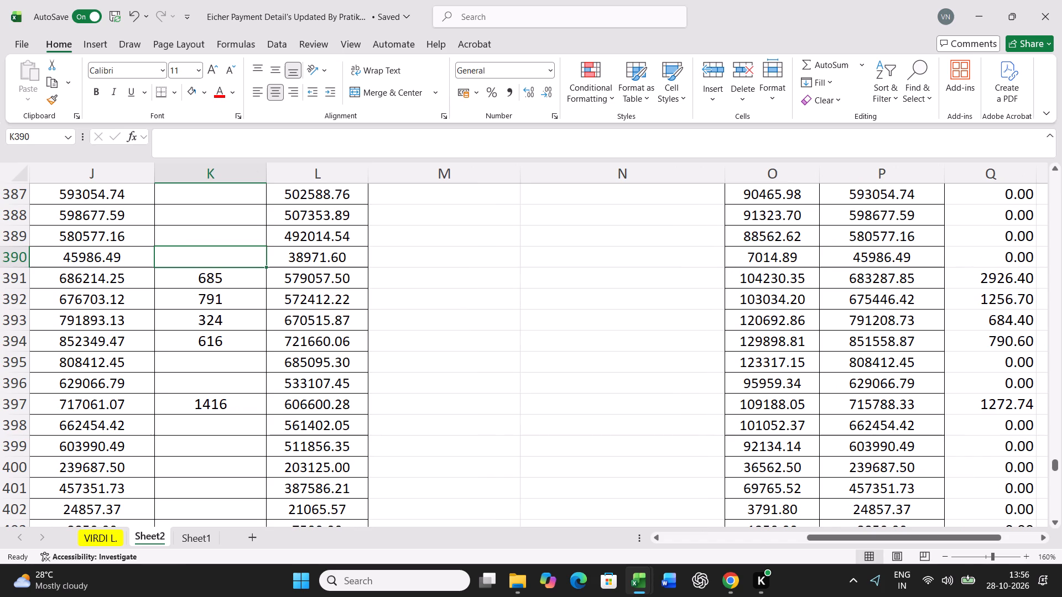
Examine row 391's bill number, bill amounts, column K entry and the differences in columns Q and R.
{"action": "key", "text": "Down"}
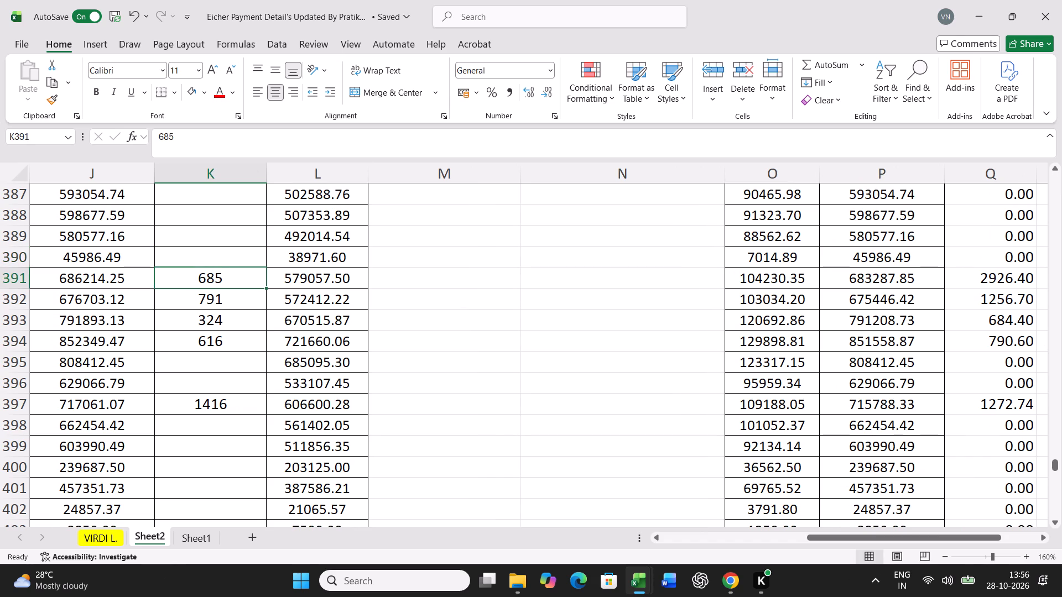
{"action": "left_click", "coordinate": [1042, 541]}
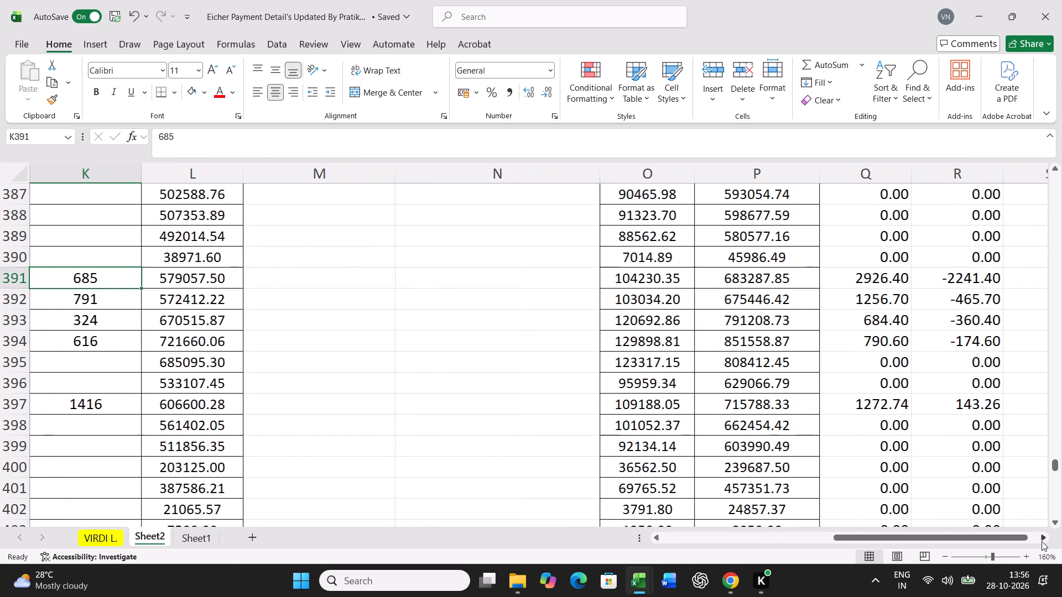
{"action": "key", "text": "Up"}
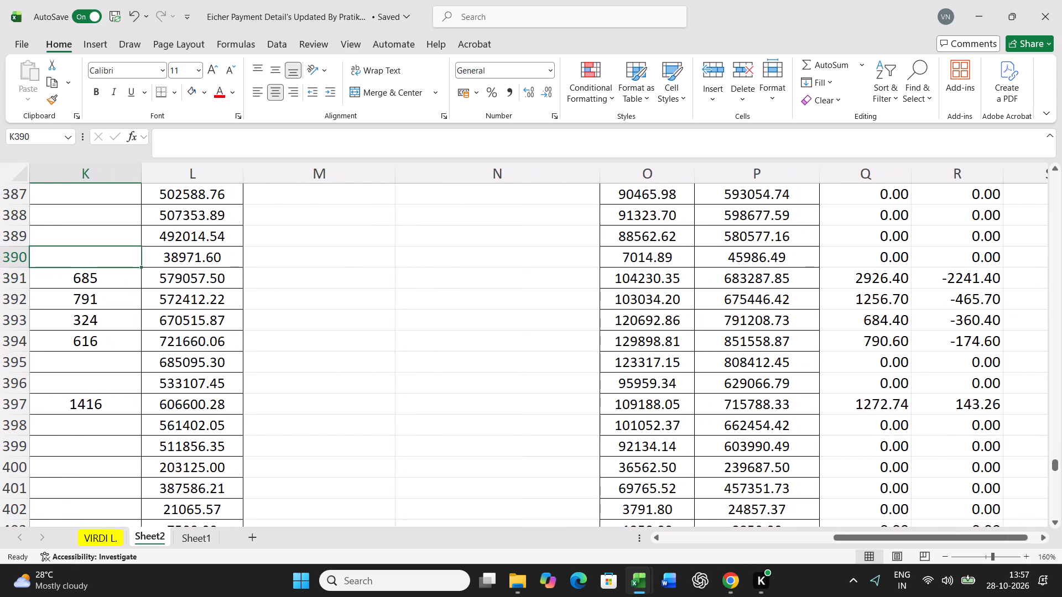
{"action": "key", "text": "Down"}
{"action": "key", "text": "Right"}
{"action": "key", "text": "Right"}
{"action": "key", "text": "Right"}
{"action": "key", "text": "Right"}
{"action": "key", "text": "Right"}
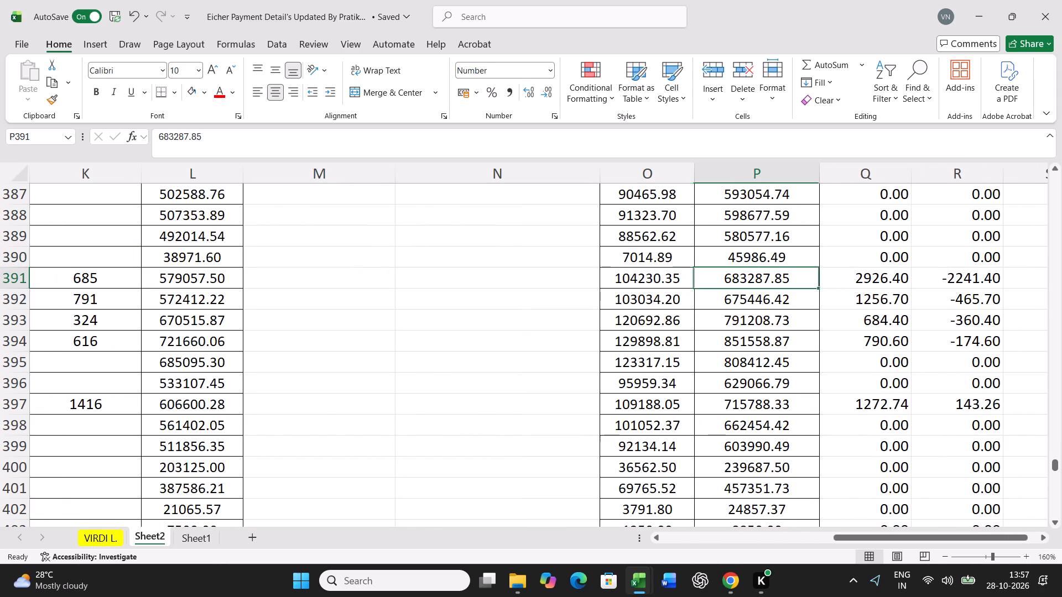
{"action": "key", "text": "Right"}
{"action": "key", "text": "Right"}
{"action": "key", "text": "Left"}
{"action": "key", "text": "Left"}
{"action": "key", "text": "Left"}
{"action": "key", "text": "Left"}
{"action": "key", "text": "Left"}
{"action": "key", "text": "Left"}
{"action": "key", "text": "Left"}
{"action": "key", "text": "Left"}
{"action": "key", "text": "Left"}
{"action": "key", "text": "Left"}
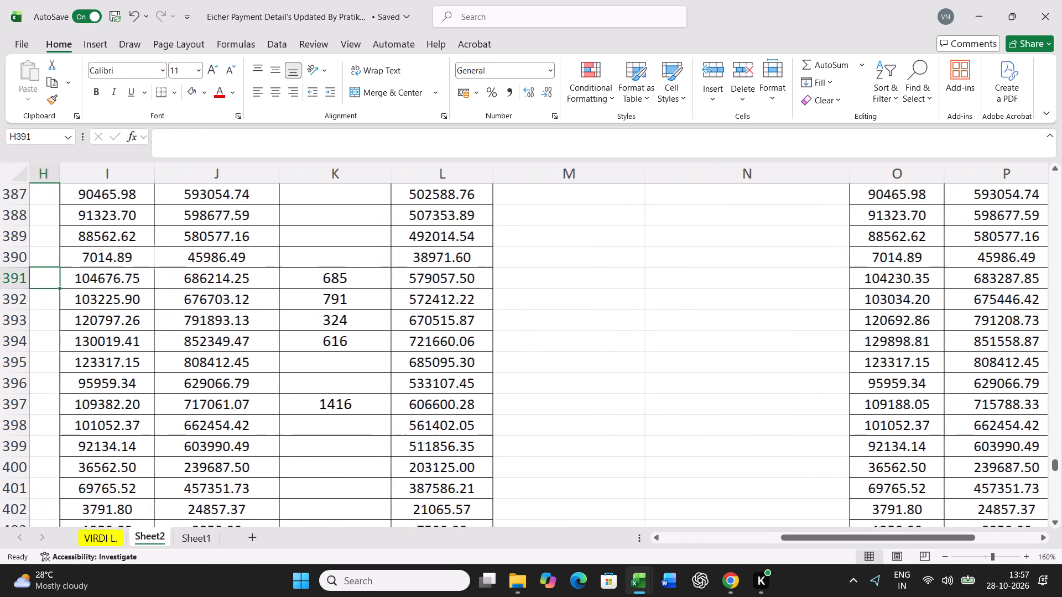
{"action": "key", "text": "Left"}
{"action": "key", "text": "Left"}
{"action": "key", "text": "Left"}
{"action": "key", "text": "Left"}
{"action": "key", "text": "Left"}
{"action": "key", "text": "Left"}
{"action": "key", "text": "Left"}
{"action": "key", "text": "Left"}
{"action": "key", "text": "Left"}
{"action": "key", "text": "Right"}
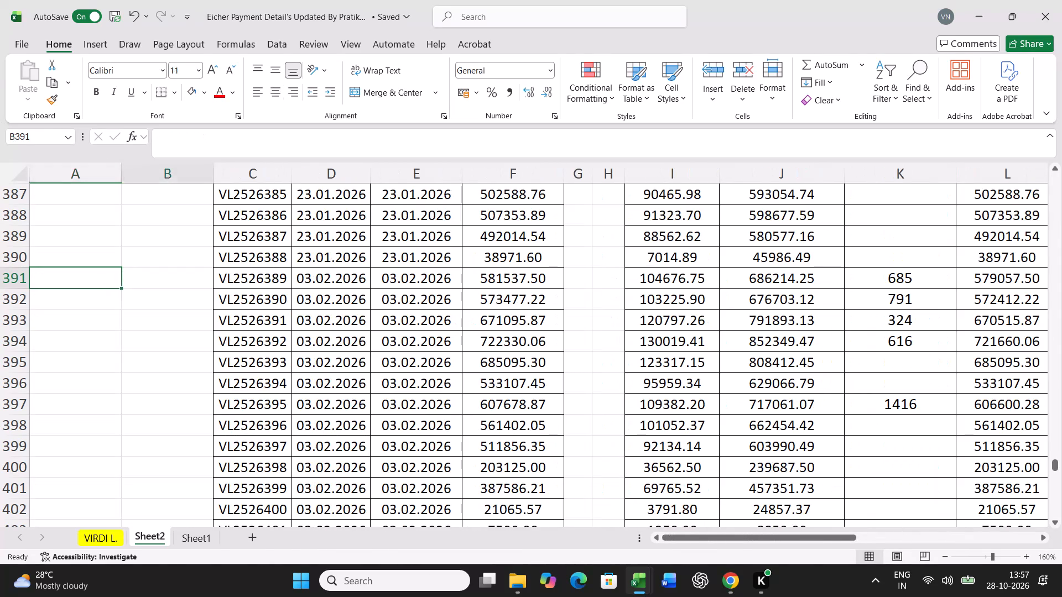
{"action": "key", "text": "Right"}
{"action": "key", "text": "Right"}
{"action": "key", "text": "Left"}
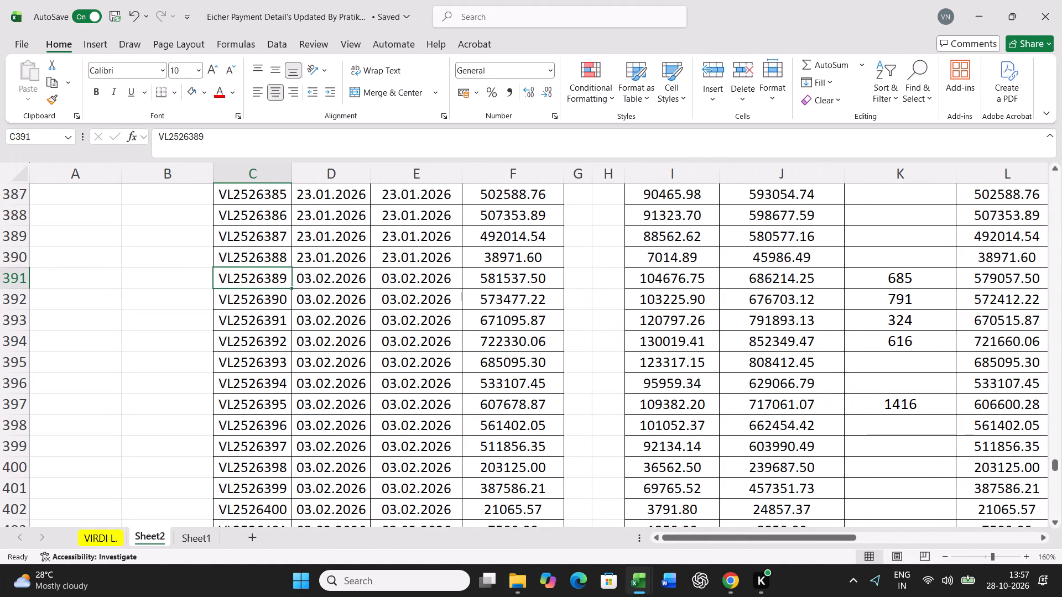
{"action": "key", "text": "Right"}
{"action": "key", "text": "Right"}
{"action": "key", "text": "Right"}
{"action": "key", "text": "Right"}
{"action": "key", "text": "Right"}
{"action": "key", "text": "Right"}
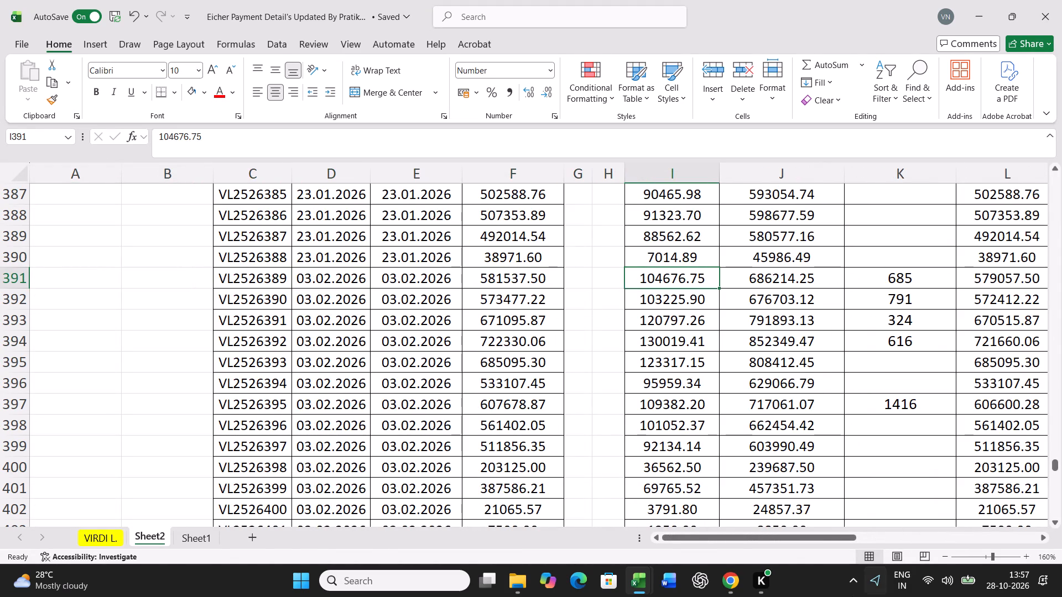
Close the VL2526387 bill workbook.
{"action": "left_click", "coordinate": [642, 583]}
{"action": "left_click", "coordinate": [764, 504]}
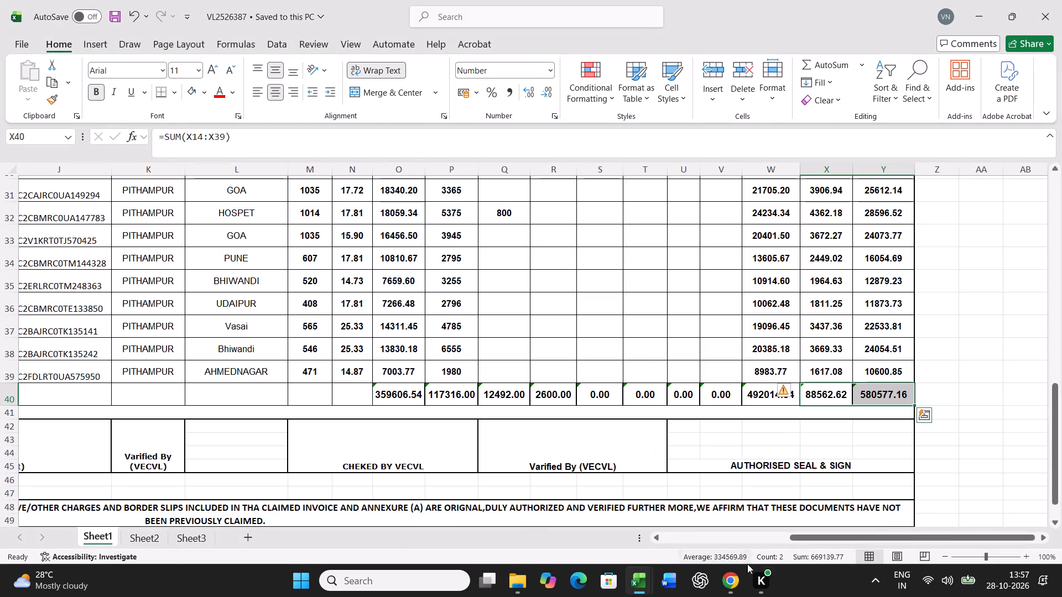
{"action": "left_click", "coordinate": [1054, 10]}
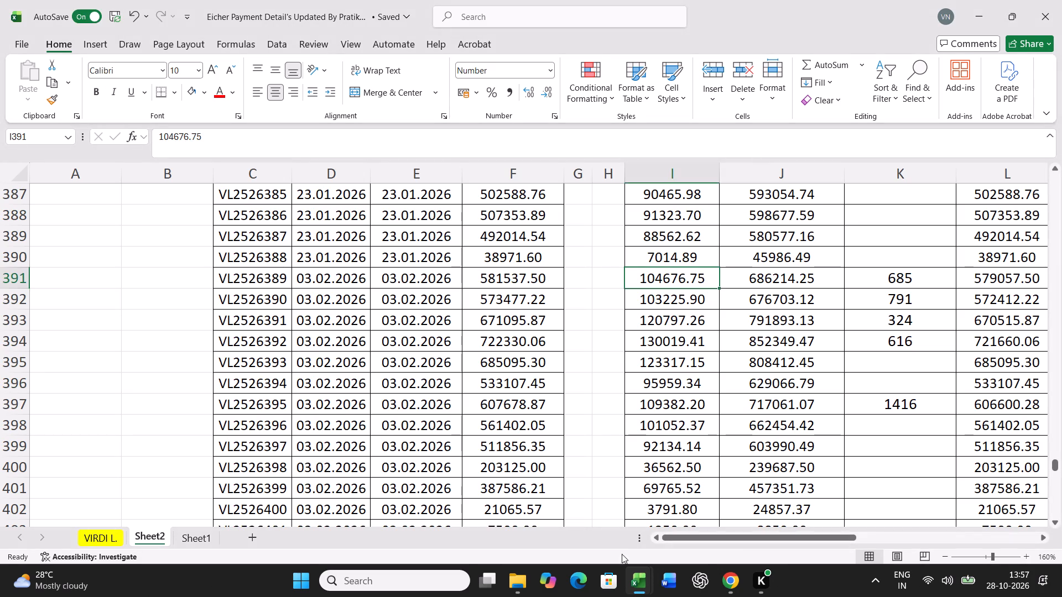
In the VIRDI-ALL VEHICLE BILL 25-26 workbook, insert an entire blank row between the VL2526389 and VL2526390 entries.
{"action": "left_click", "coordinate": [638, 584]}
{"action": "left_click", "coordinate": [674, 522]}
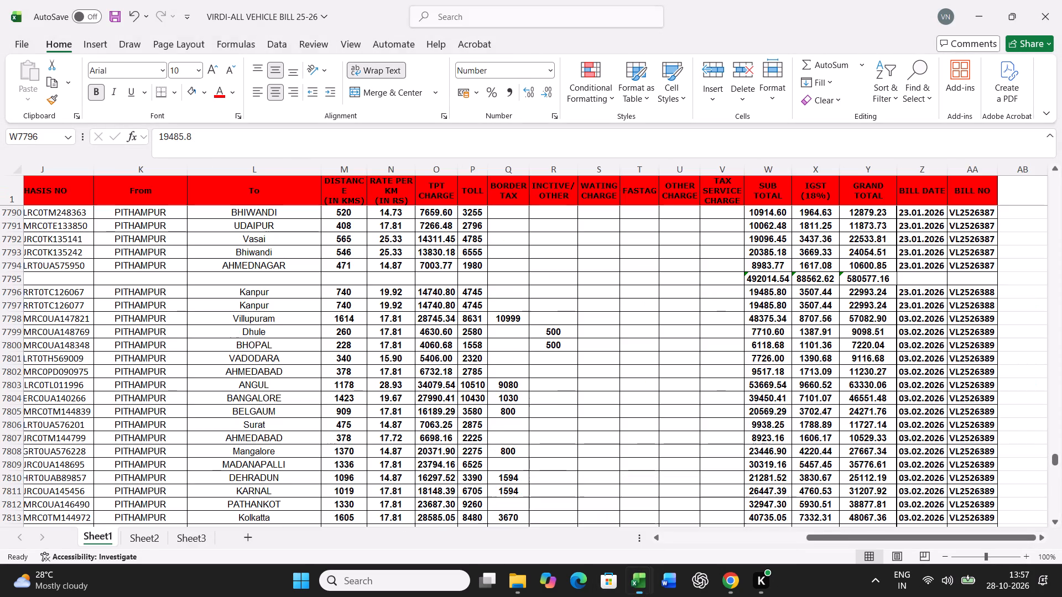
{"action": "scroll", "coordinate": [1032, 437], "scroll_direction": "down", "scroll_amount": 6}
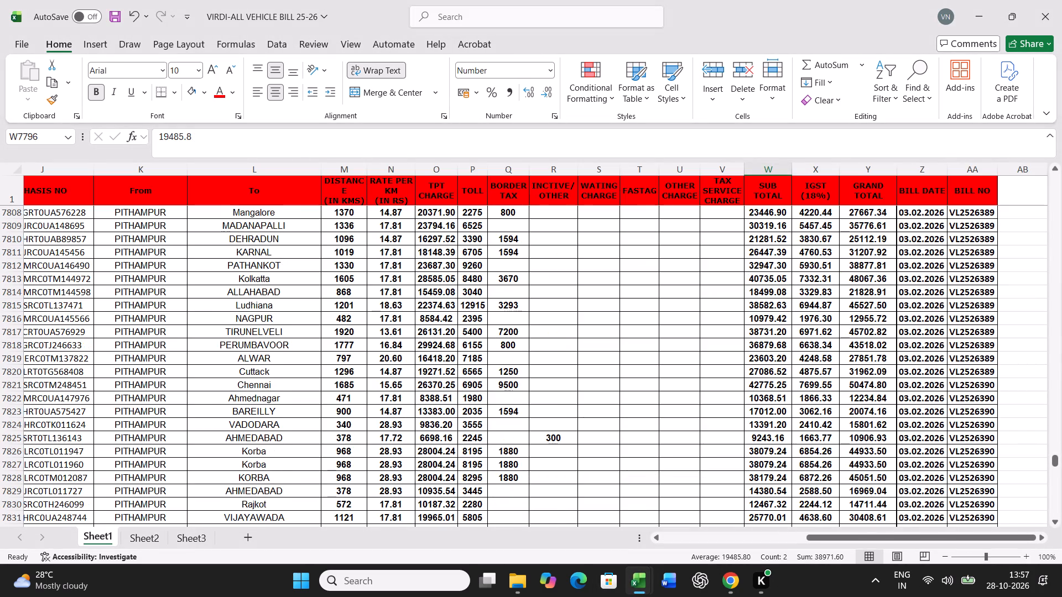
{"action": "scroll", "coordinate": [1032, 437], "scroll_direction": "down", "scroll_amount": 1}
{"action": "right_click", "coordinate": [981, 347]}
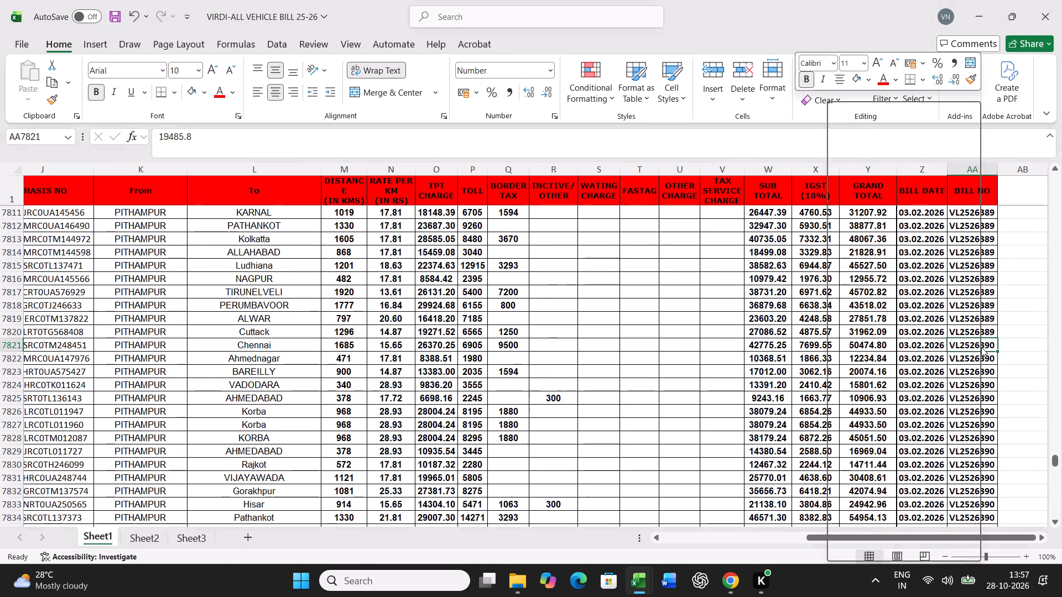
{"action": "left_click", "coordinate": [898, 221]}
{"action": "left_click", "coordinate": [888, 242]}
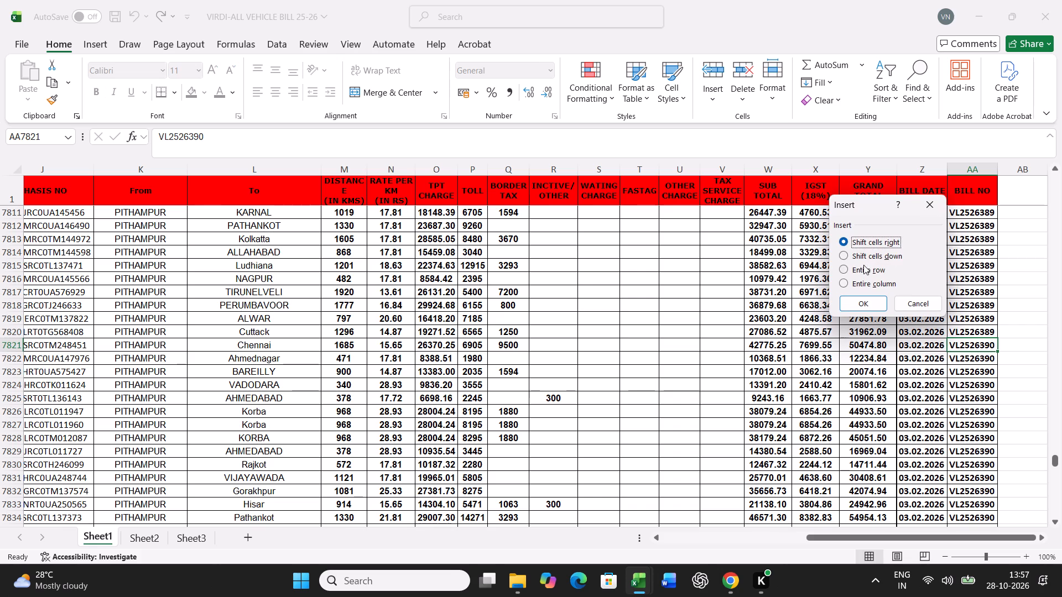
{"action": "left_click", "coordinate": [864, 266]}
{"action": "left_click", "coordinate": [867, 306]}
AutoSum the VL2526389 sub totals from W7798 to W7820 into cell W7821.
{"action": "scroll", "coordinate": [967, 413], "scroll_direction": "up", "scroll_amount": 3}
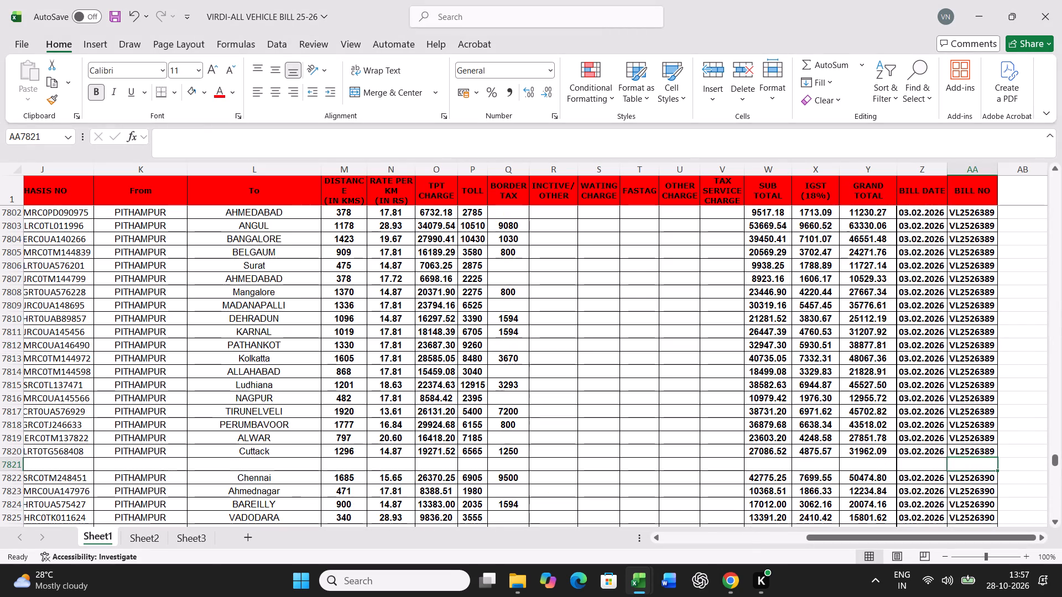
{"action": "scroll", "coordinate": [998, 277], "scroll_direction": "up", "scroll_amount": 2}
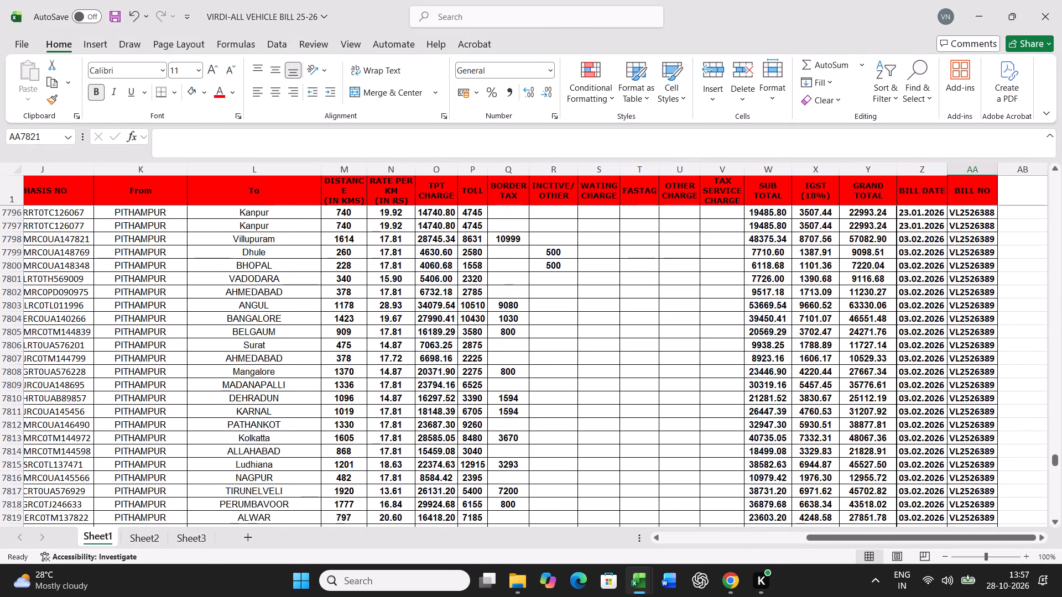
{"action": "left_click", "coordinate": [988, 242]}
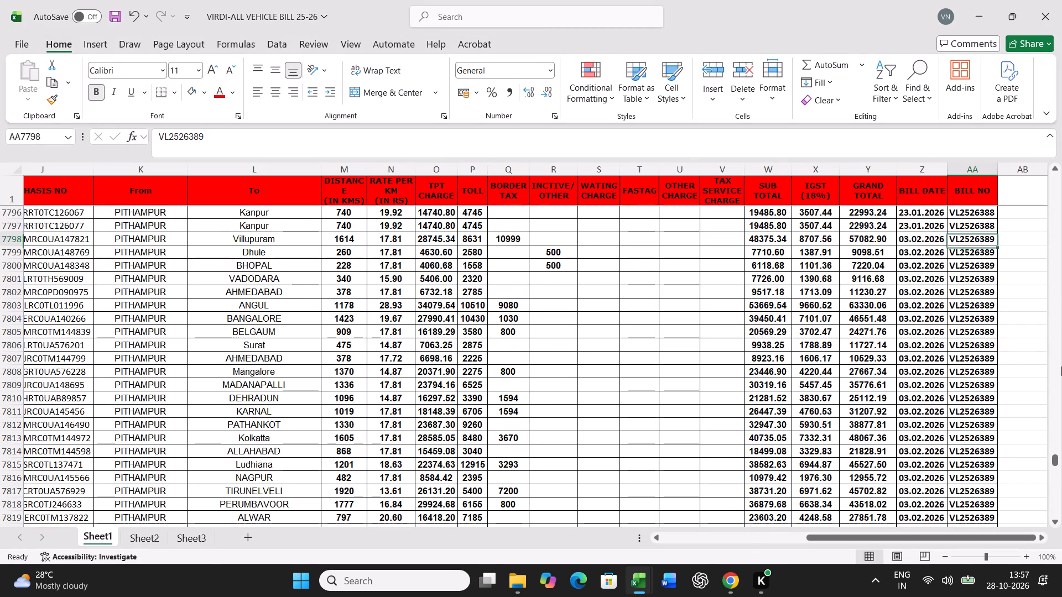
{"action": "key", "text": "Left"}
{"action": "key", "text": "Left"}
{"action": "key", "text": "Left"}
{"action": "key", "text": "Left"}
{"action": "key", "text": "shift+Down"}
{"action": "key", "text": "shift+Down"}
{"action": "key", "text": "shift+Down"}
{"action": "key", "text": "shift+Down"}
{"action": "key", "text": "shift+Down"}
{"action": "key", "text": "shift+Down"}
{"action": "key", "text": "shift+Down"}
{"action": "key", "text": "shift+Down"}
{"action": "key", "text": "shift+Down"}
{"action": "key", "text": "shift+Down"}
{"action": "key", "text": "shift+Down"}
{"action": "key", "text": "shift+Down"}
{"action": "key", "text": "shift+Down"}
{"action": "key", "text": "shift+Down"}
{"action": "key", "text": "shift+Down"}
{"action": "key", "text": "shift+Down"}
{"action": "key", "text": "shift+Down"}
{"action": "key", "text": "shift+Down"}
{"action": "key", "text": "shift+Down"}
{"action": "key", "text": "shift+Down"}
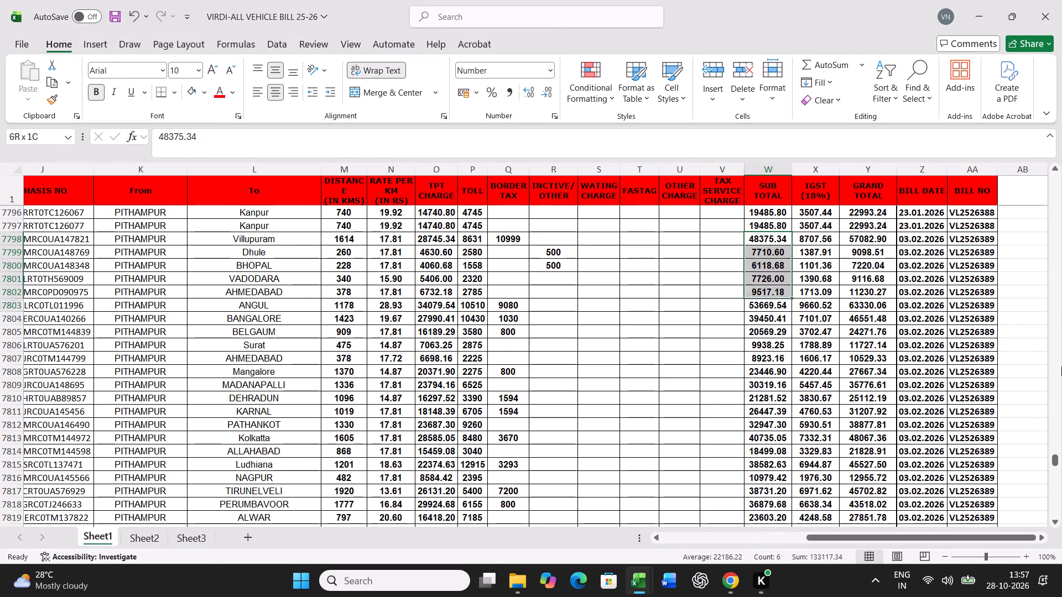
{"action": "scroll", "coordinate": [1057, 365], "scroll_direction": "down", "scroll_amount": 4}
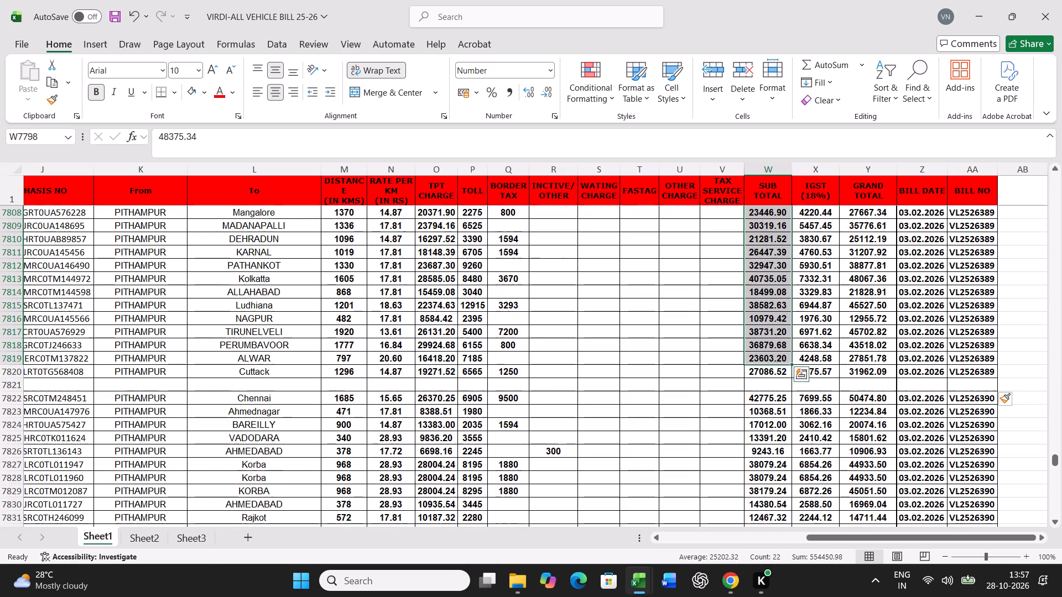
{"action": "key", "text": "shift+Down"}
{"action": "key", "text": "shift+Down"}
{"action": "left_click", "coordinate": [840, 67]}
Copy the sum formula from W7821 into the IGST and grand total cells X7821 and Y7821.
{"action": "scroll", "coordinate": [823, 297], "scroll_direction": "down", "scroll_amount": 3}
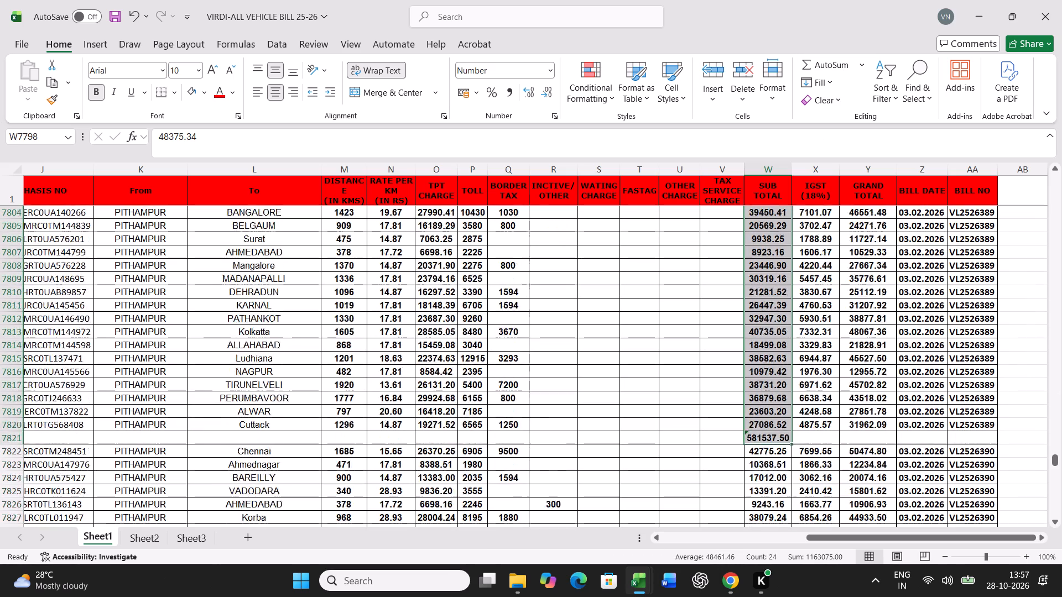
{"action": "left_click", "coordinate": [759, 400]}
{"action": "key", "text": "ctrl+c"}
{"action": "key", "text": "Right"}
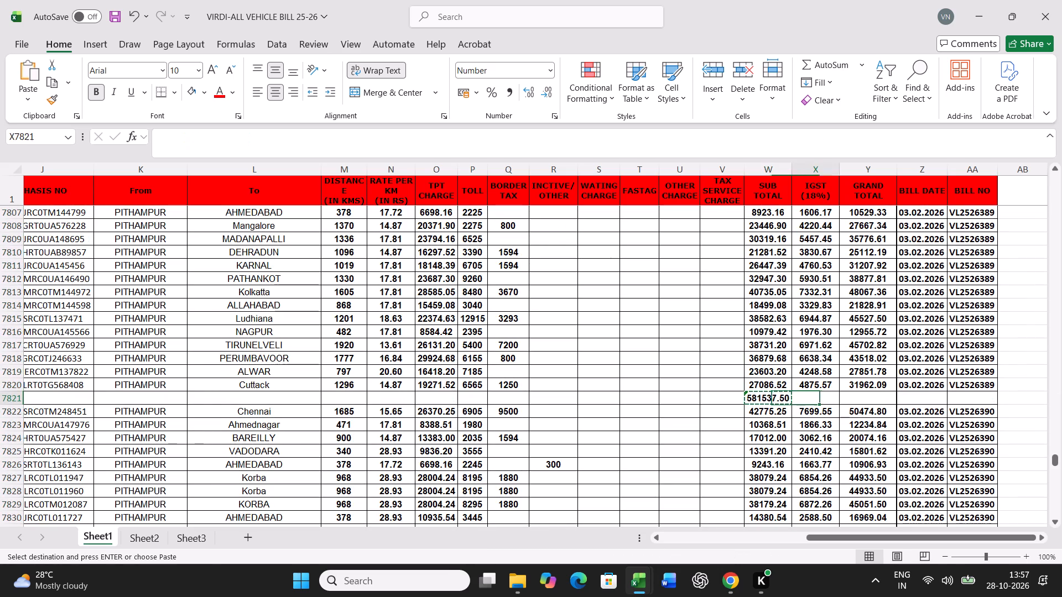
{"action": "key", "text": "shift+Right"}
{"action": "key", "text": "shift+Return"}
{"action": "key", "text": "Return"}
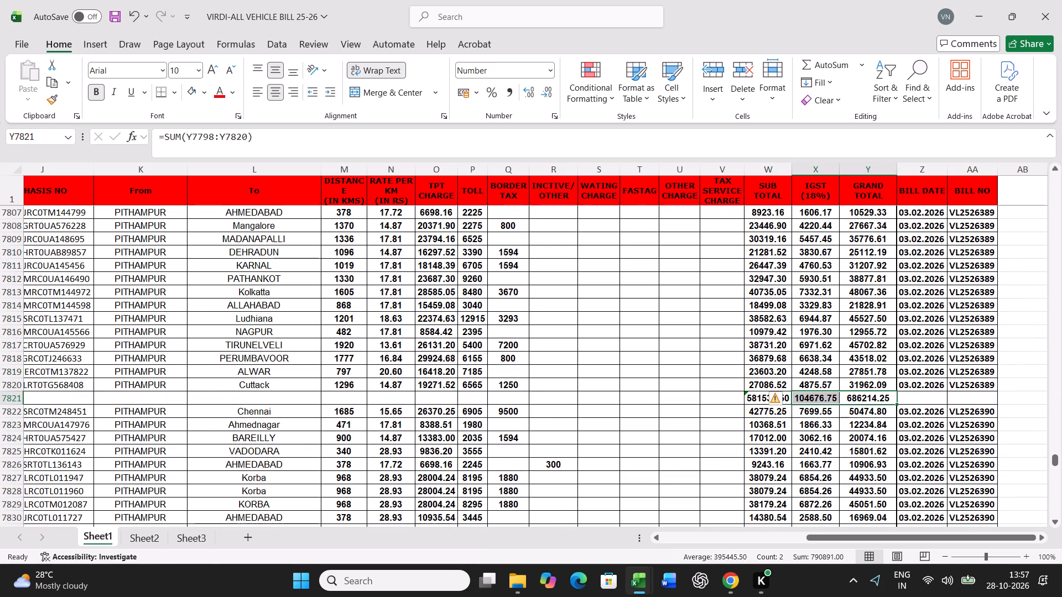
Copy the VL2526389 sub total from W7821 and paste it as values into F391 on Sheet2 of the Eicher Payment Detail's workbook.
{"action": "key", "text": "Left"}
{"action": "key", "text": "Left"}
{"action": "key", "text": "ctrl+c"}
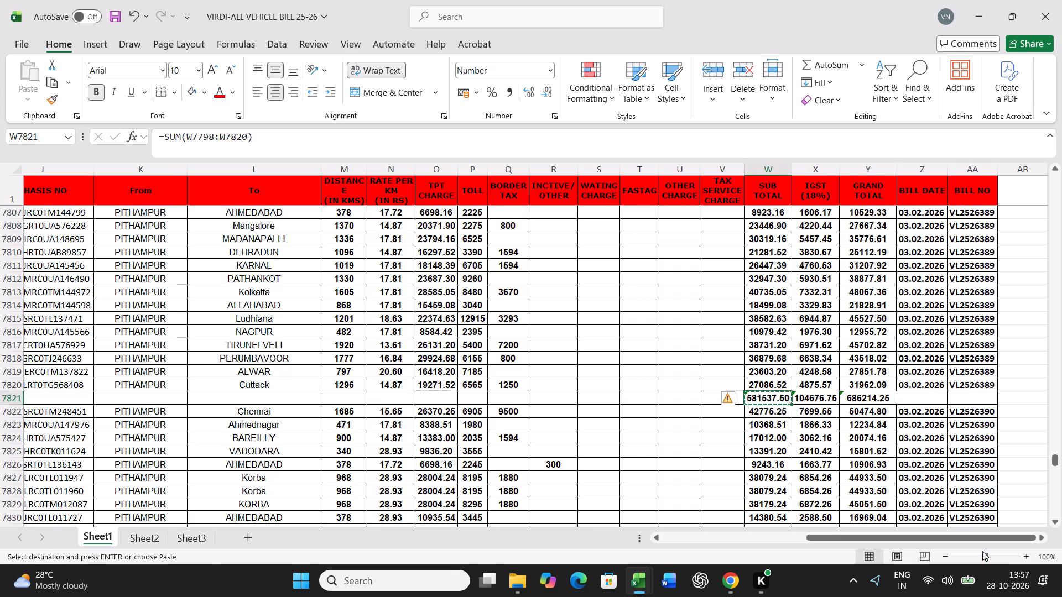
{"action": "left_click", "coordinate": [641, 583]}
{"action": "left_click", "coordinate": [598, 517]}
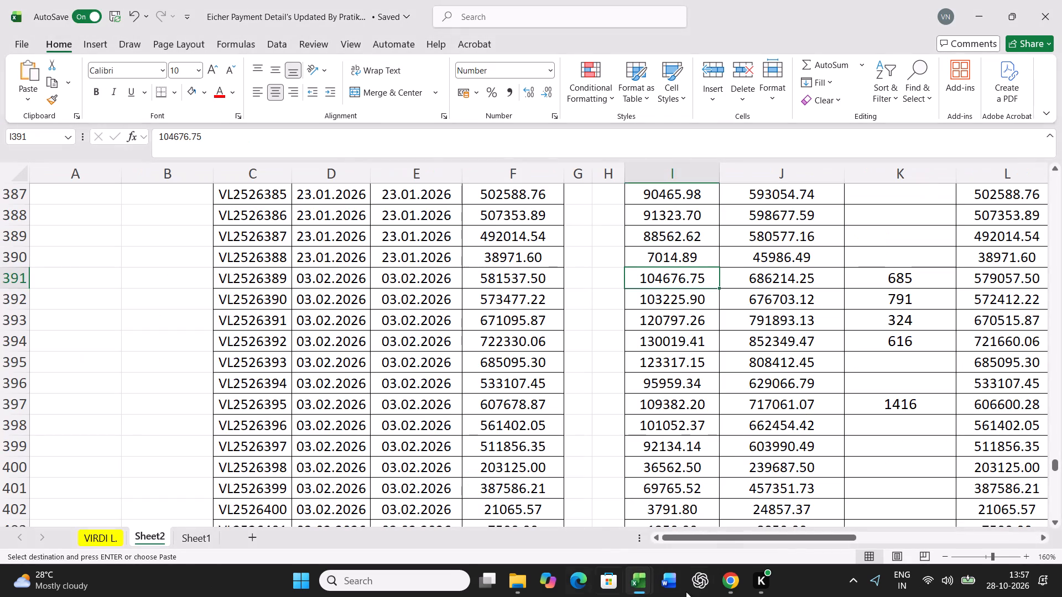
{"action": "key", "text": "Left"}
{"action": "key", "text": "Left"}
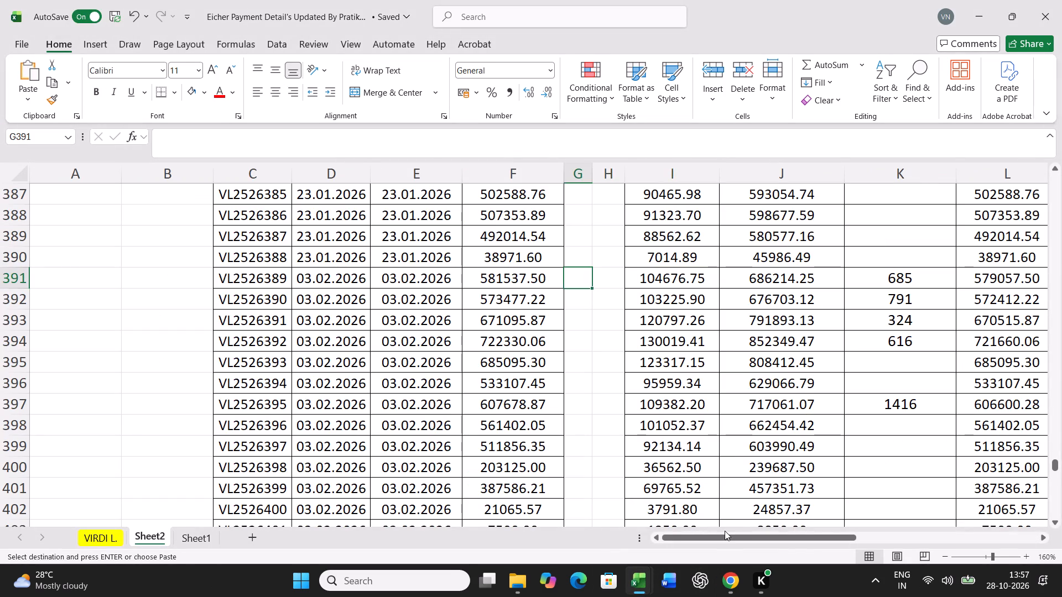
{"action": "key", "text": "Left"}
{"action": "right_click", "coordinate": [534, 274]}
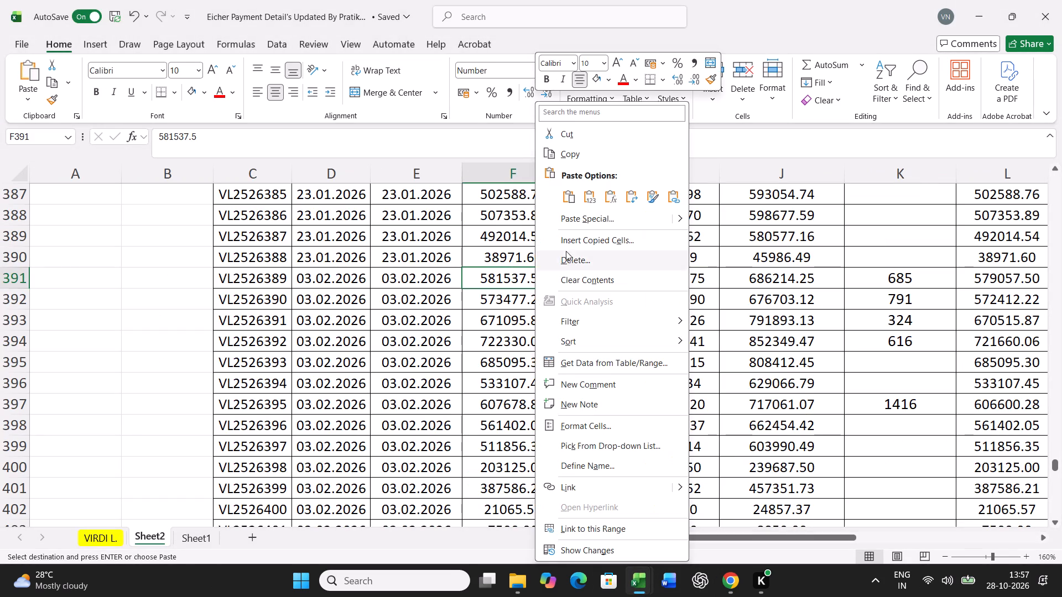
{"action": "left_click", "coordinate": [586, 224]}
{"action": "left_click", "coordinate": [464, 191]}
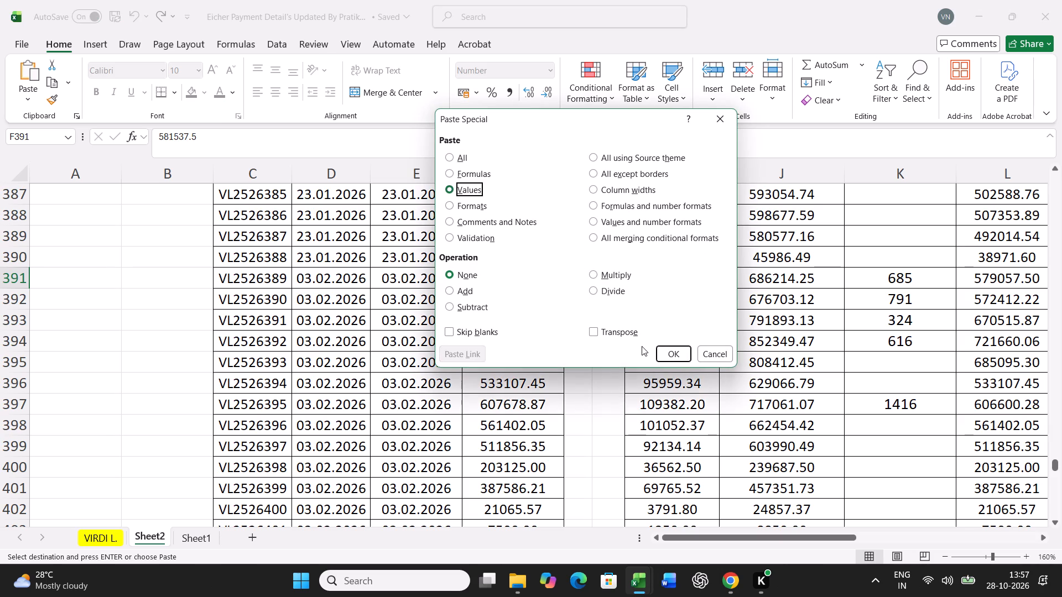
{"action": "left_click", "coordinate": [677, 359]}
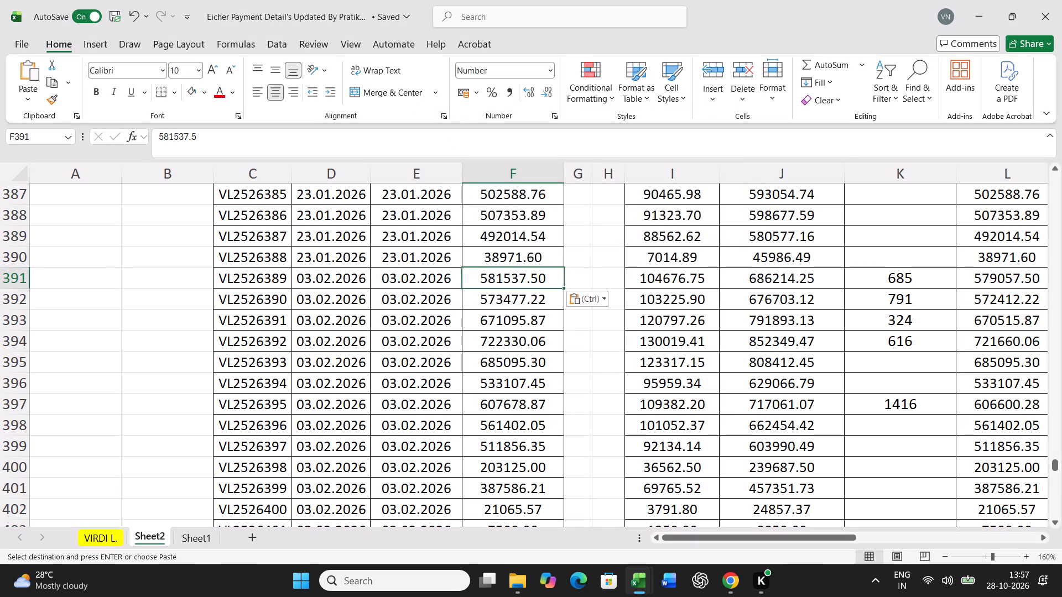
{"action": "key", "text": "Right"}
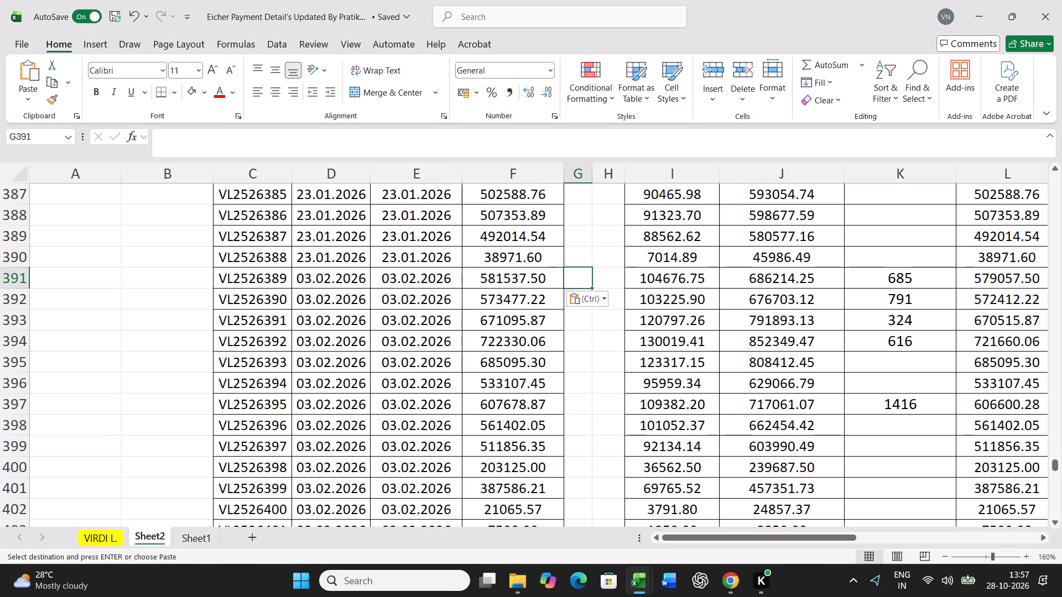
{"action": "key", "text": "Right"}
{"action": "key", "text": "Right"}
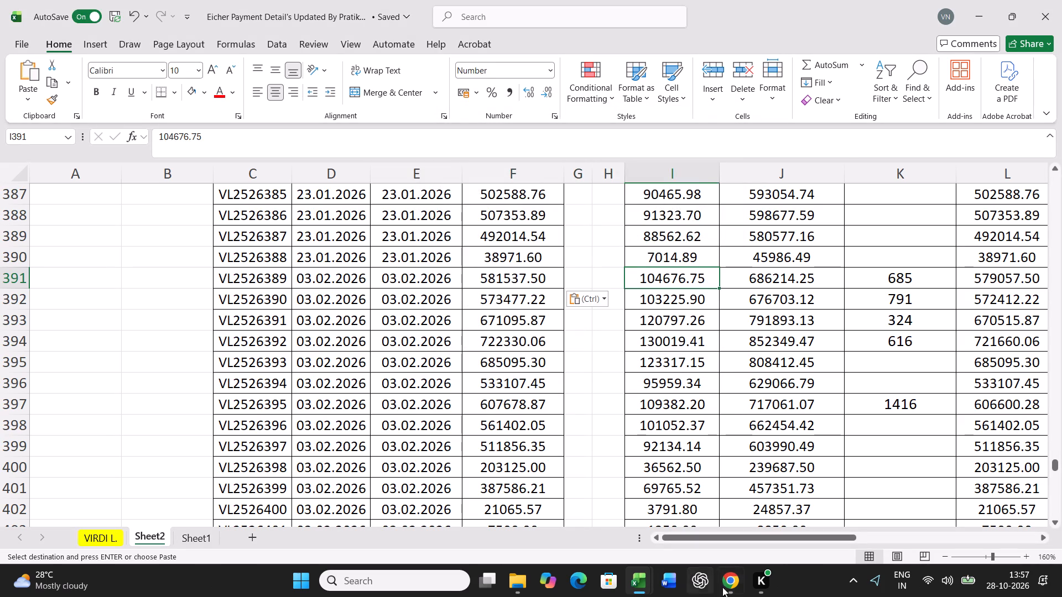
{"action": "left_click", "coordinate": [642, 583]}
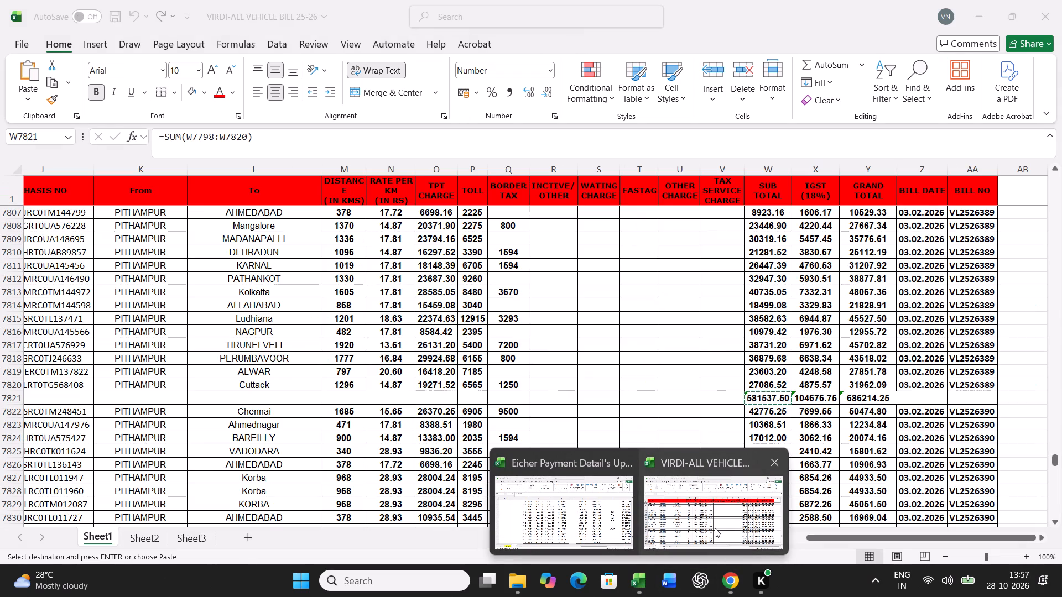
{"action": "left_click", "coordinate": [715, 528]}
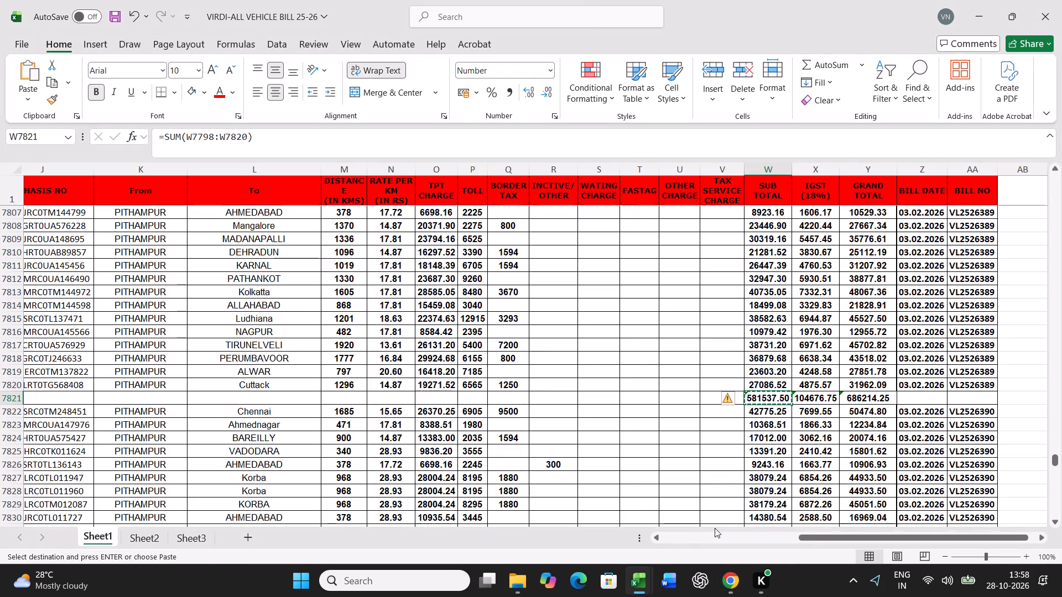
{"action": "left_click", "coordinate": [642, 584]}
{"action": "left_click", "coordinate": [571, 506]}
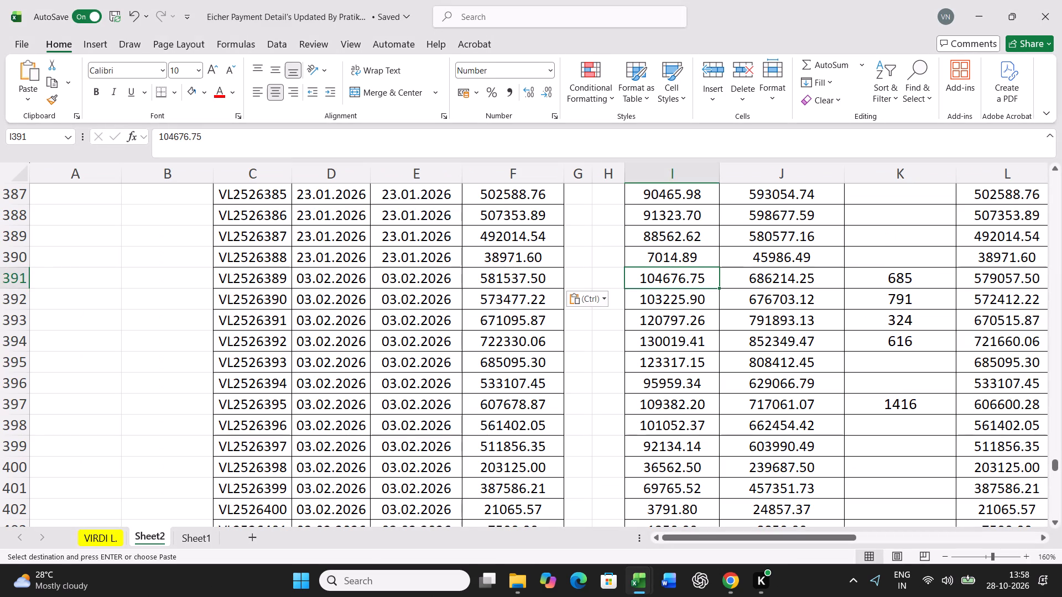
Open the VL2526389 bill workbook from the BILL-25-26 folder.
{"action": "left_click", "coordinate": [523, 579]}
{"action": "left_click", "coordinate": [489, 525]}
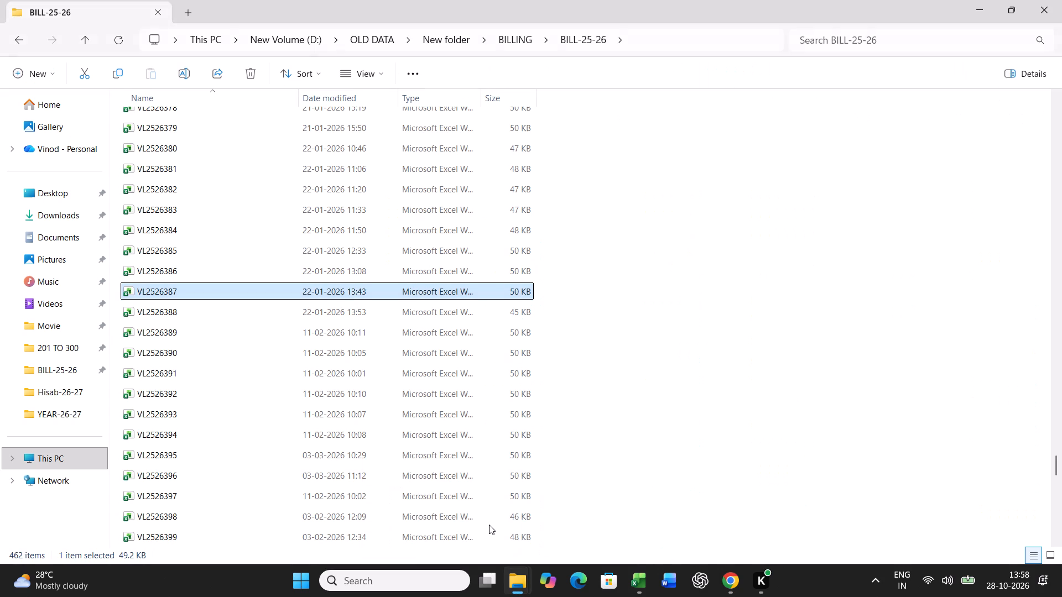
{"action": "double_click", "coordinate": [164, 336]}
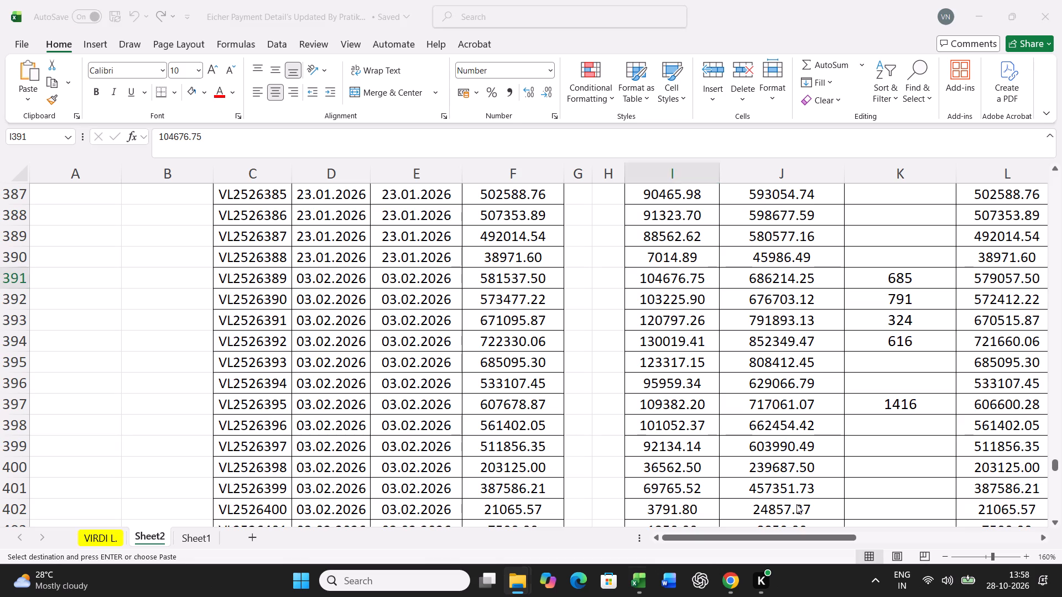
Copy the sub total in W37 of the VL2526389 bill and paste it as values into L391 of the Eicher payment sheet.
{"action": "scroll", "coordinate": [798, 494], "scroll_direction": "down", "scroll_amount": 13}
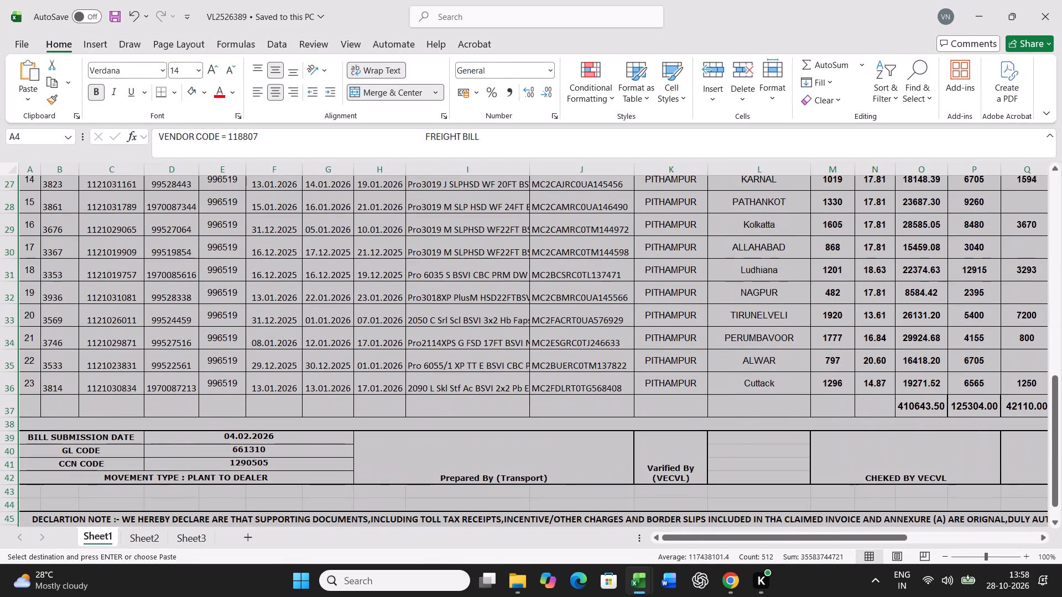
{"action": "left_click_drag", "start_coordinate": [829, 537], "coordinate": [946, 528]}
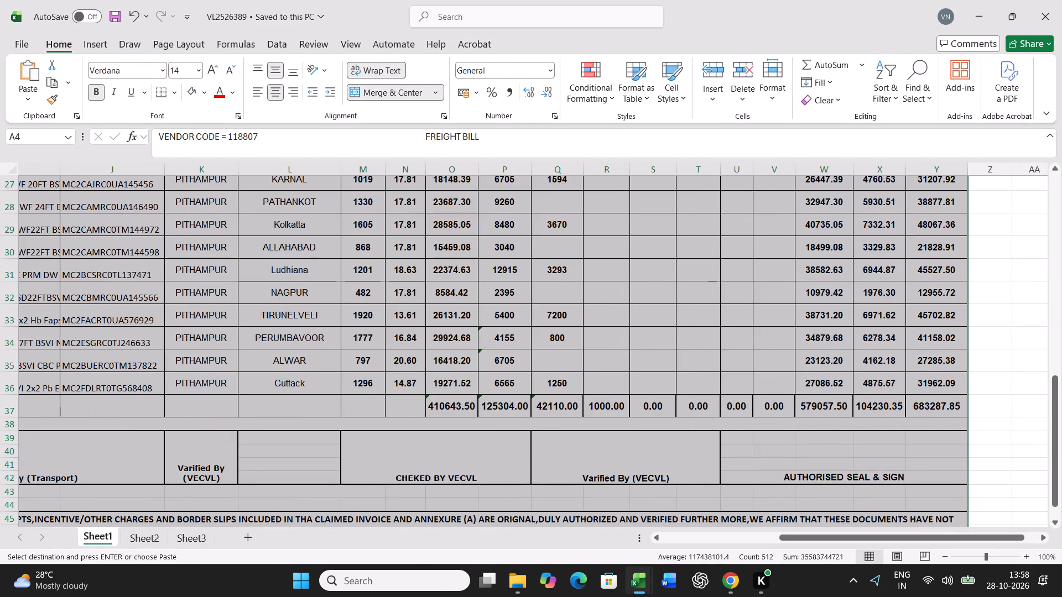
{"action": "left_click", "coordinate": [820, 404]}
{"action": "key", "text": "ctrl+c"}
{"action": "left_click", "coordinate": [647, 585]}
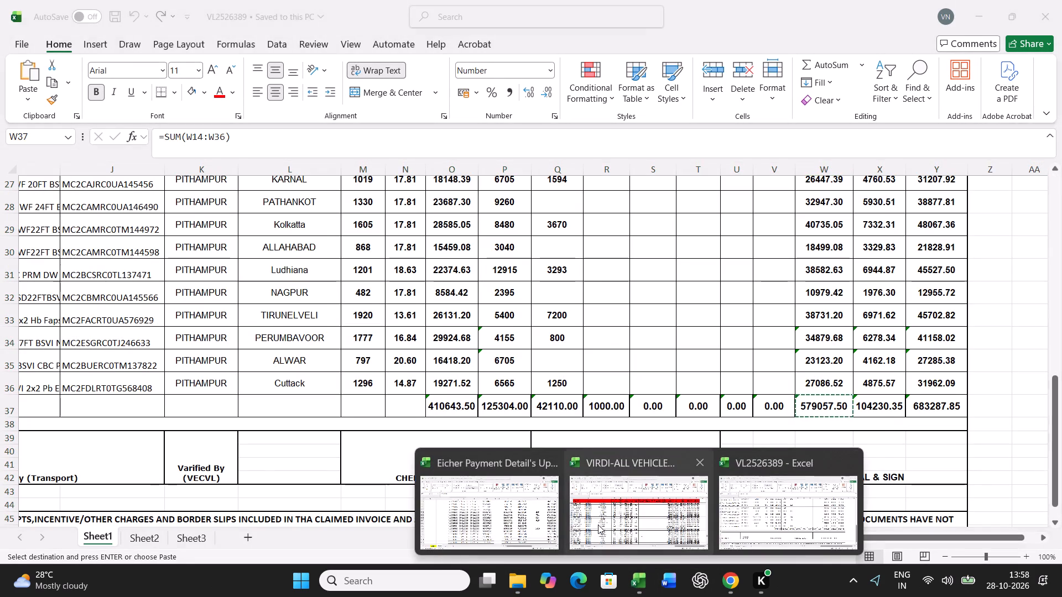
{"action": "left_click", "coordinate": [592, 505]}
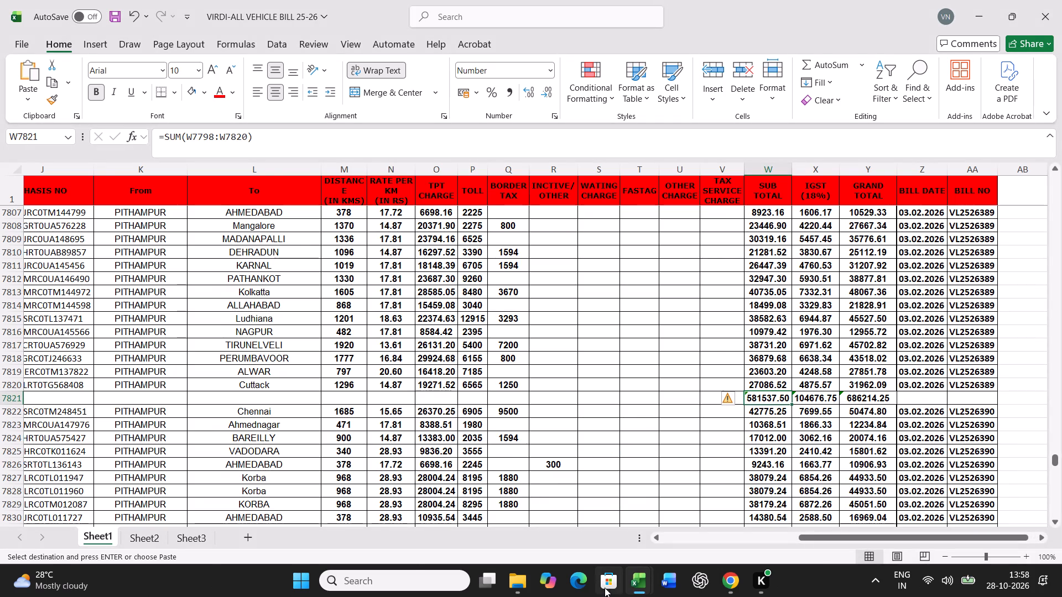
{"action": "left_click", "coordinate": [631, 592]}
{"action": "left_click", "coordinate": [528, 530]}
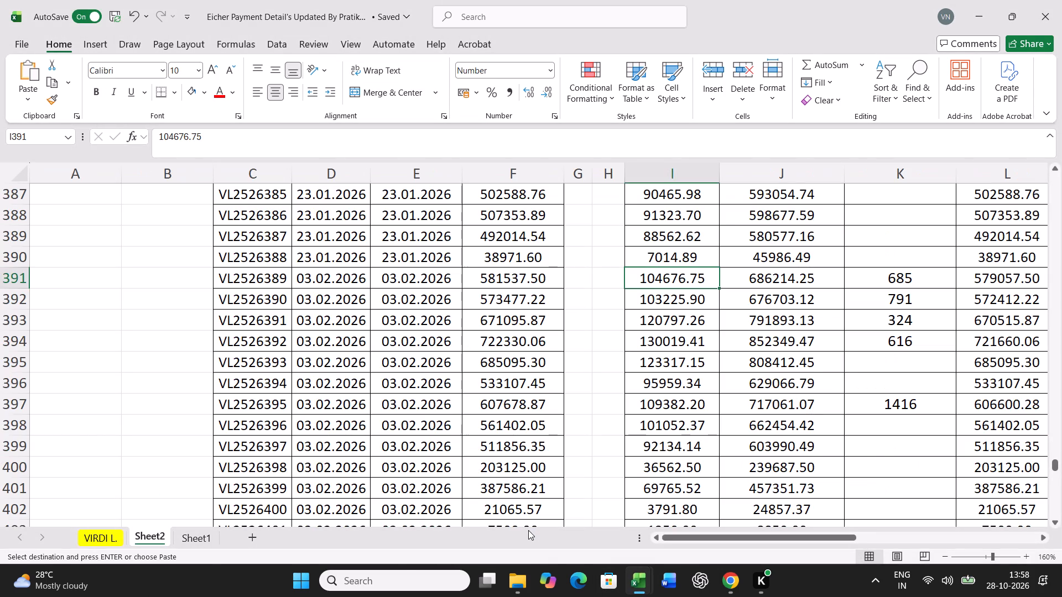
{"action": "key", "text": "Left"}
{"action": "key", "text": "Left"}
{"action": "key", "text": "Left"}
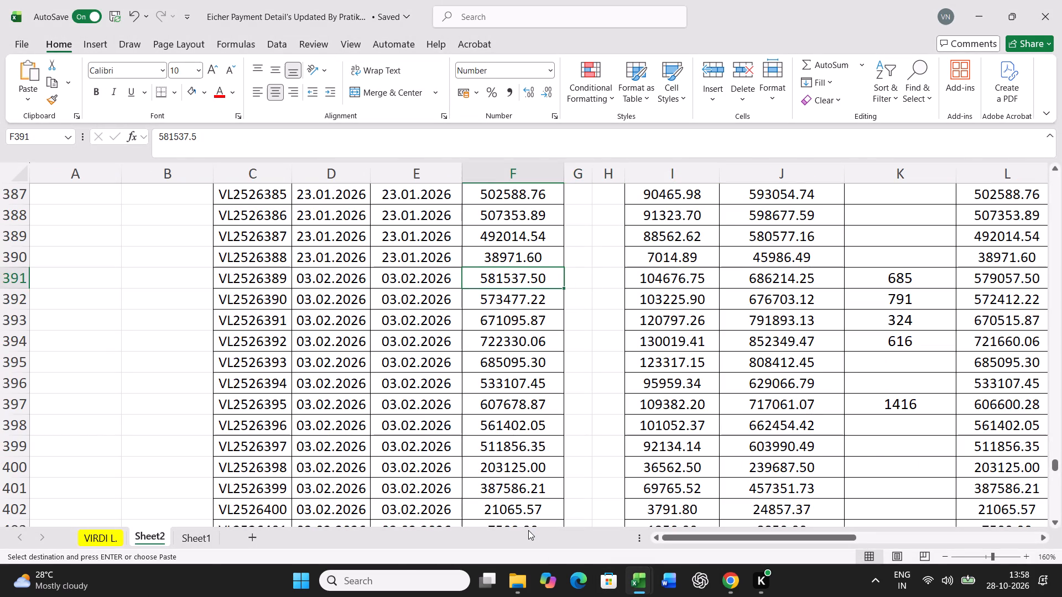
{"action": "key", "text": "Left"}
{"action": "key", "text": "Right"}
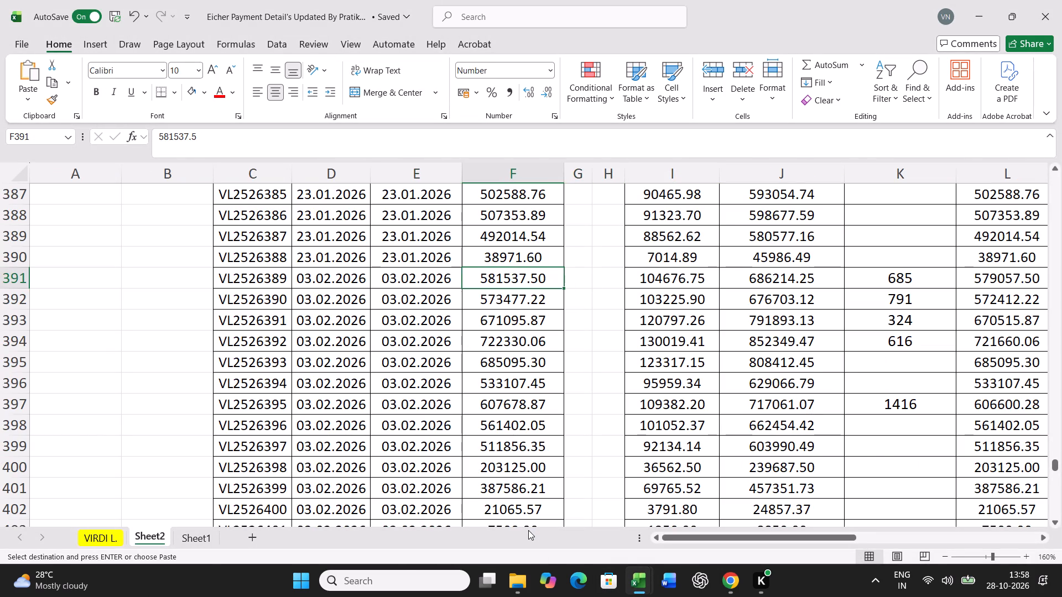
{"action": "key", "text": "Right"}
{"action": "key", "text": "Right"}
{"action": "key", "text": "Right"}
{"action": "key", "text": "Right"}
{"action": "key", "text": "Right"}
{"action": "key", "text": "Right"}
{"action": "key", "text": "Right"}
{"action": "key", "text": "Right"}
{"action": "key", "text": "Right"}
{"action": "key", "text": "Right"}
{"action": "key", "text": "Right"}
{"action": "key", "text": "Right"}
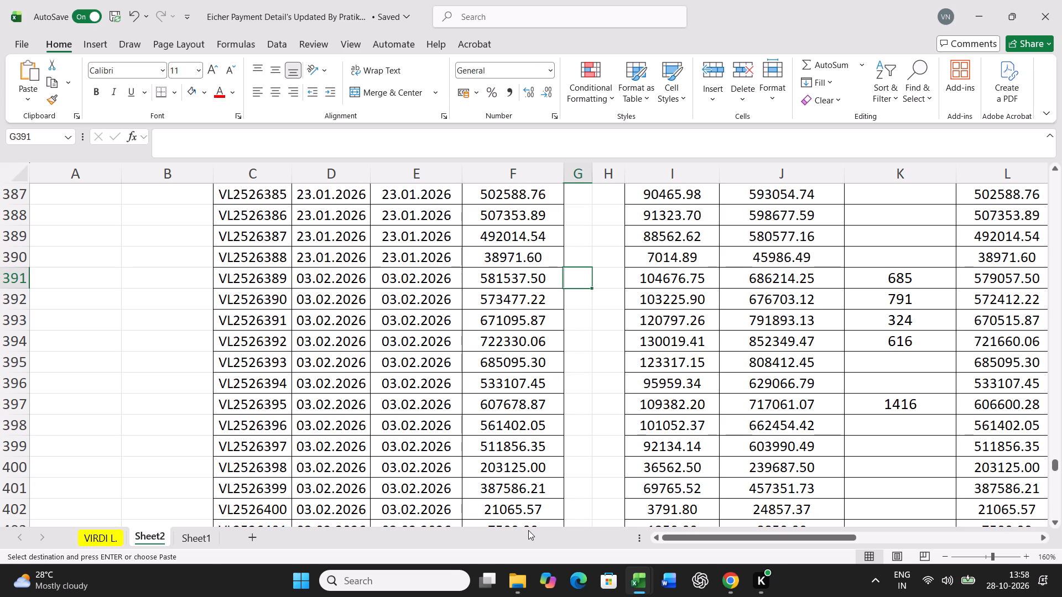
{"action": "key", "text": "Left"}
{"action": "key", "text": "Left"}
{"action": "key", "text": "Left"}
{"action": "key", "text": "Left"}
{"action": "key", "text": "Left"}
{"action": "key", "text": "Left"}
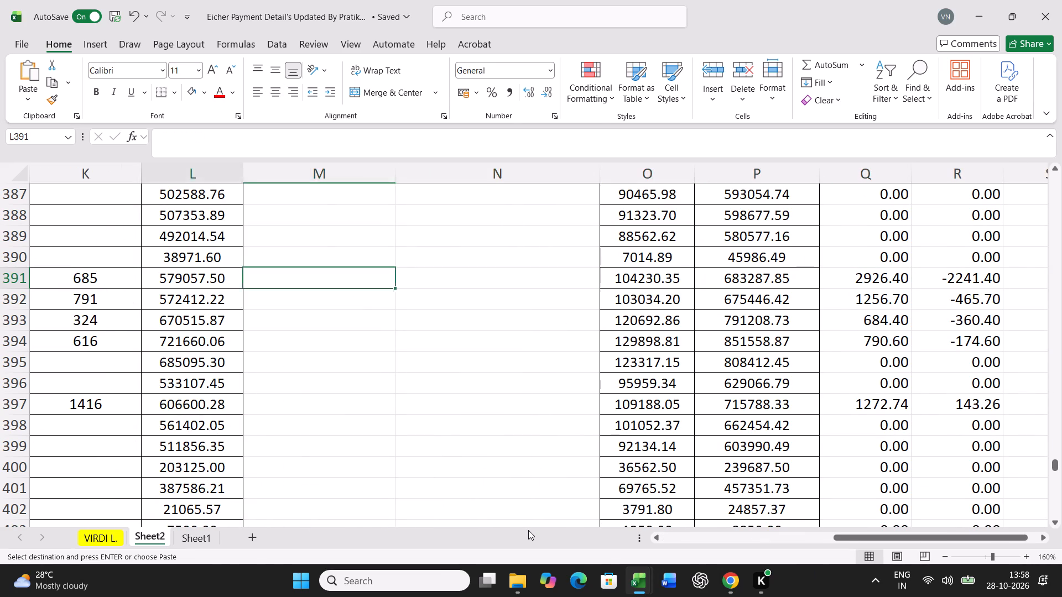
{"action": "key", "text": "Left"}
{"action": "key", "text": "Left"}
{"action": "key", "text": "Right"}
{"action": "key", "text": "Right"}
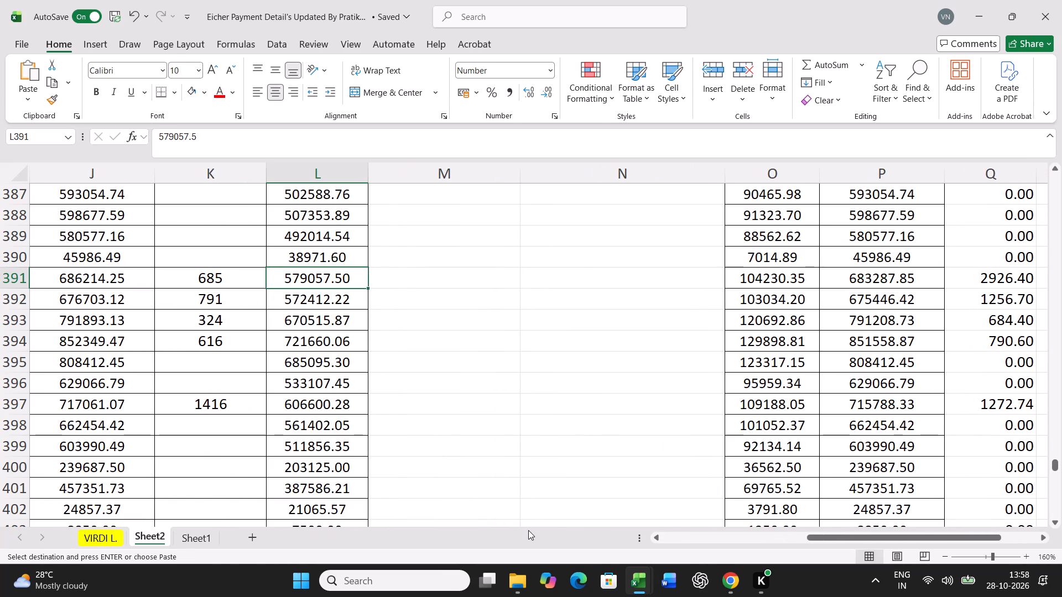
{"action": "right_click", "coordinate": [339, 281]}
{"action": "left_click", "coordinate": [391, 221]}
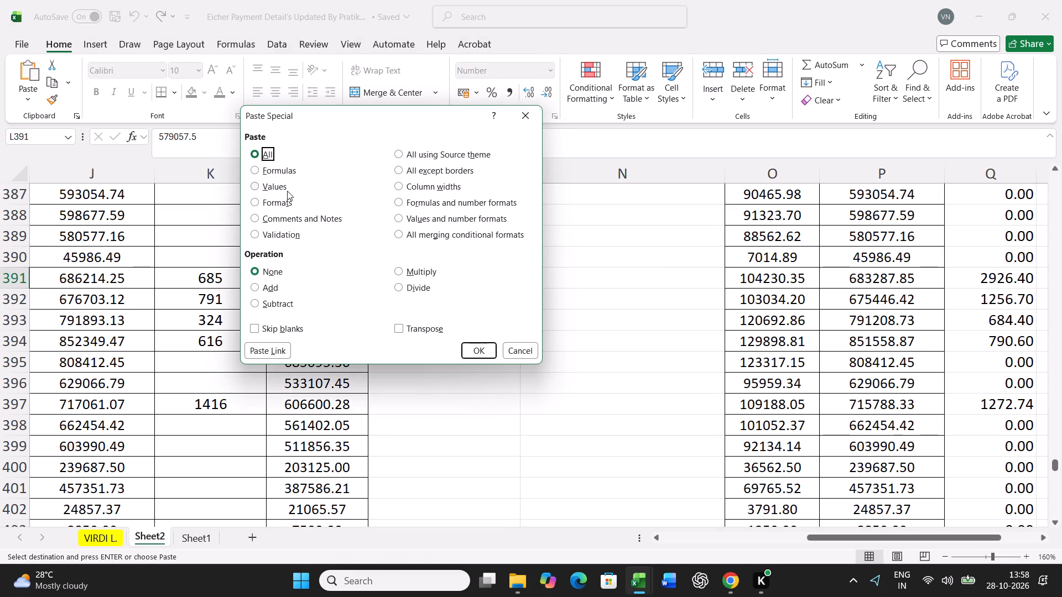
{"action": "left_click", "coordinate": [287, 191]}
{"action": "left_click", "coordinate": [472, 348]}
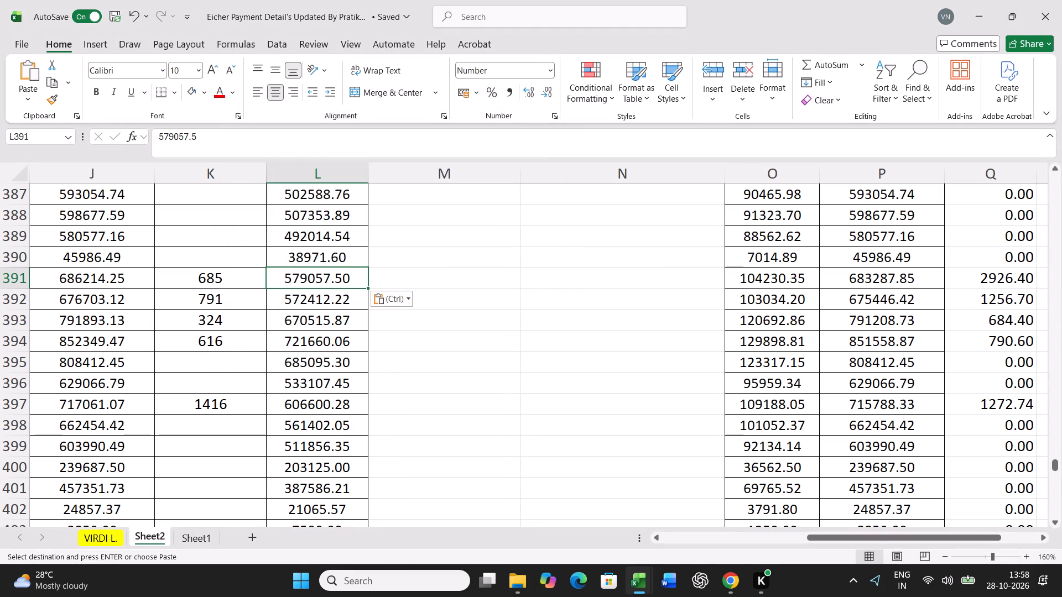
Copy the IGST and grand total cells X37:Y37 from the VL2526389 bill and paste them as values into O391:P391 of the Eicher payment sheet.
{"action": "left_click", "coordinate": [641, 582]}
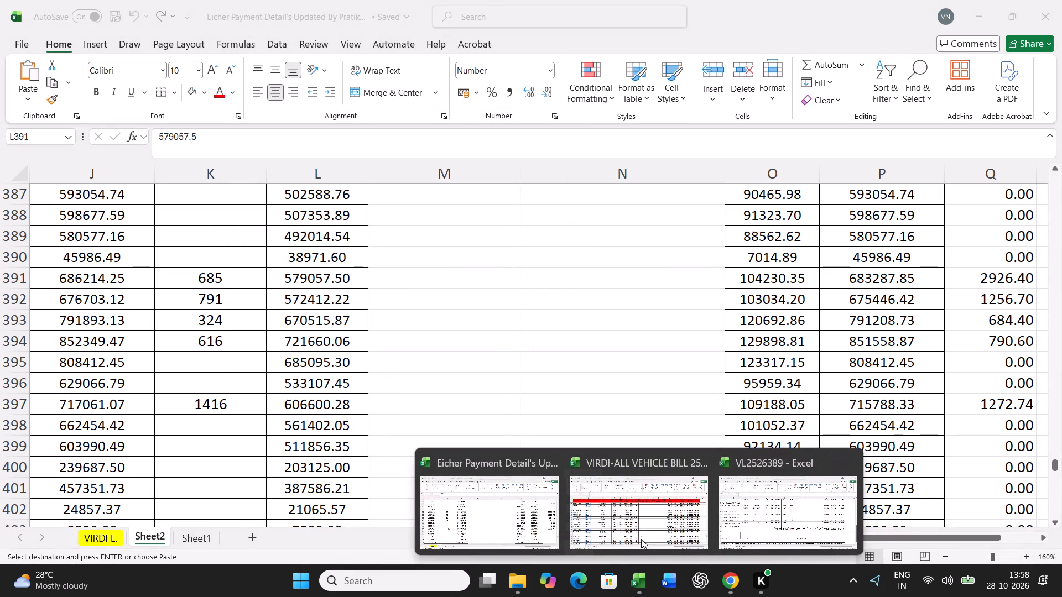
{"action": "left_click", "coordinate": [742, 521]}
{"action": "left_click_drag", "start_coordinate": [862, 412], "coordinate": [929, 403]}
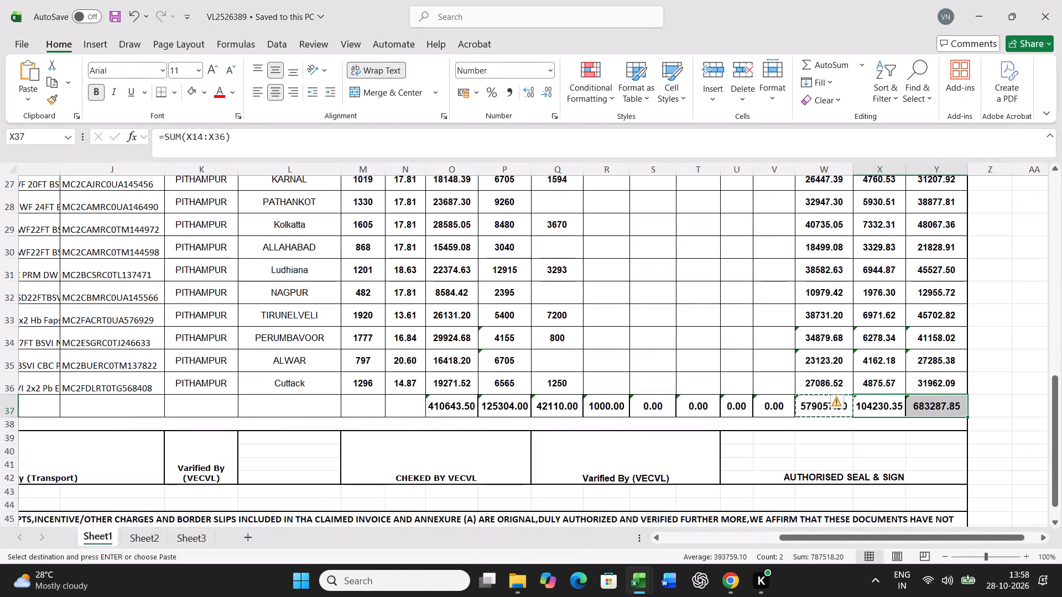
{"action": "key", "text": "ctrl+c"}
{"action": "left_click", "coordinate": [637, 580]}
{"action": "left_click", "coordinate": [616, 517]}
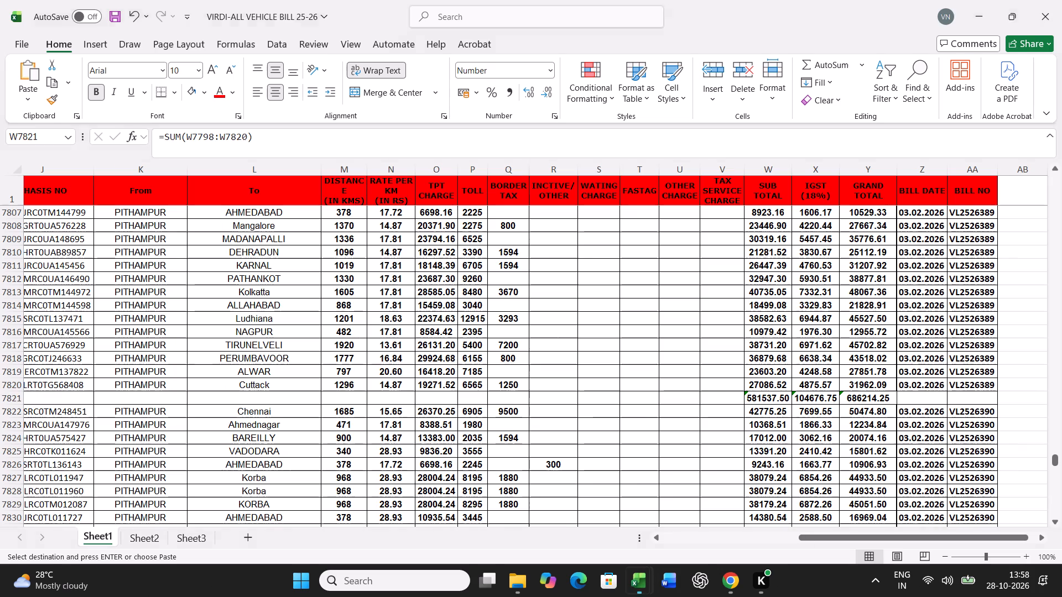
{"action": "left_click", "coordinate": [634, 582]}
{"action": "left_click", "coordinate": [477, 488]}
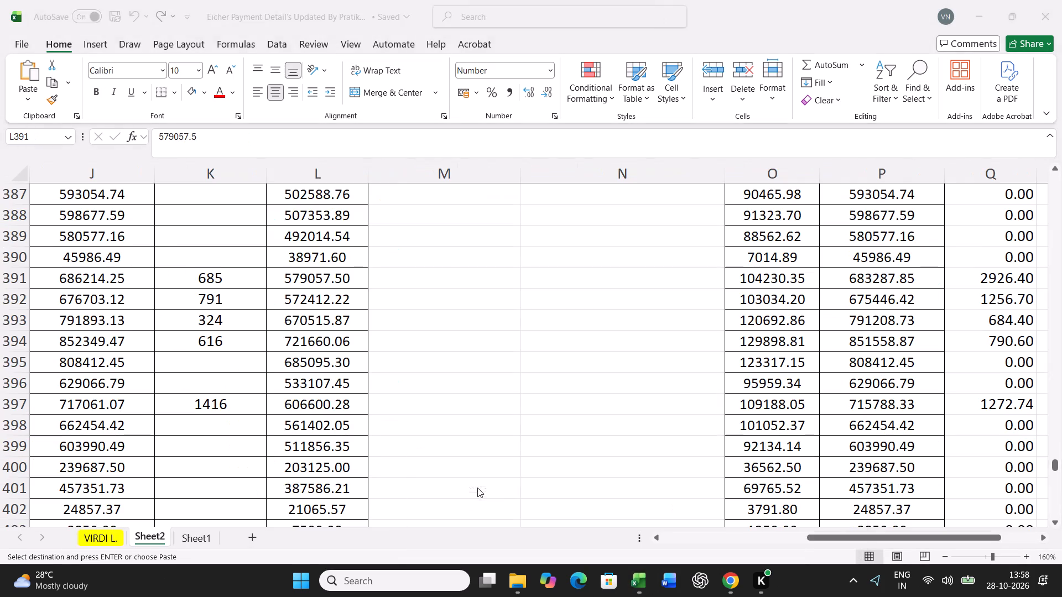
{"action": "right_click", "coordinate": [751, 279]}
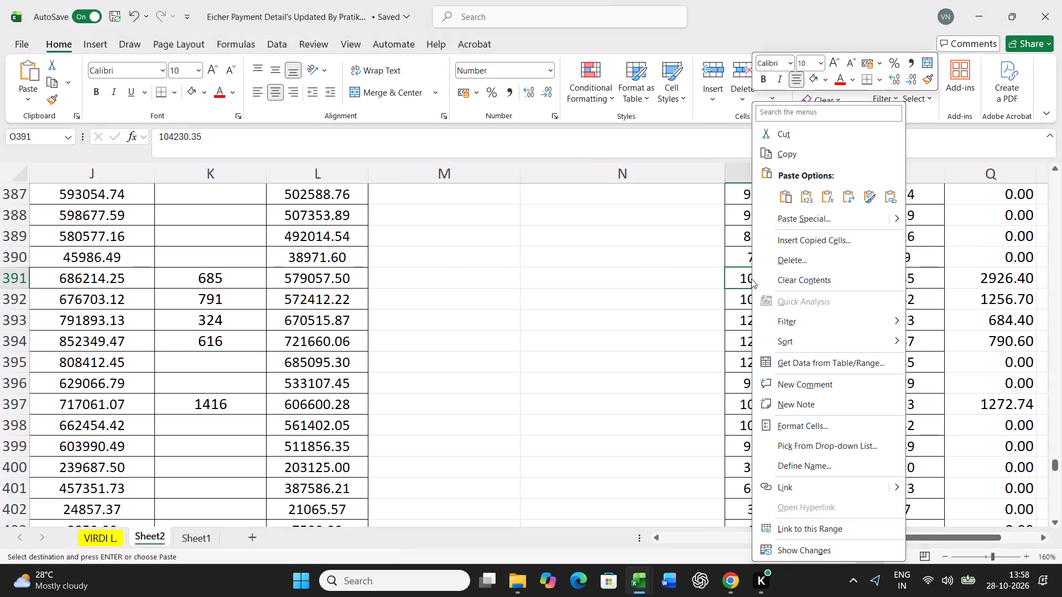
{"action": "left_click", "coordinate": [799, 221]}
{"action": "left_click", "coordinate": [684, 184]}
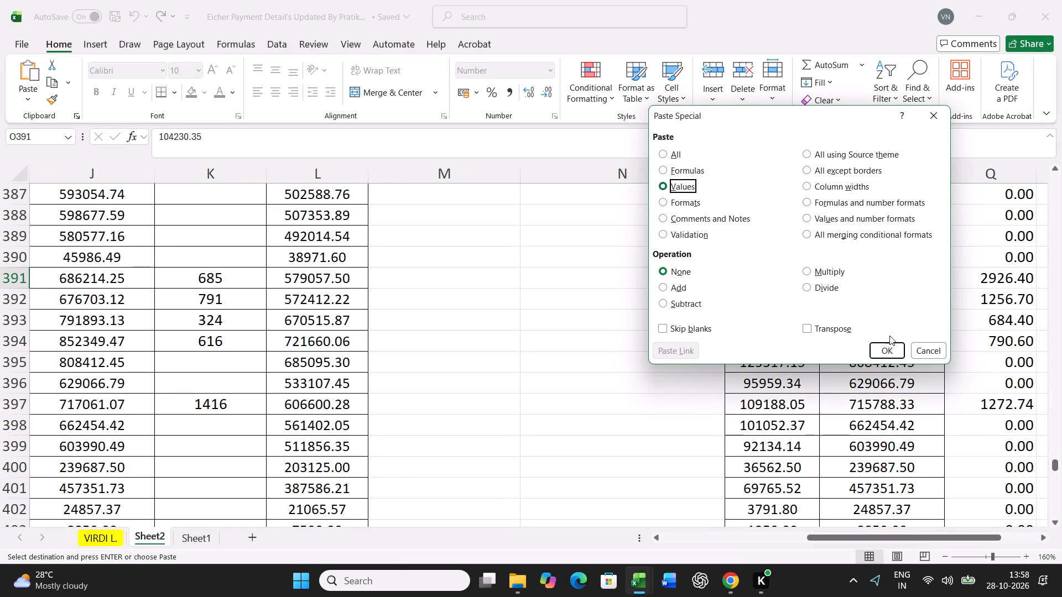
{"action": "left_click", "coordinate": [883, 349]}
Examine the difference formulas and pasted bill amounts for VL2526389 across columns L to R of row 391.
{"action": "key", "text": "Right"}
{"action": "key", "text": "Right"}
{"action": "key", "text": "Right"}
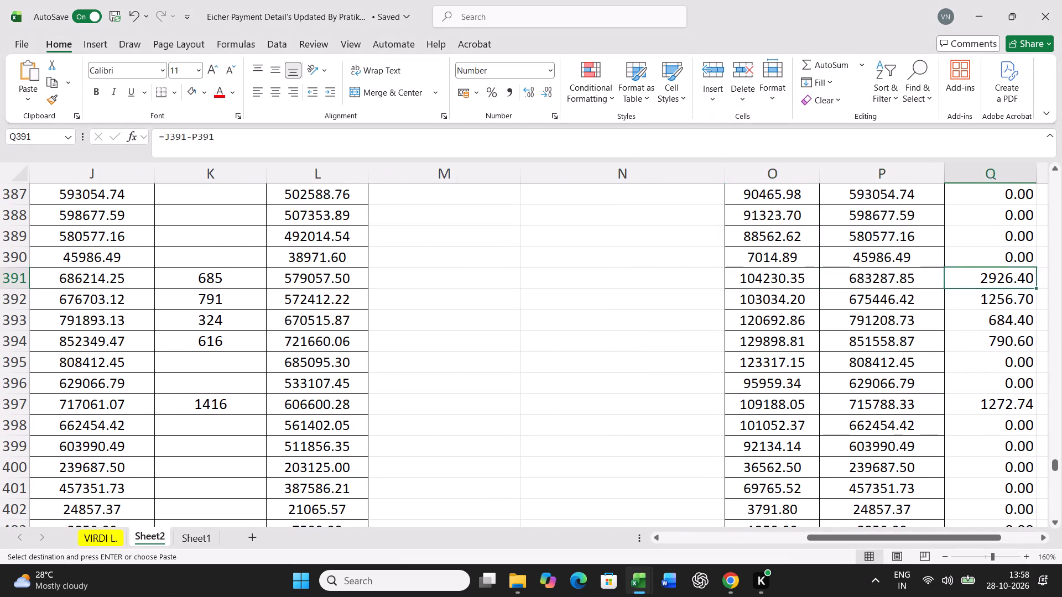
{"action": "key", "text": "Right"}
{"action": "key", "text": "Left"}
{"action": "key", "text": "Left"}
{"action": "key", "text": "Left"}
{"action": "key", "text": "Left"}
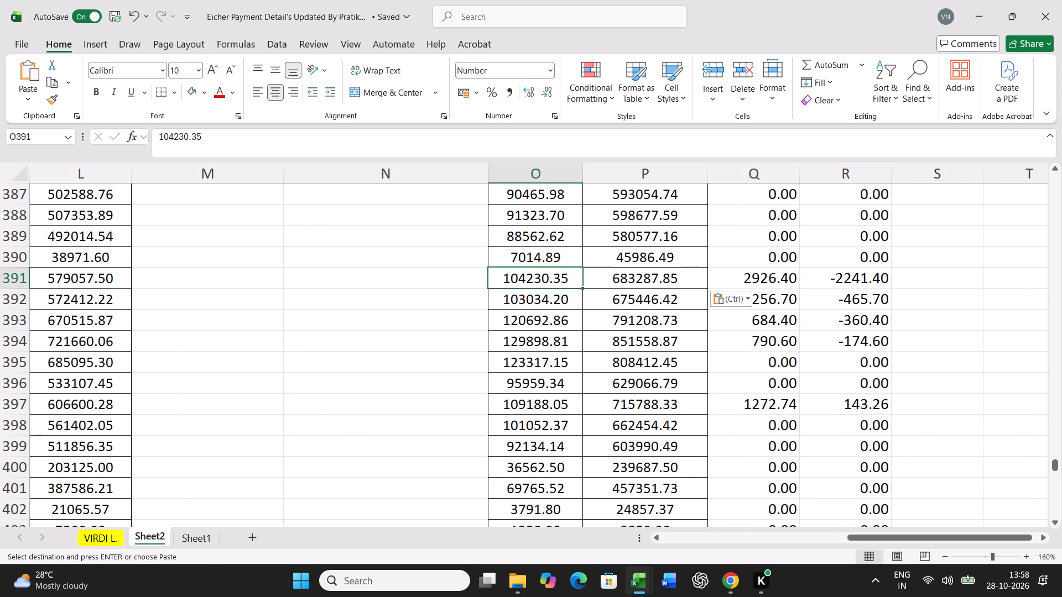
{"action": "key", "text": "Left"}
{"action": "key", "text": "Left"}
{"action": "key", "text": "Left"}
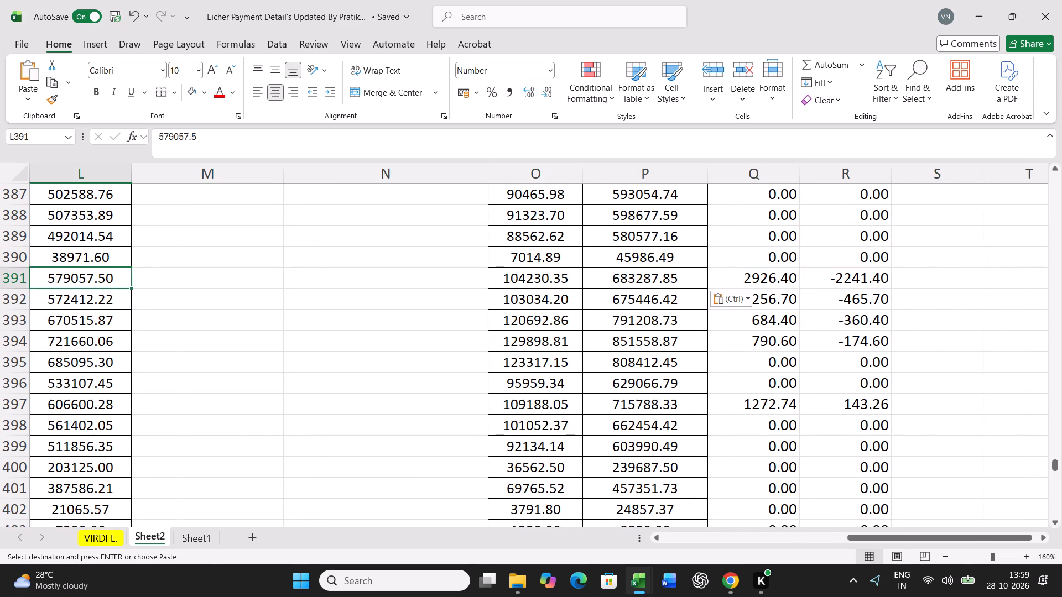
Examine the amounts and the difference formulas in row 391 across columns J to R.
{"action": "key", "text": "Left"}
{"action": "key", "text": "Left"}
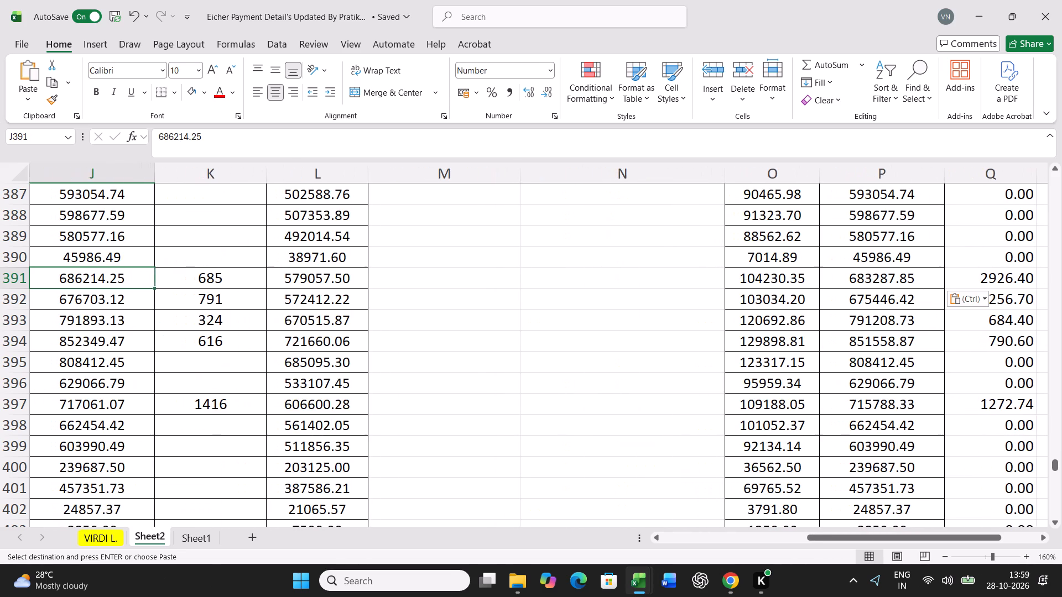
{"action": "key", "text": "Right"}
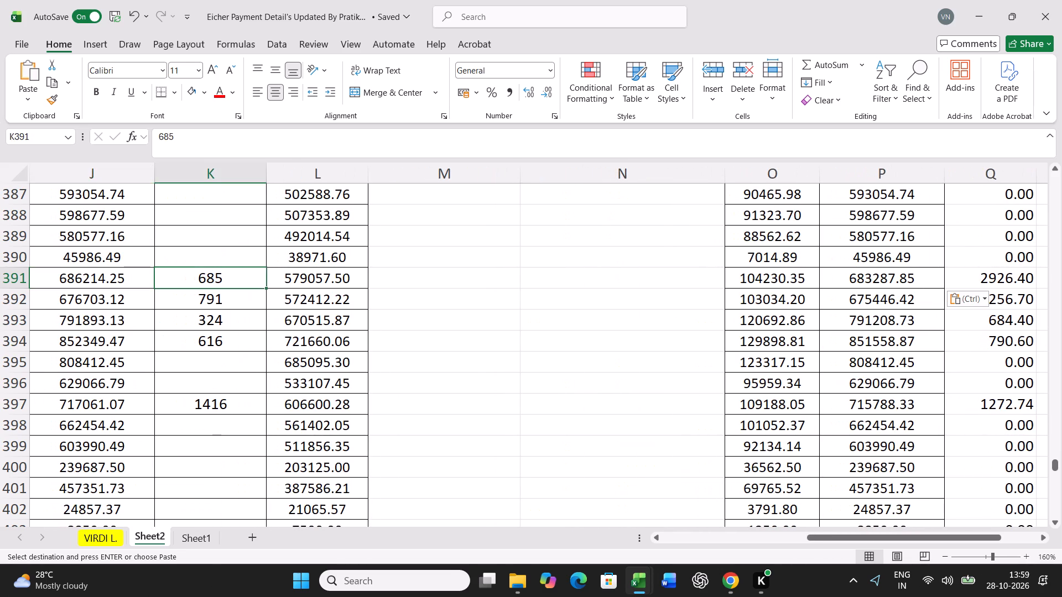
{"action": "key", "text": "Right"}
{"action": "key", "text": "Right"}
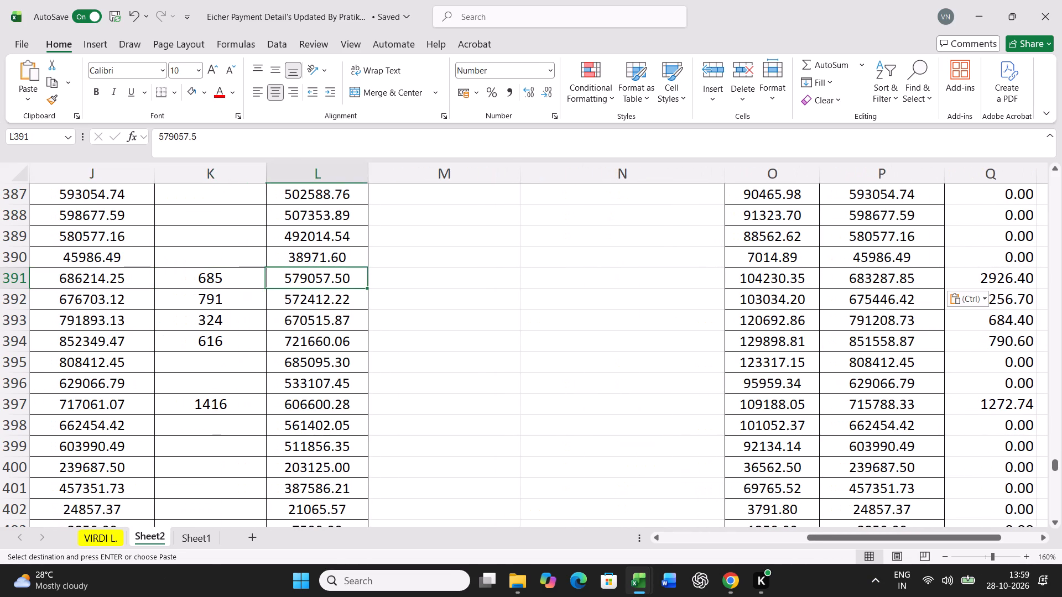
{"action": "key", "text": "Right"}
{"action": "key", "text": "Right"}
{"action": "key", "text": "Right"}
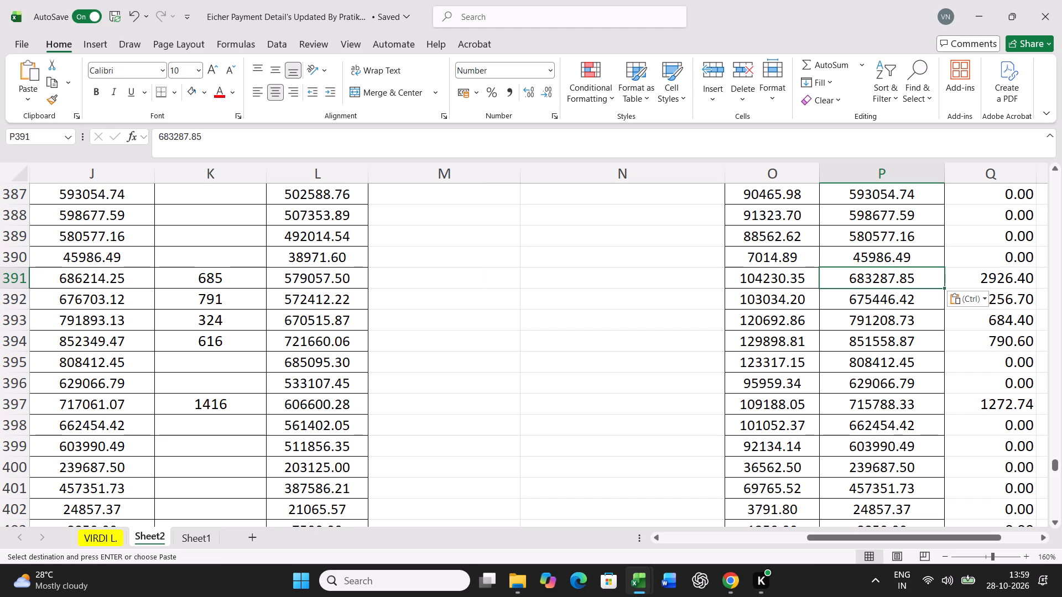
{"action": "key", "text": "Left"}
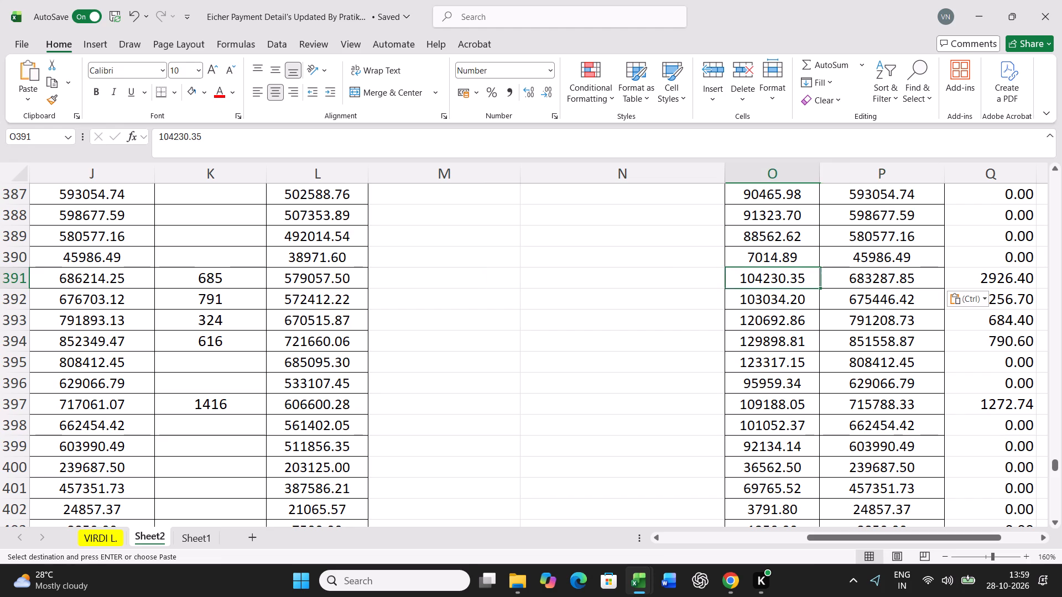
{"action": "key", "text": "Left"}
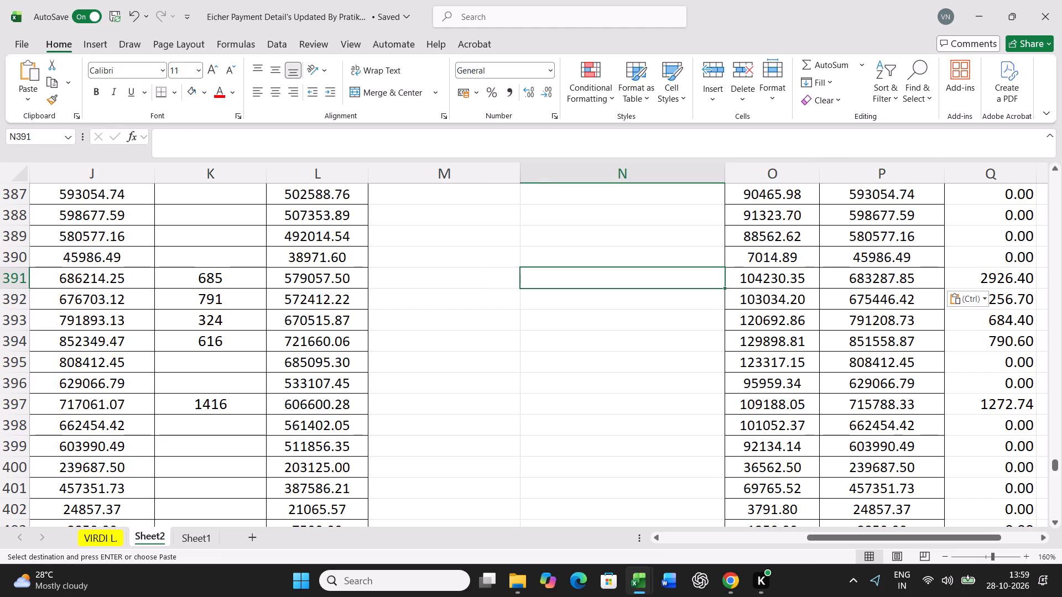
{"action": "key", "text": "Right"}
{"action": "key", "text": "Right"}
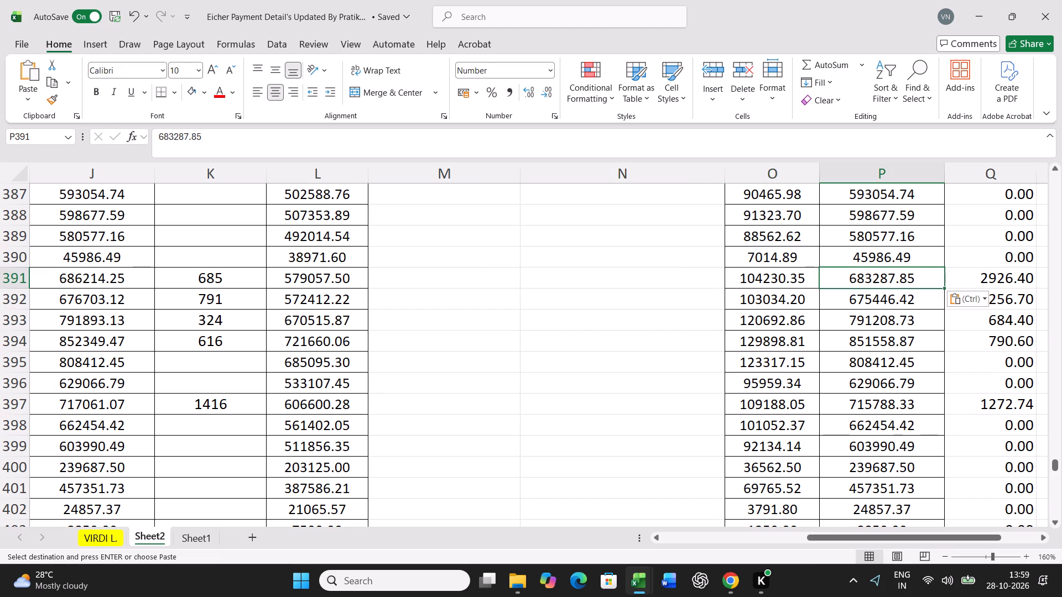
{"action": "key", "text": "Right"}
{"action": "key", "text": "Right"}
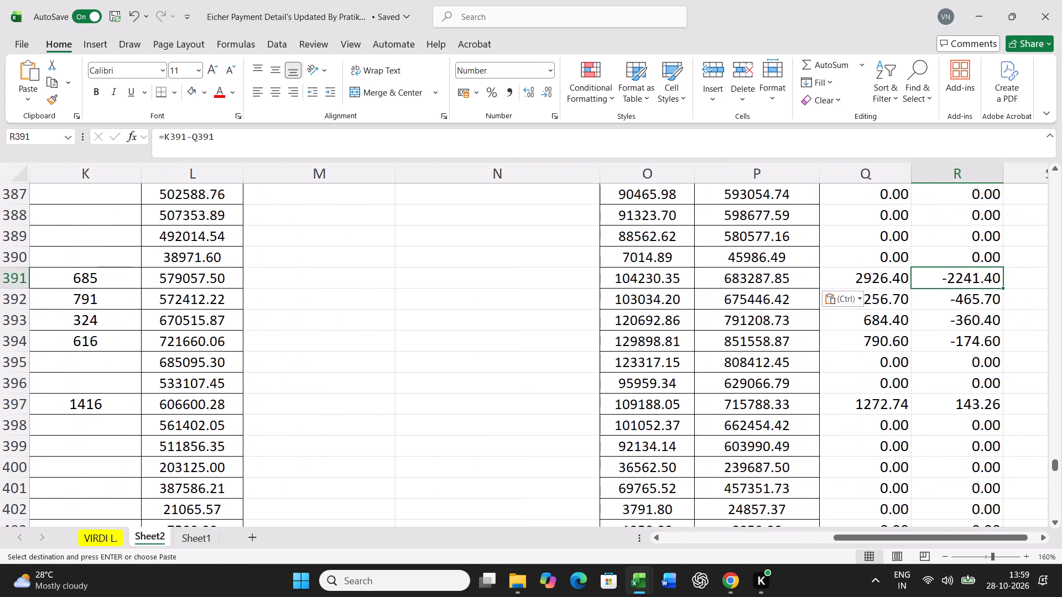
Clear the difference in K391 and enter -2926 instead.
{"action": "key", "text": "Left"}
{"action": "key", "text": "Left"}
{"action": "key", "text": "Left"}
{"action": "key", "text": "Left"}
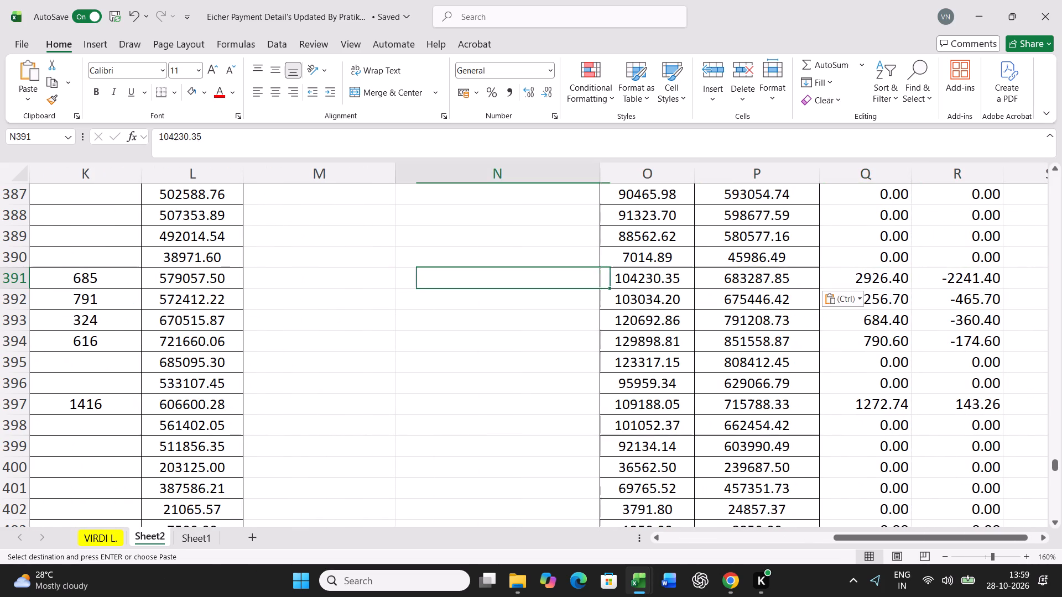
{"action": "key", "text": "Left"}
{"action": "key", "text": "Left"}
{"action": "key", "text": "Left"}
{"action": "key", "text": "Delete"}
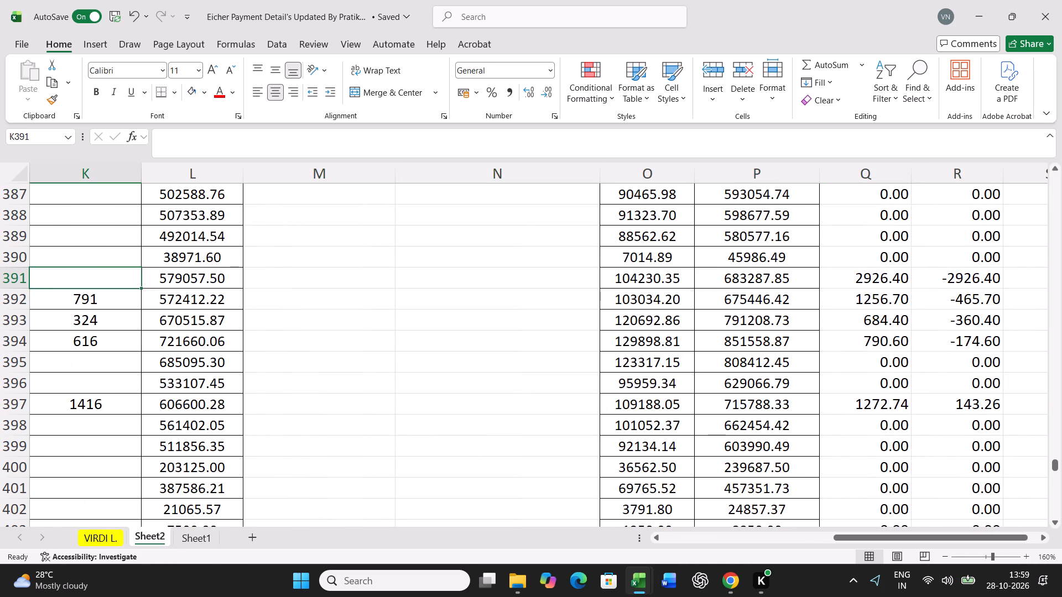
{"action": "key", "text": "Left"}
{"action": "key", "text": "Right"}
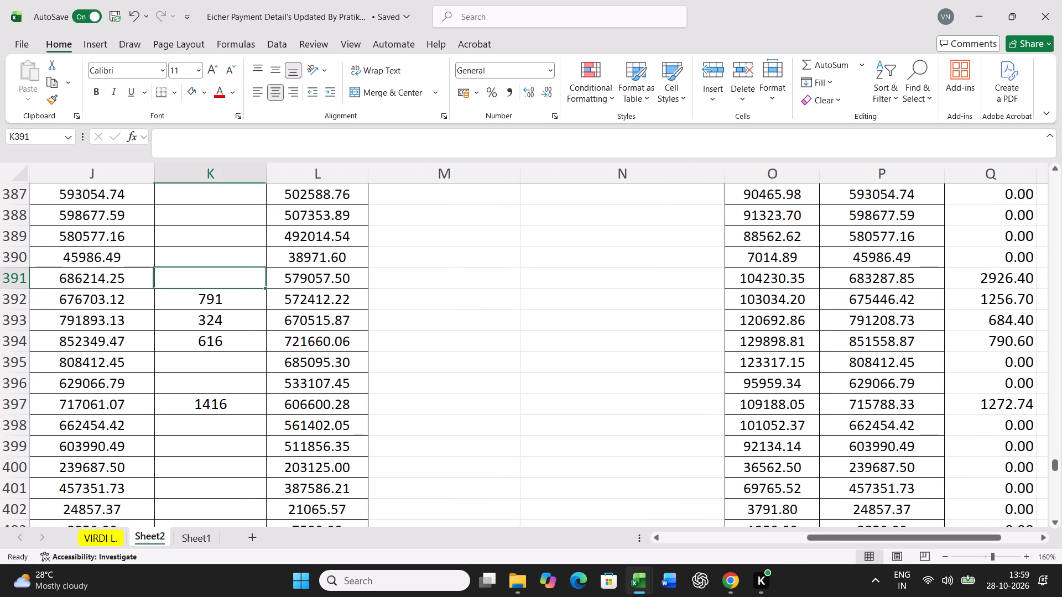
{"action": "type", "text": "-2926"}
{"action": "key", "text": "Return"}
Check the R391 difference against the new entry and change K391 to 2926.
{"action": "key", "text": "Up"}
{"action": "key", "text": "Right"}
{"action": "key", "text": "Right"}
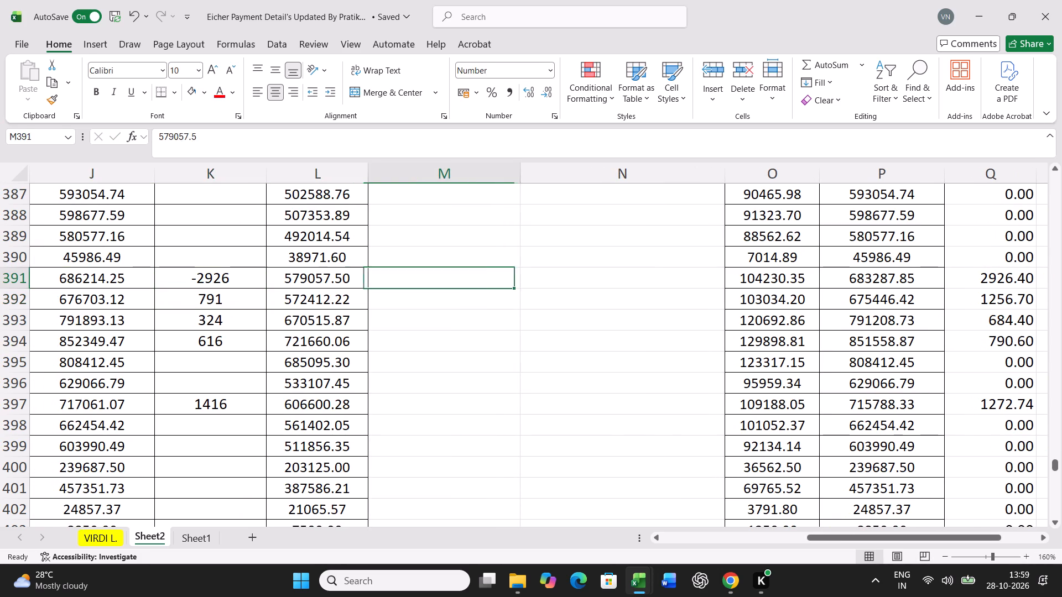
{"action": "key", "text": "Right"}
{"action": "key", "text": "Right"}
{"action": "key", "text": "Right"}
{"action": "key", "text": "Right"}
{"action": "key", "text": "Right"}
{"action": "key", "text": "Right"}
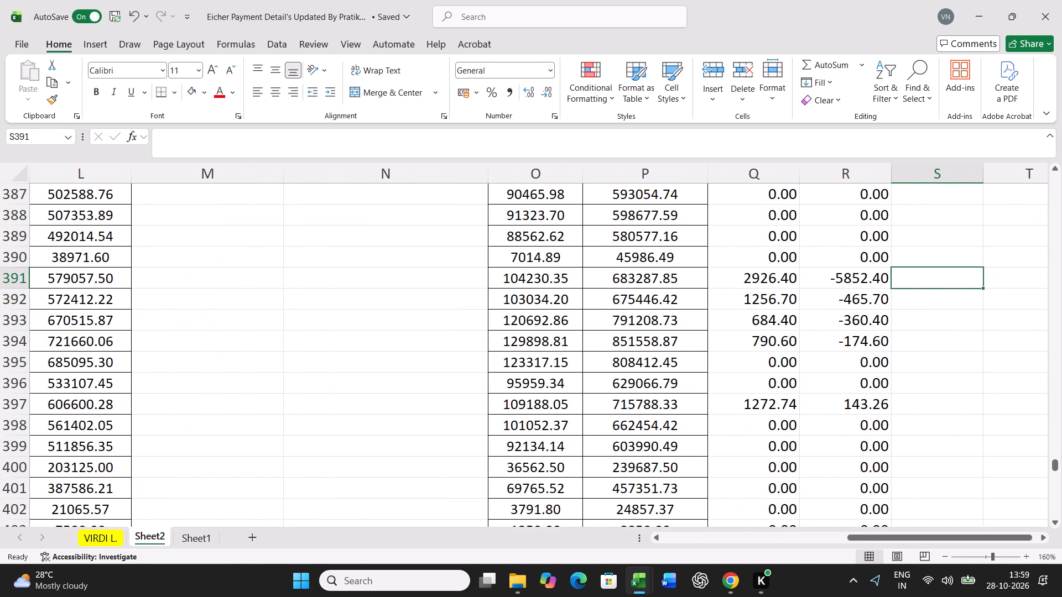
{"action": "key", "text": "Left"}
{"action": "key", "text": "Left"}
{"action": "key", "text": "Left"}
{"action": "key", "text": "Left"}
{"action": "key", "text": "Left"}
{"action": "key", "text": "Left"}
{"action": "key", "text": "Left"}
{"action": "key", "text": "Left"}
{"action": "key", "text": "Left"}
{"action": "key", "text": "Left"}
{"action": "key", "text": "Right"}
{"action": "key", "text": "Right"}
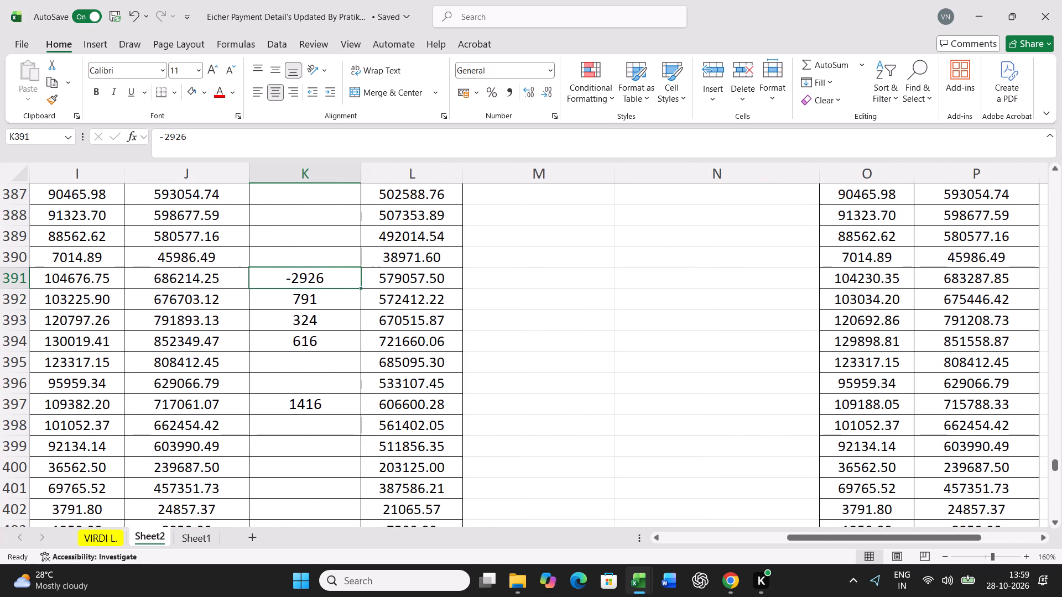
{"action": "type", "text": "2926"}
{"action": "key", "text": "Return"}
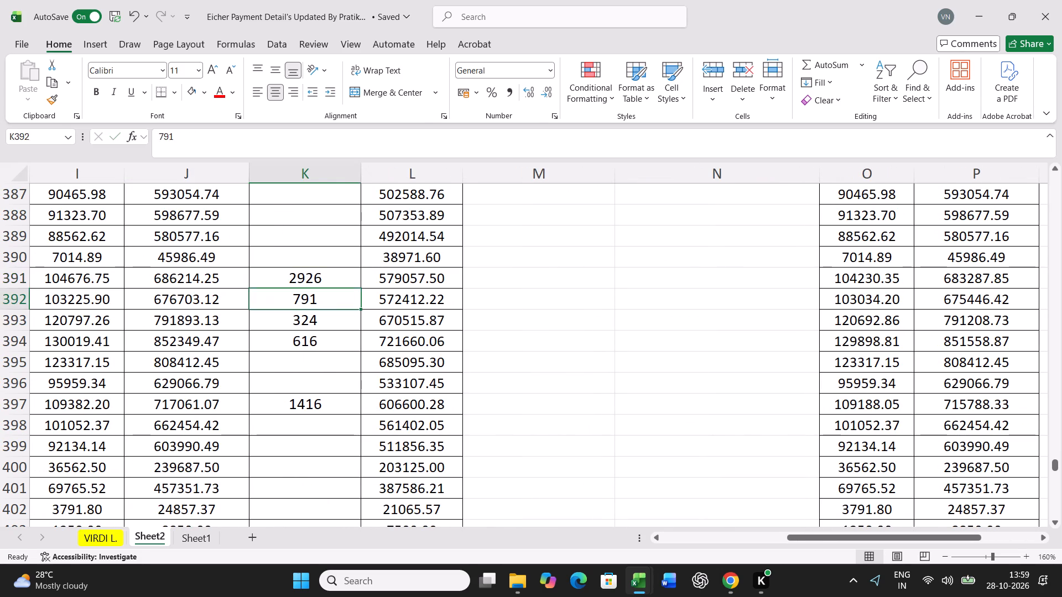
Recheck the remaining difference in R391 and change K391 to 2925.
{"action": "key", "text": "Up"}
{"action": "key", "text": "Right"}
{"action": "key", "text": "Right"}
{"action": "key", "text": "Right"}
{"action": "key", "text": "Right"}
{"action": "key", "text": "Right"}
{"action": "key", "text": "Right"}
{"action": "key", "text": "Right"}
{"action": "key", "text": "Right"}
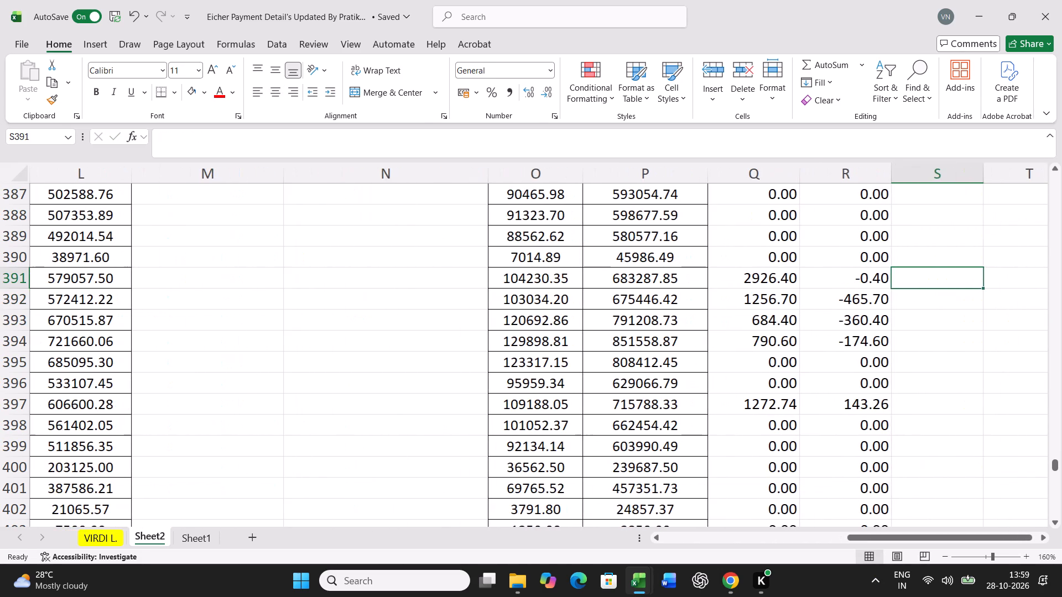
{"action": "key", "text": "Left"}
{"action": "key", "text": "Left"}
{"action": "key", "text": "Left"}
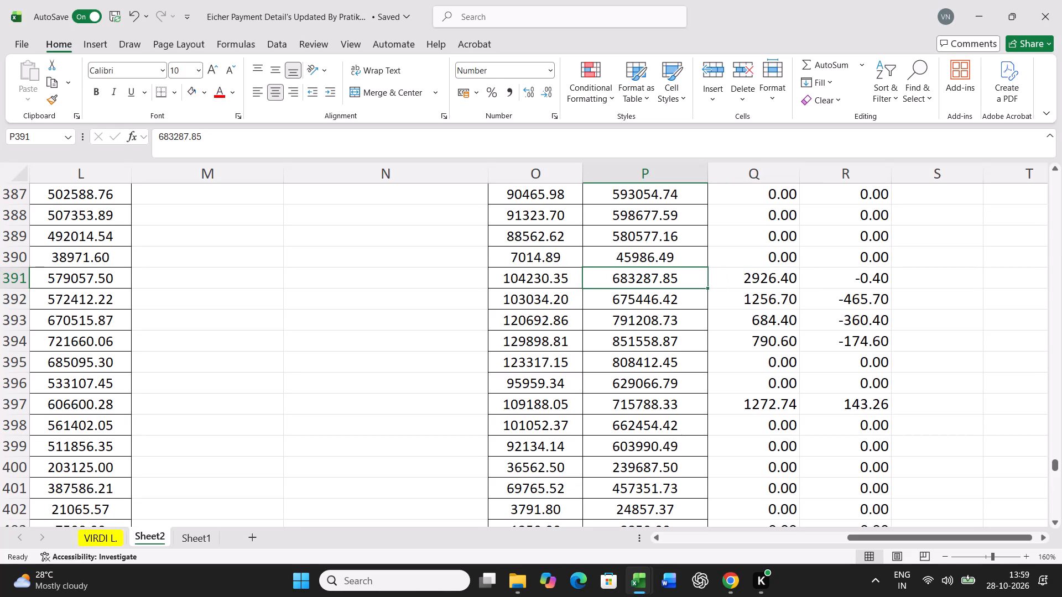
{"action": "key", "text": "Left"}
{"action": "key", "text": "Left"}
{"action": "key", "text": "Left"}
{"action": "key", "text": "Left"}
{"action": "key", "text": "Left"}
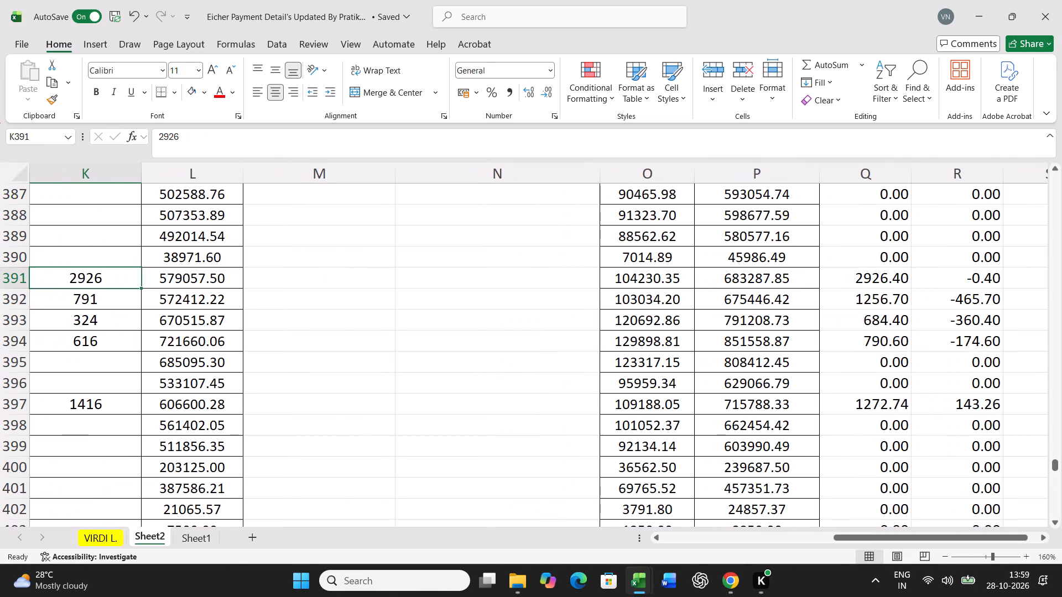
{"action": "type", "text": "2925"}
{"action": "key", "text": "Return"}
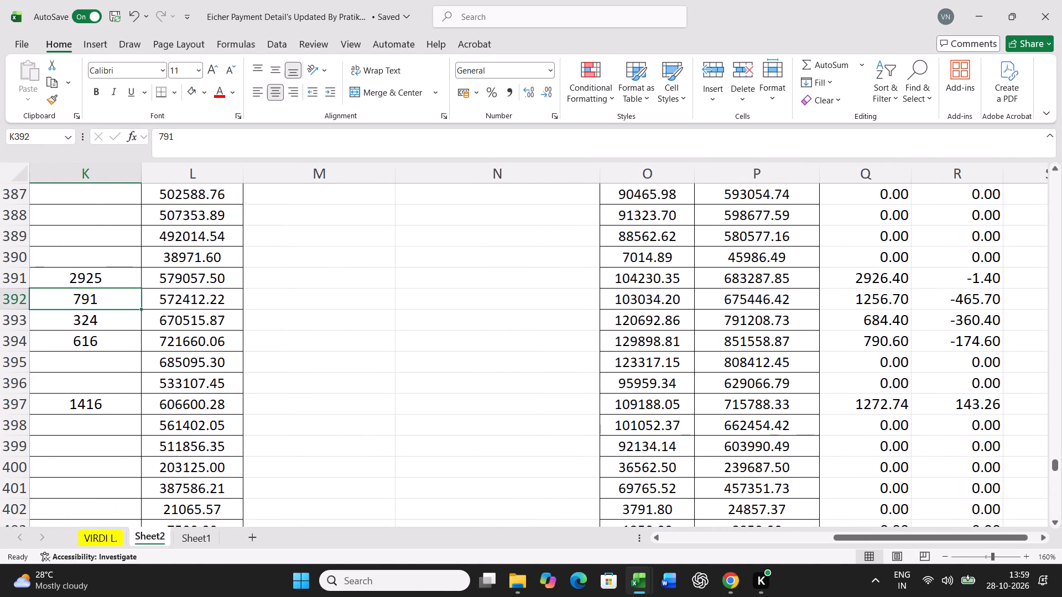
Compare the Q391 and R391 differences again and set K391 to 2944.
{"action": "key", "text": "Up"}
{"action": "key", "text": "Right"}
{"action": "key", "text": "Right"}
{"action": "key", "text": "Right"}
{"action": "key", "text": "Right"}
{"action": "key", "text": "Right"}
{"action": "key", "text": "Right"}
{"action": "key", "text": "Right"}
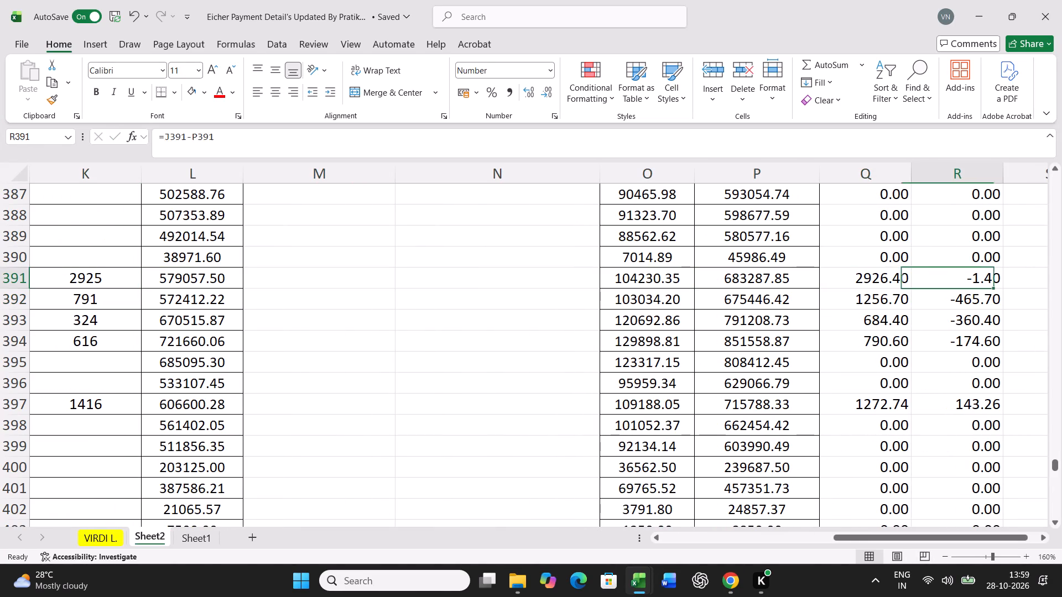
{"action": "key", "text": "Left"}
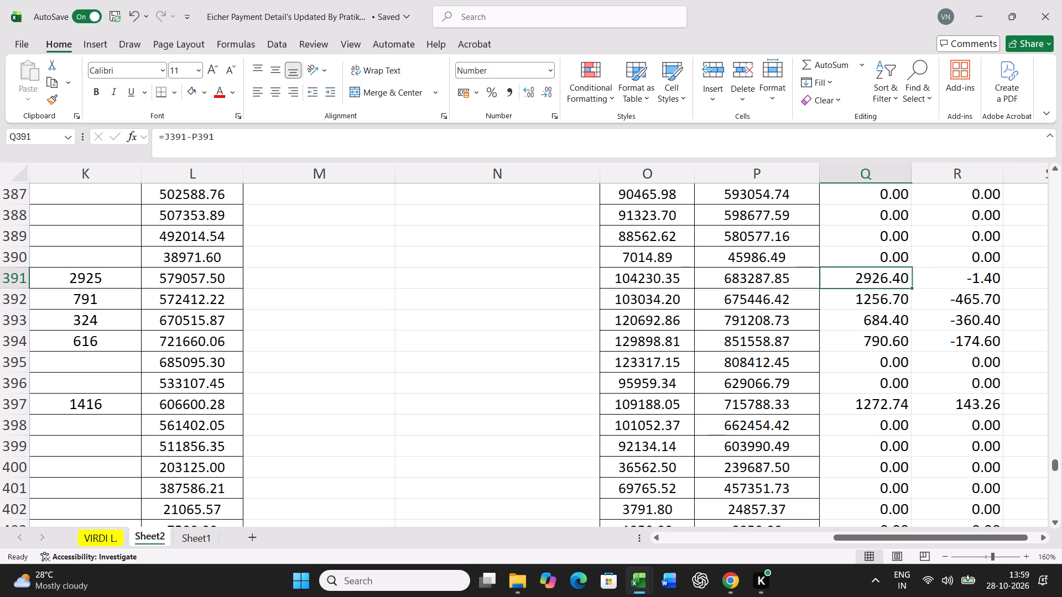
{"action": "key", "text": "Left"}
{"action": "key", "text": "Left"}
{"action": "key", "text": "Left"}
{"action": "key", "text": "Left"}
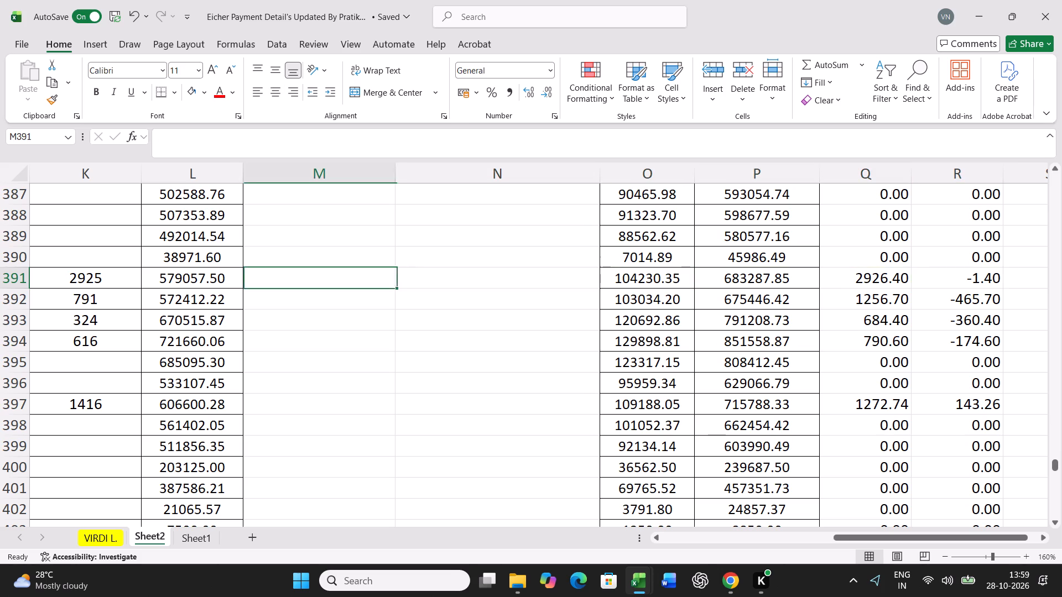
{"action": "key", "text": "Left"}
{"action": "key", "text": "Left"}
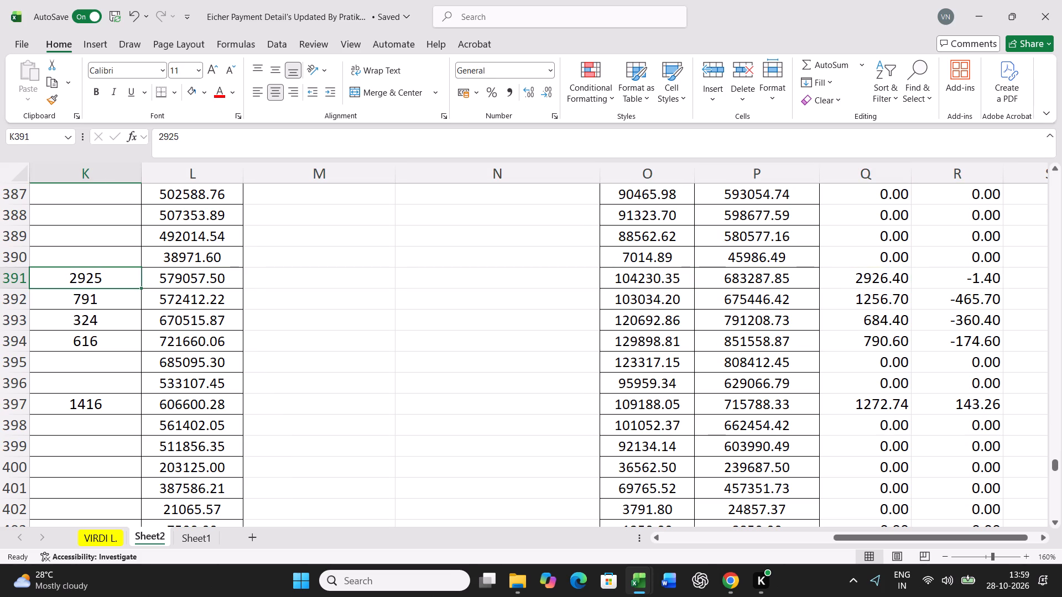
{"action": "type", "text": "2944"}
{"action": "key", "text": "Return"}
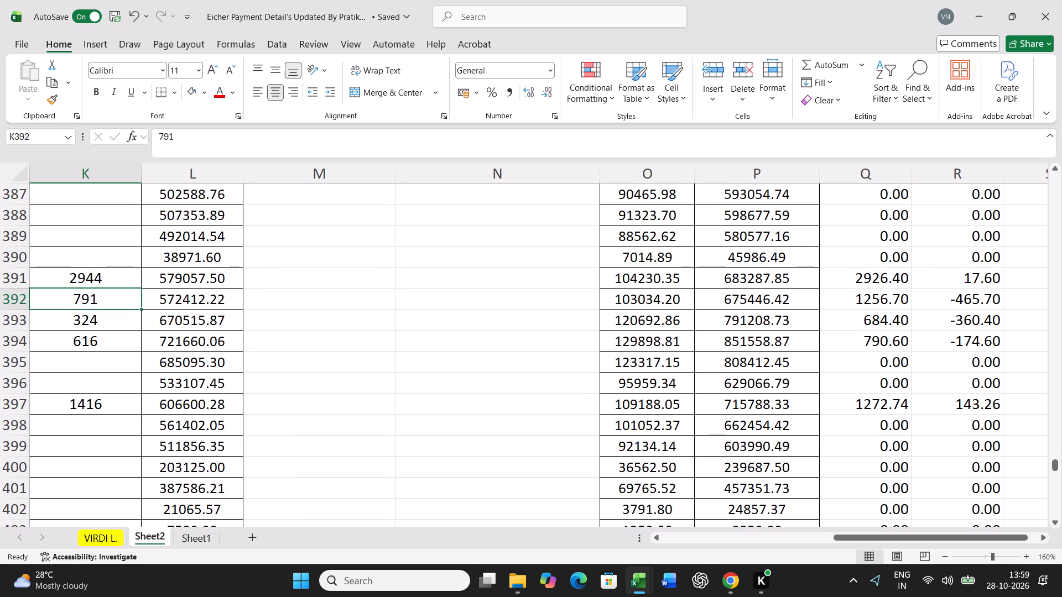
Review row 391 from J to R, comparing the K391 entry with the bill amounts and difference formulas.
{"action": "key", "text": "Up"}
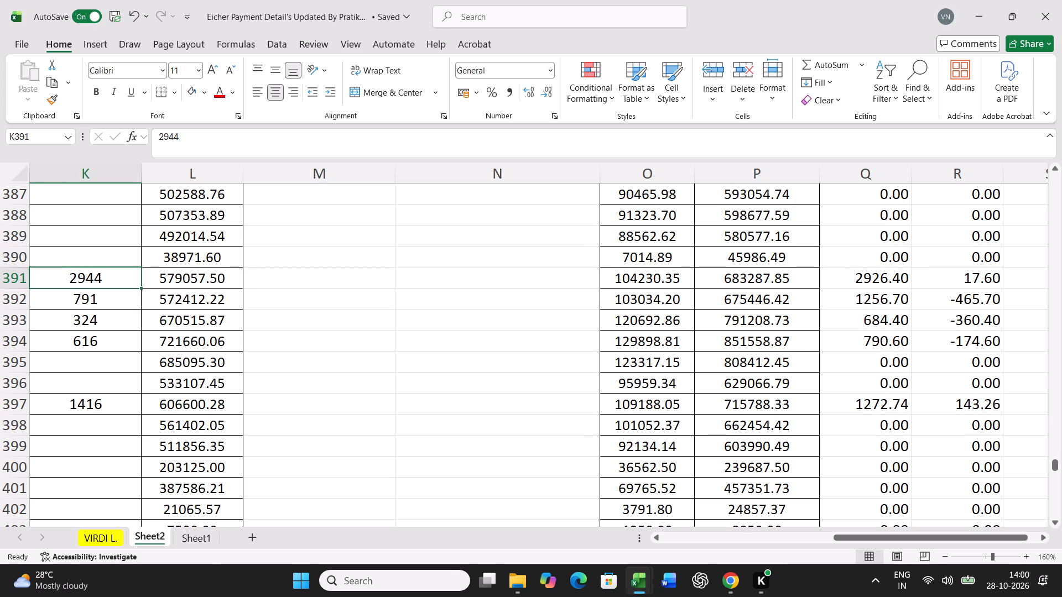
{"action": "key", "text": "Left"}
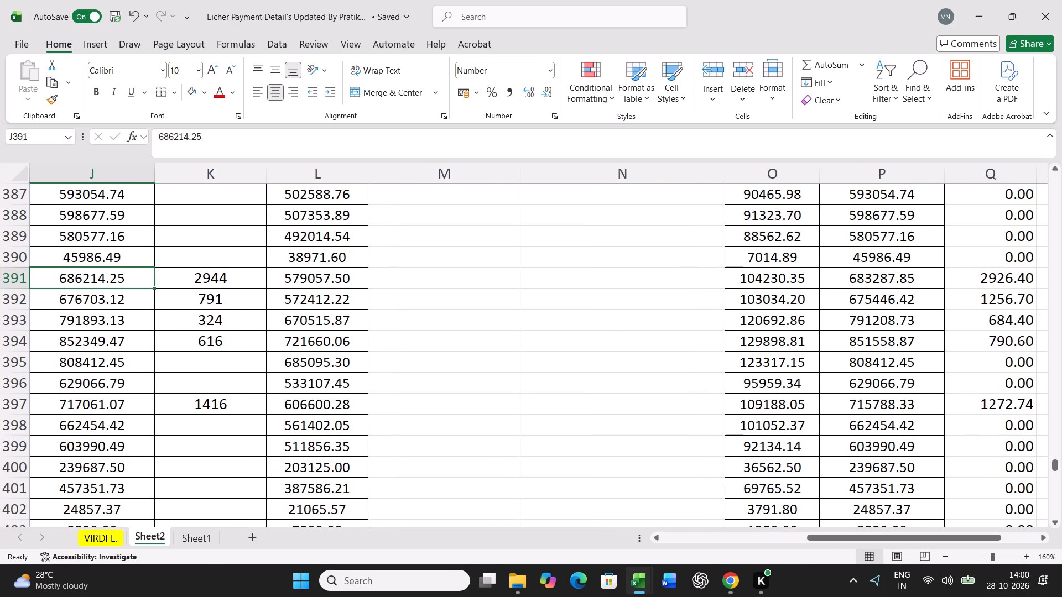
{"action": "key", "text": "Right"}
{"action": "key", "text": "Right"}
{"action": "key", "text": "Right"}
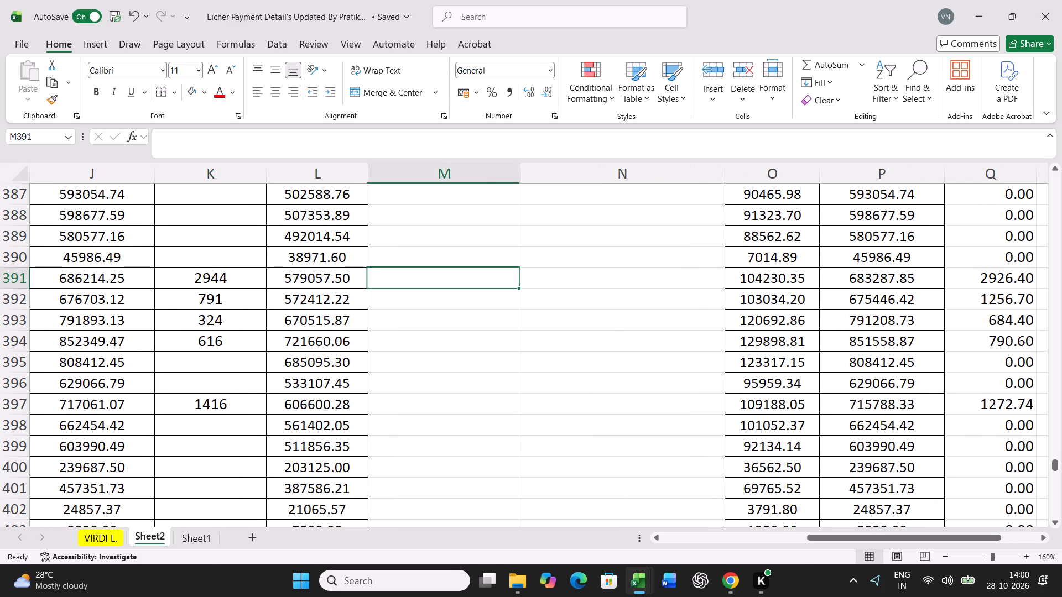
{"action": "key", "text": "Right"}
{"action": "key", "text": "Right"}
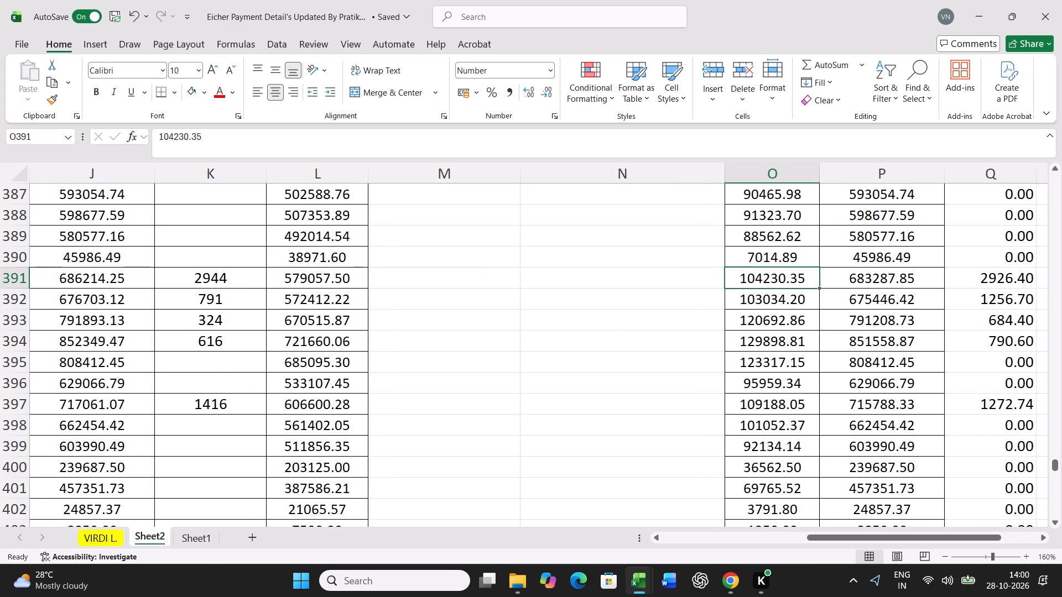
{"action": "key", "text": "Right"}
{"action": "key", "text": "Right"}
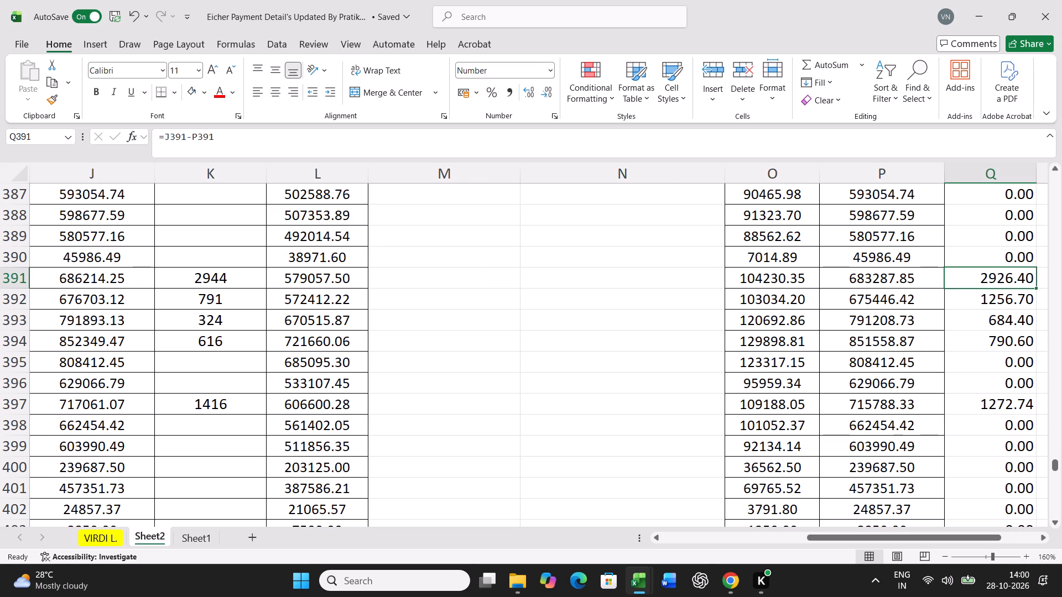
{"action": "key", "text": "Left"}
{"action": "key", "text": "Left"}
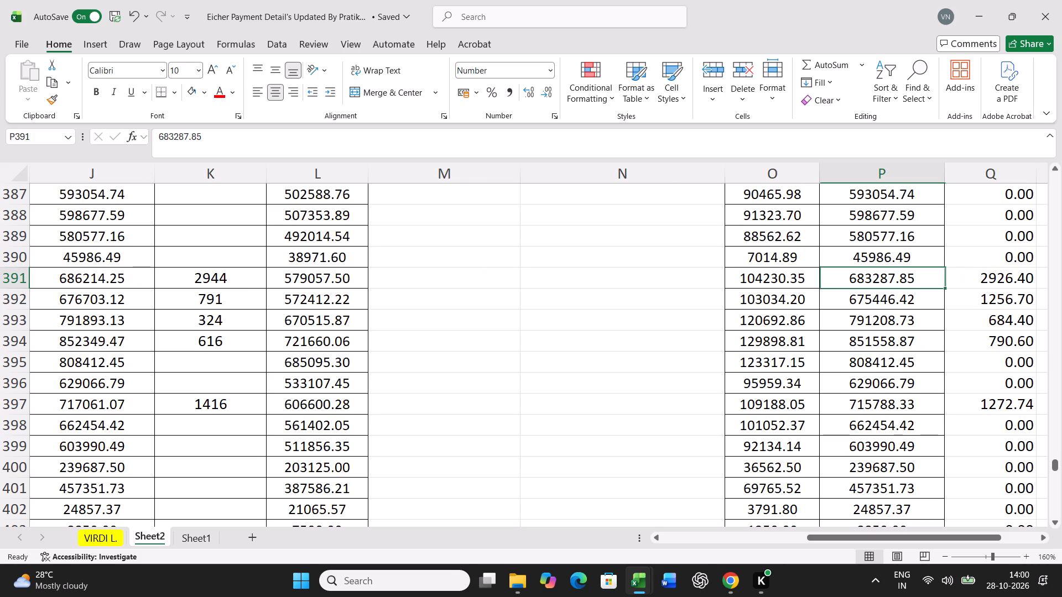
{"action": "key", "text": "Left"}
{"action": "key", "text": "Left"}
{"action": "key", "text": "Left"}
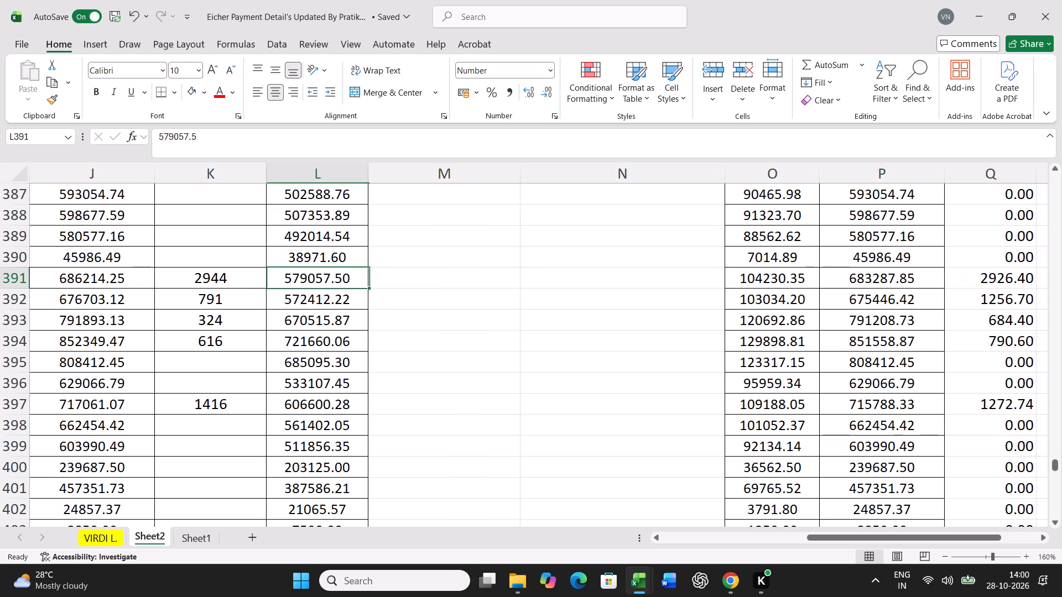
{"action": "key", "text": "Left"}
{"action": "key", "text": "Left"}
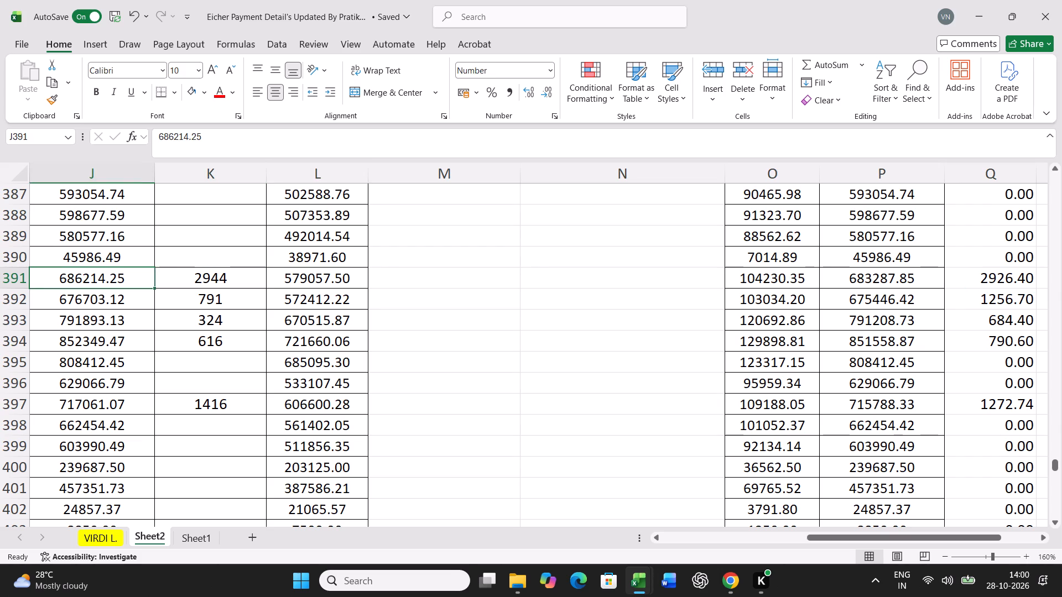
{"action": "key", "text": "Right"}
{"action": "key", "text": "Right"}
{"action": "key", "text": "Right"}
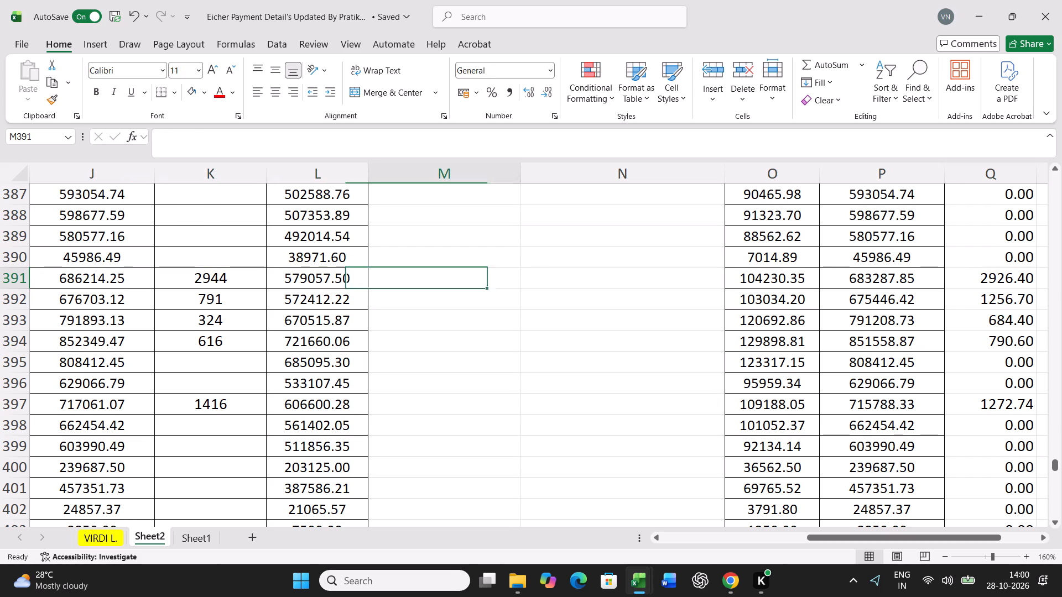
{"action": "key", "text": "Right"}
{"action": "key", "text": "Right"}
{"action": "key", "text": "Right"}
{"action": "key", "text": "Right"}
{"action": "key", "text": "Right"}
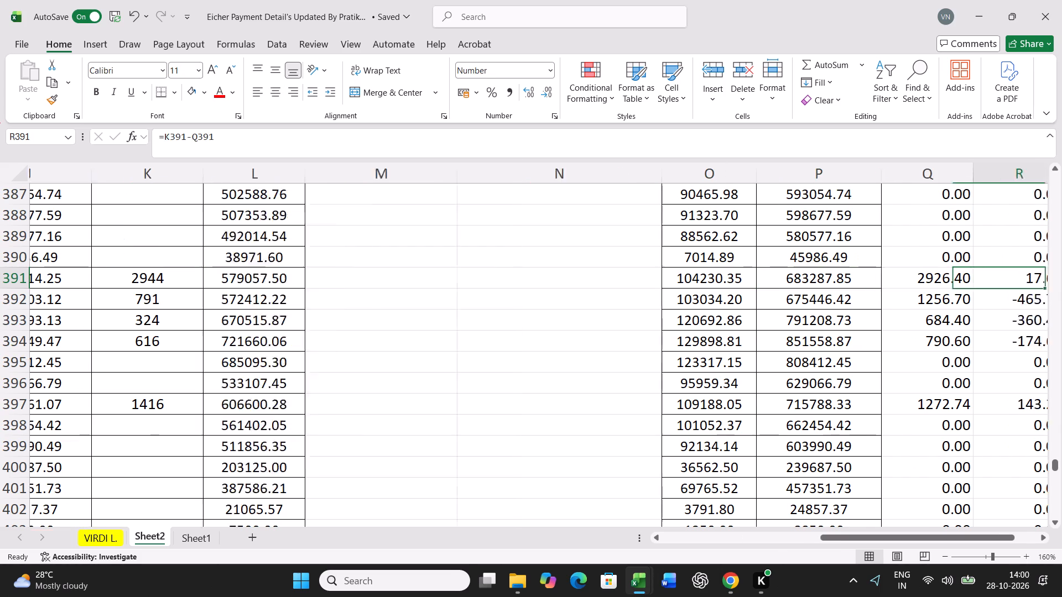
{"action": "key", "text": "Left"}
{"action": "key", "text": "Left"}
{"action": "key", "text": "Left"}
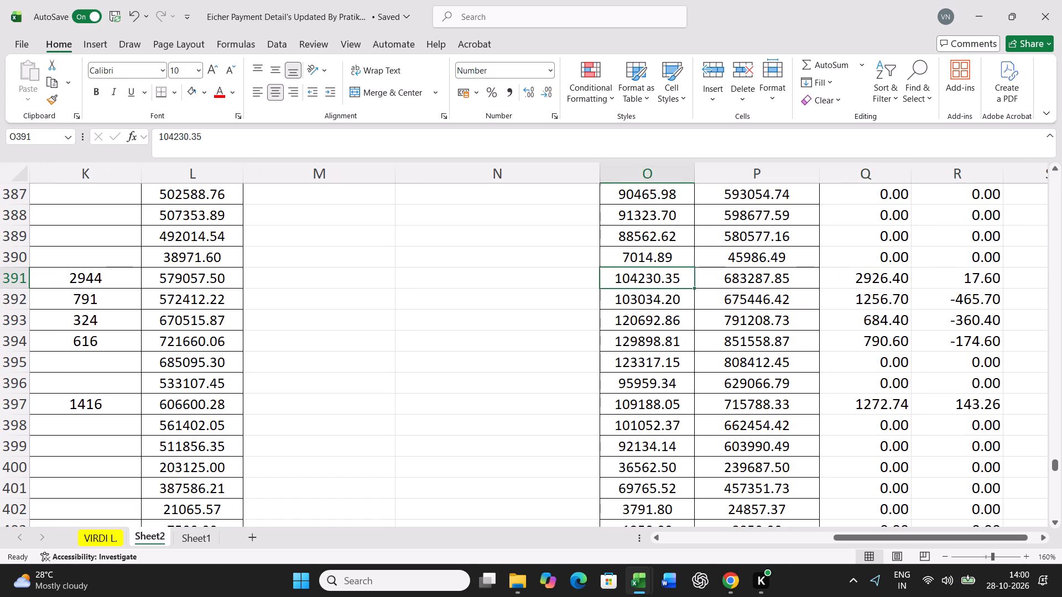
Move from row 391 to row 392 and look up its bill number in column C.
{"action": "key", "text": "Left"}
{"action": "key", "text": "Left"}
{"action": "key", "text": "Left"}
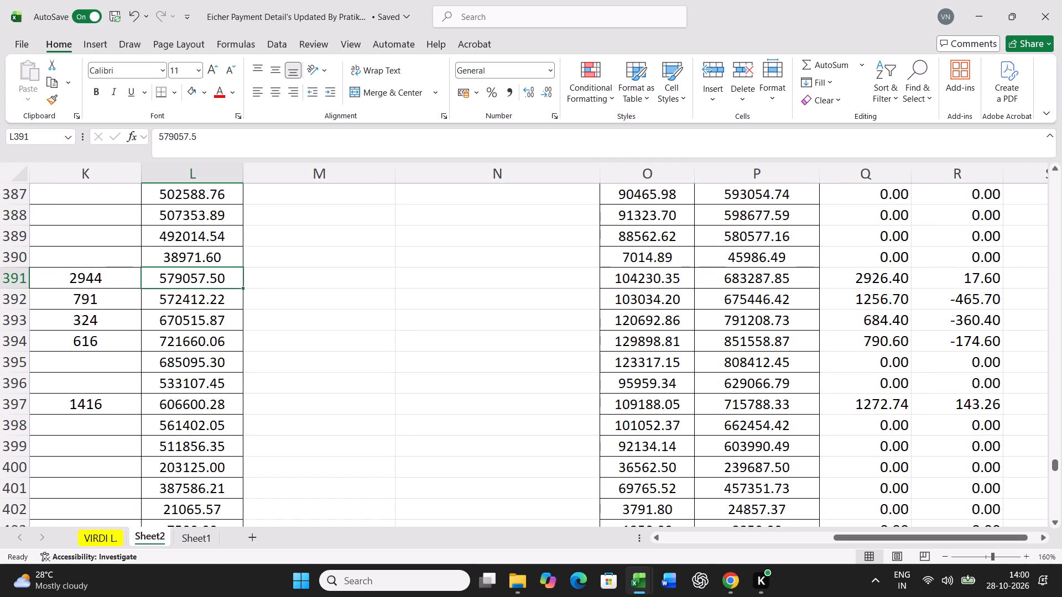
{"action": "key", "text": "Left"}
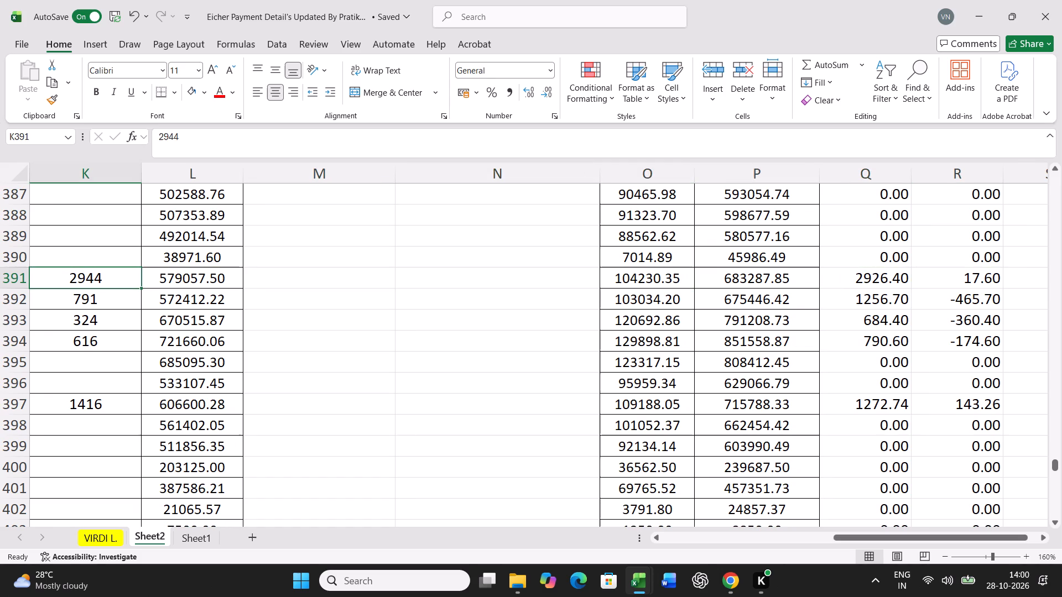
{"action": "key", "text": "Down"}
{"action": "key", "text": "Left"}
{"action": "key", "text": "Left"}
{"action": "key", "text": "Left"}
{"action": "key", "text": "Left"}
{"action": "key", "text": "Left"}
{"action": "key", "text": "Left"}
{"action": "key", "text": "Left"}
{"action": "key", "text": "Left"}
{"action": "key", "text": "Left"}
{"action": "key", "text": "Left"}
{"action": "key", "text": "Left"}
{"action": "key", "text": "Left"}
{"action": "key", "text": "Left"}
{"action": "key", "text": "Left"}
{"action": "key", "text": "Left"}
{"action": "key", "text": "Left"}
{"action": "key", "text": "Left"}
{"action": "key", "text": "Left"}
{"action": "key", "text": "Left"}
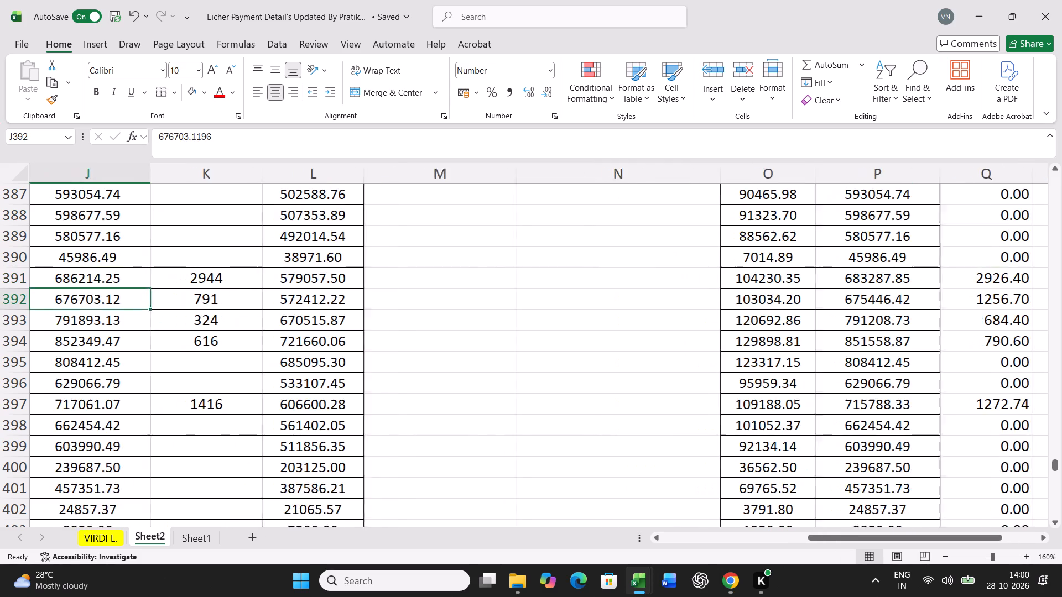
{"action": "key", "text": "Right"}
{"action": "key", "text": "Right"}
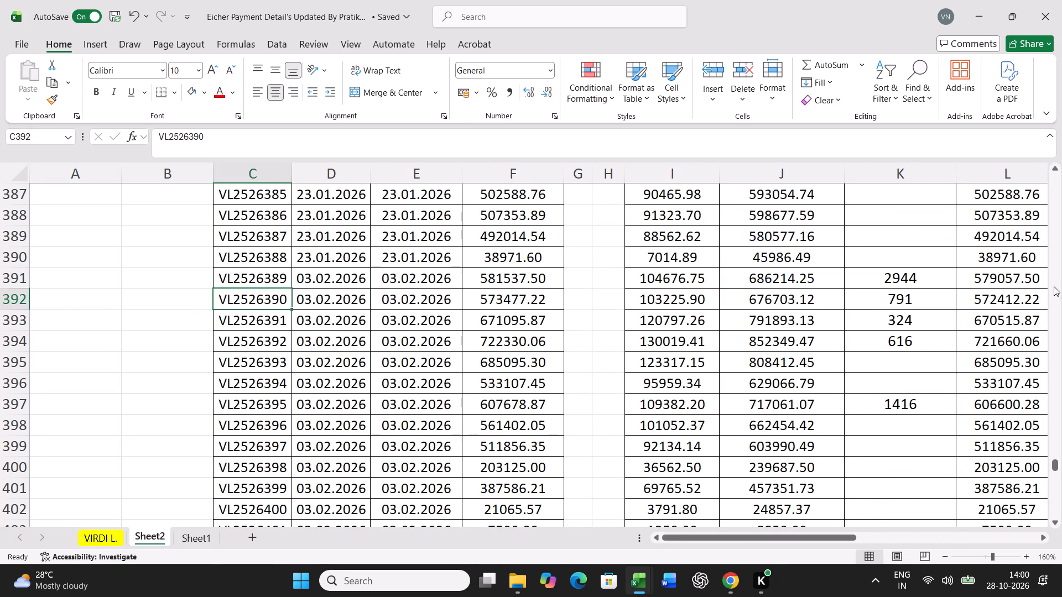
Close the VL2526389 bill workbook and open bill VL2526390 from the BILL-25-26 folder.
{"action": "left_click", "coordinate": [644, 584]}
{"action": "left_click", "coordinate": [792, 509]}
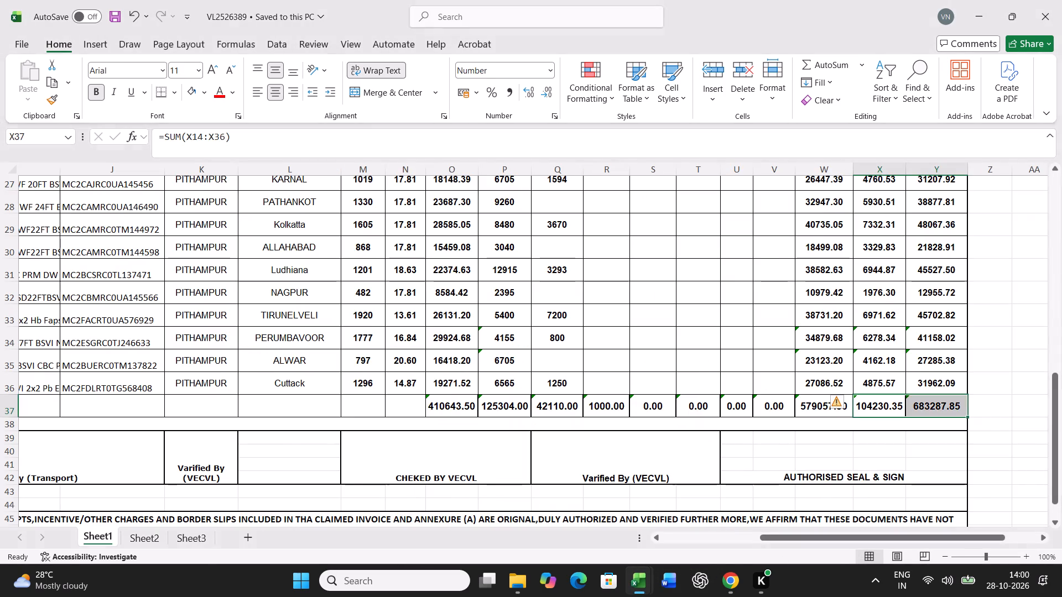
{"action": "left_click", "coordinate": [1061, 2]}
{"action": "left_click", "coordinate": [524, 580]}
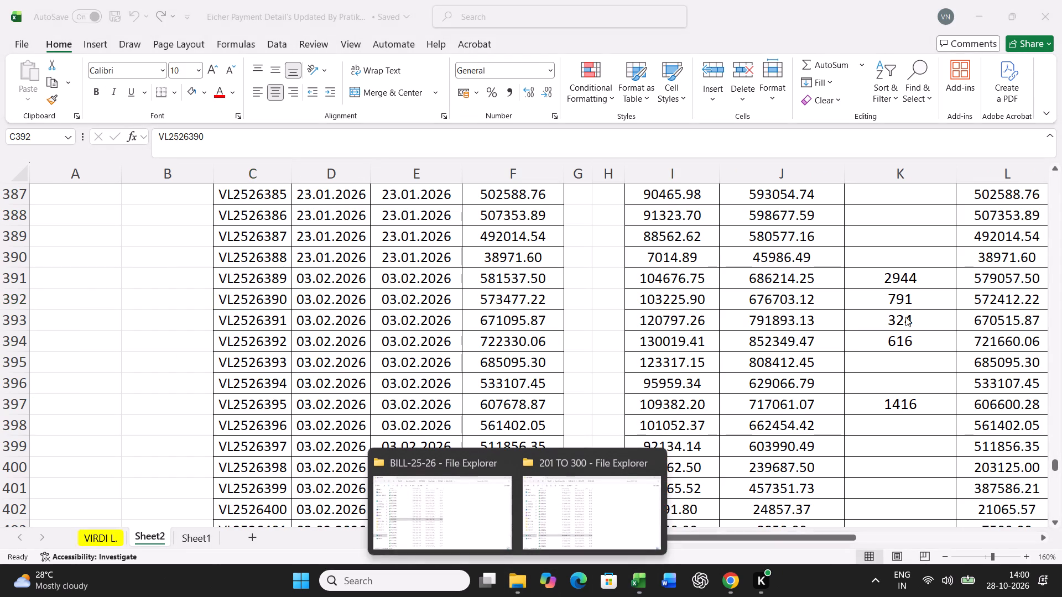
{"action": "left_click", "coordinate": [467, 511]}
{"action": "double_click", "coordinate": [156, 350]}
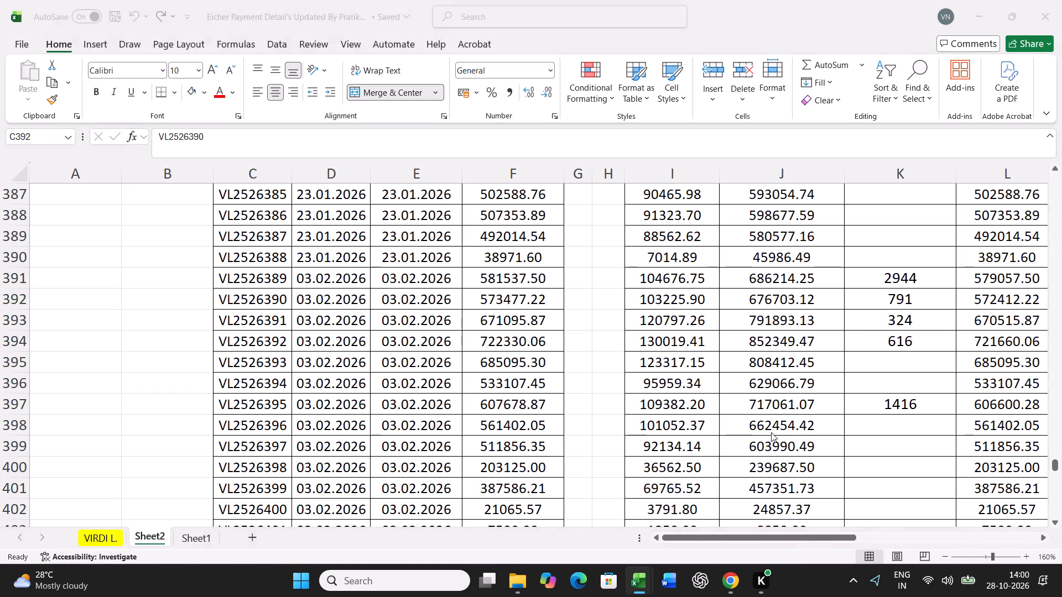
Copy the subtotal in W37 of bill VL2526390 and return to the Eicher payment workbook.
{"action": "scroll", "coordinate": [771, 432], "scroll_direction": "down", "scroll_amount": 12}
{"action": "left_click_drag", "start_coordinate": [817, 536], "coordinate": [993, 541]}
{"action": "left_click", "coordinate": [751, 438]}
{"action": "key", "text": "ctrl+c"}
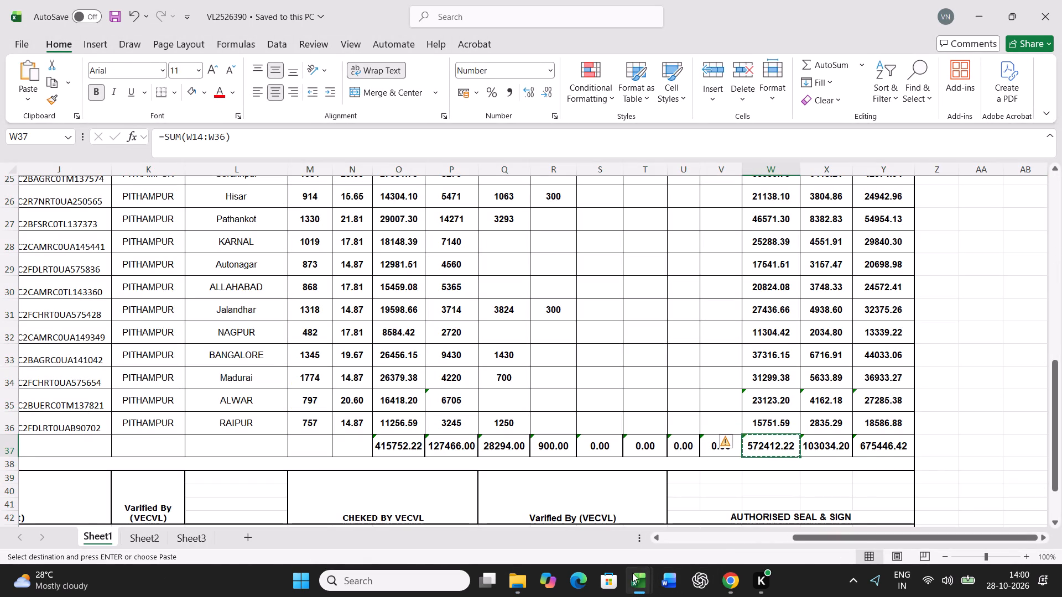
{"action": "left_click", "coordinate": [632, 573]}
{"action": "left_click", "coordinate": [644, 527]}
{"action": "left_click", "coordinate": [638, 586]}
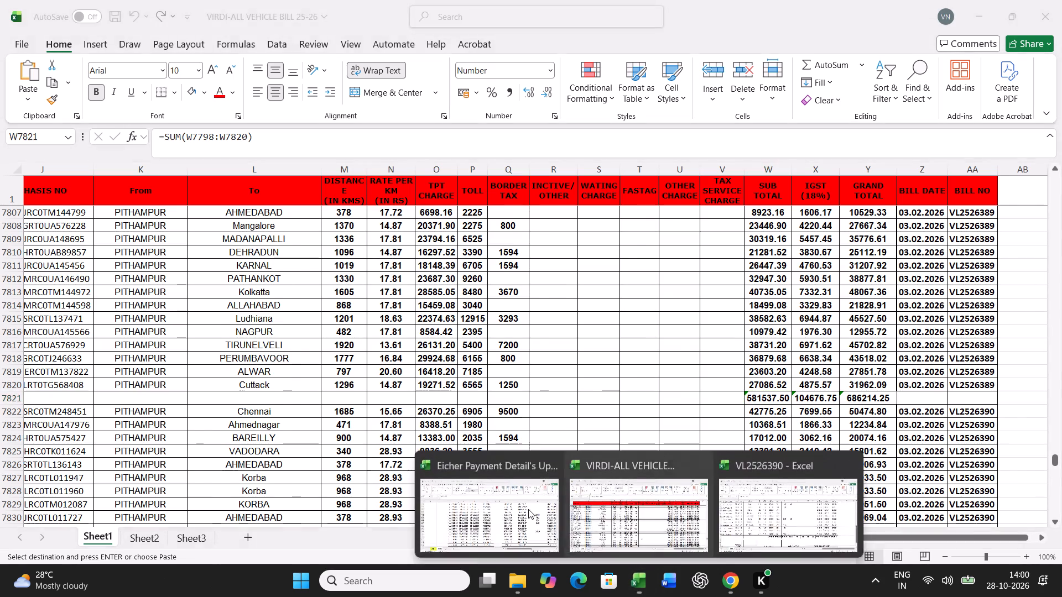
{"action": "left_click", "coordinate": [527, 509]}
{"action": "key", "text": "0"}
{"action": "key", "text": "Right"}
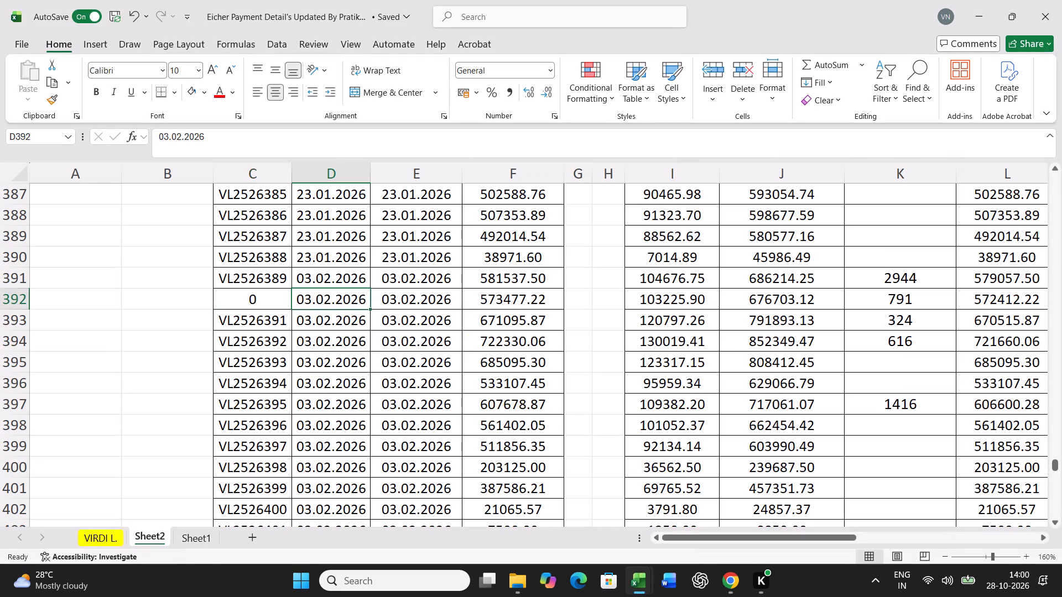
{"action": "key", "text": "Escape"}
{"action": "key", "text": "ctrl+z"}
Review row 392 across to R, checking the bill amounts and difference formulas.
{"action": "key", "text": "Right"}
{"action": "key", "text": "Right"}
{"action": "key", "text": "Right"}
{"action": "key", "text": "Right"}
{"action": "key", "text": "Right"}
{"action": "key", "text": "Right"}
{"action": "key", "text": "Right"}
{"action": "key", "text": "Right"}
{"action": "key", "text": "Right"}
{"action": "key", "text": "Right"}
{"action": "key", "text": "Right"}
{"action": "key", "text": "Right"}
{"action": "key", "text": "Right"}
{"action": "key", "text": "Right"}
{"action": "key", "text": "Right"}
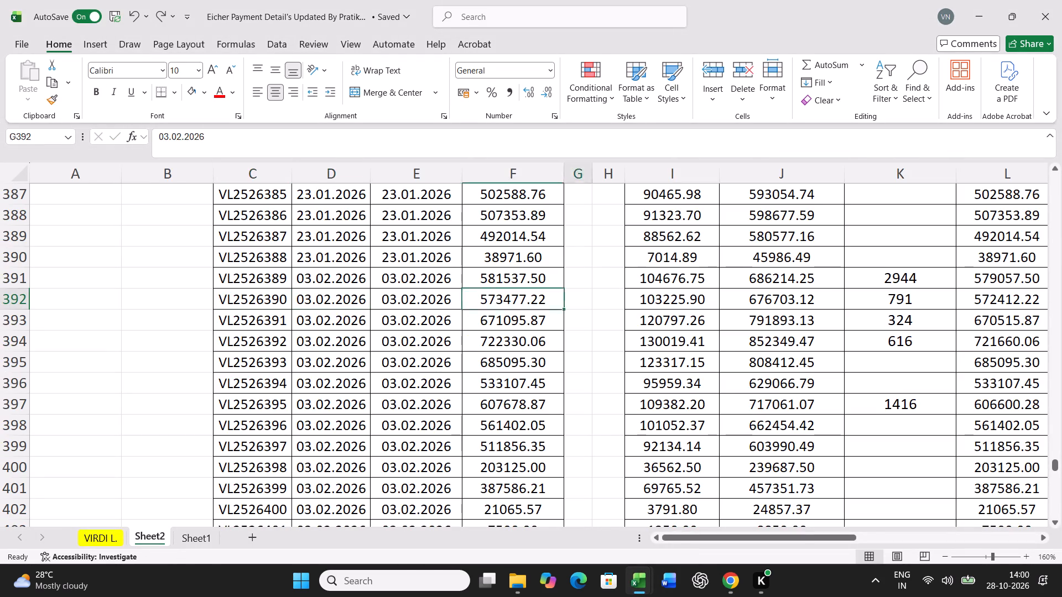
{"action": "key", "text": "Right"}
{"action": "key", "text": "Right"}
{"action": "key", "text": "Left"}
{"action": "key", "text": "Left"}
{"action": "key", "text": "Left"}
{"action": "key", "text": "Left"}
{"action": "key", "text": "Left"}
{"action": "key", "text": "Left"}
{"action": "key", "text": "Left"}
{"action": "key", "text": "Left"}
{"action": "key", "text": "Left"}
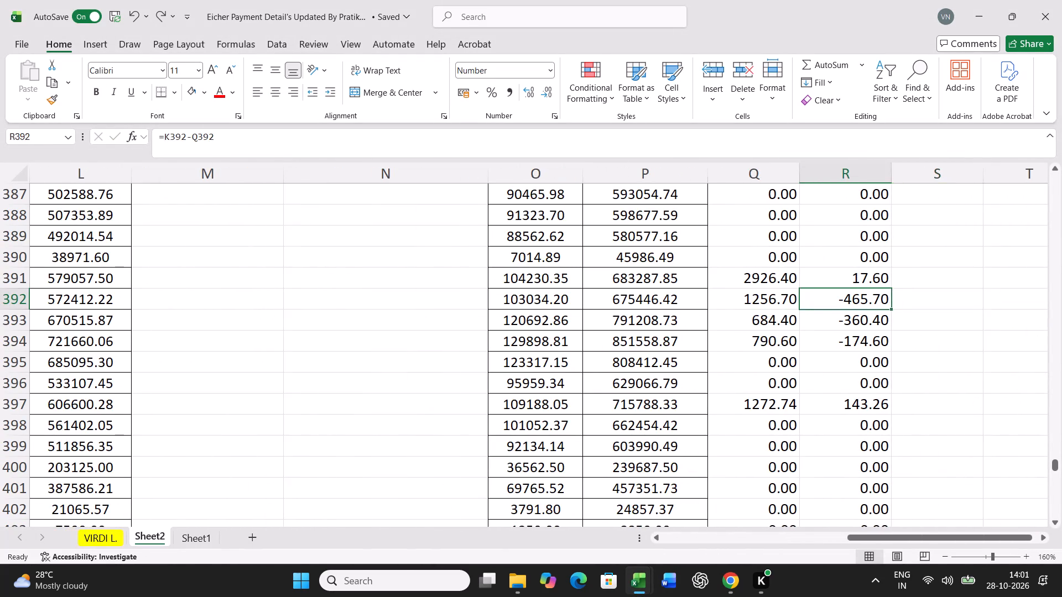
{"action": "key", "text": "Right"}
{"action": "key", "text": "Right"}
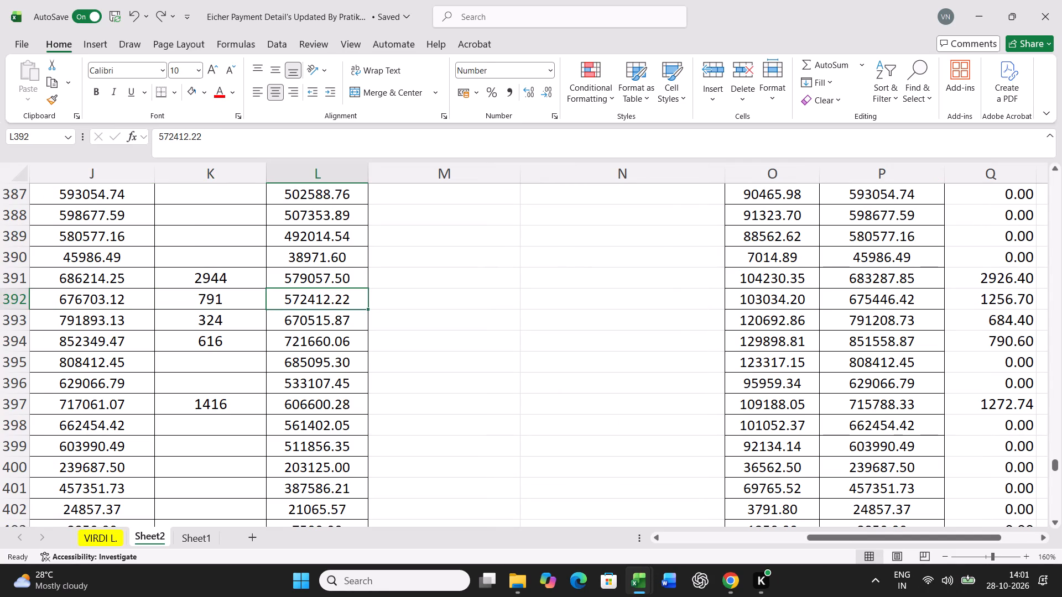
Copy the W37 subtotal of bill VL2526390 again and paste it as values into L392 of the payment sheet.
{"action": "right_click", "coordinate": [341, 300]}
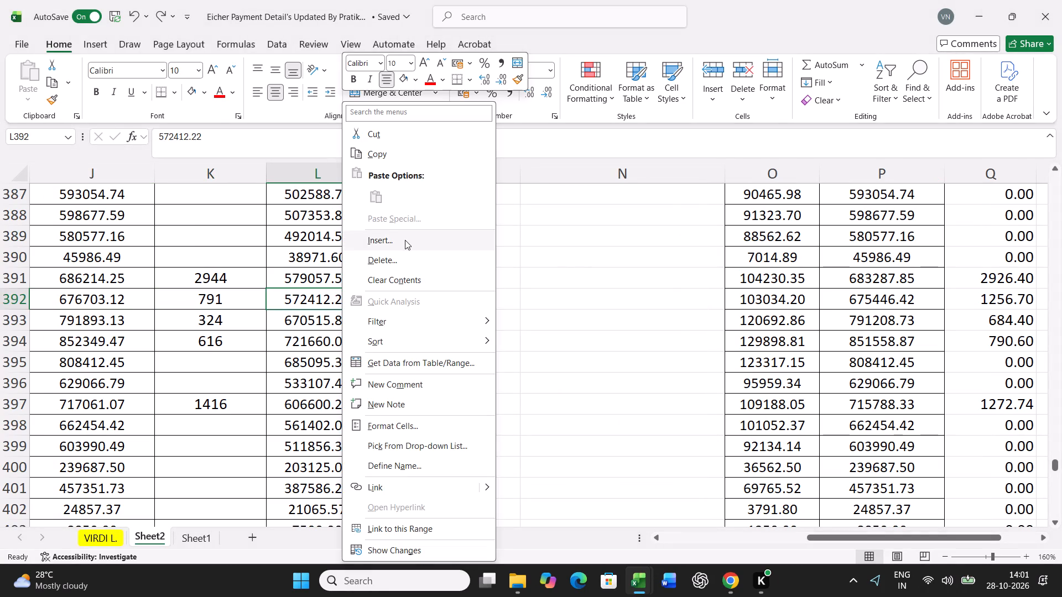
{"action": "key", "text": "Escape"}
{"action": "left_click", "coordinate": [637, 594]}
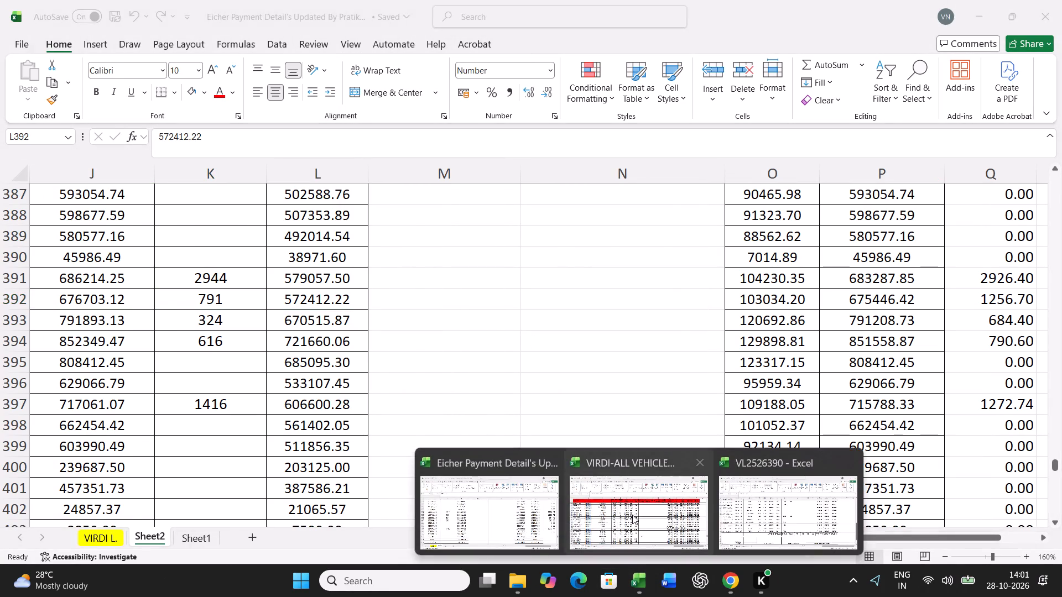
{"action": "left_click", "coordinate": [632, 515]}
{"action": "left_click", "coordinate": [641, 579]}
{"action": "left_click", "coordinate": [533, 504]}
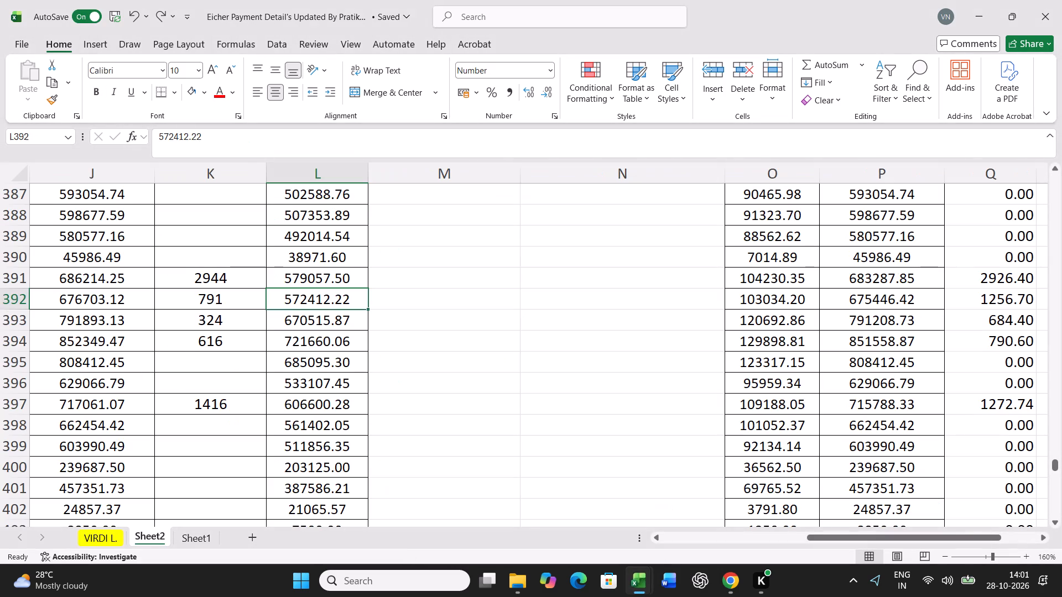
{"action": "left_click", "coordinate": [633, 584]}
{"action": "left_click", "coordinate": [764, 526]}
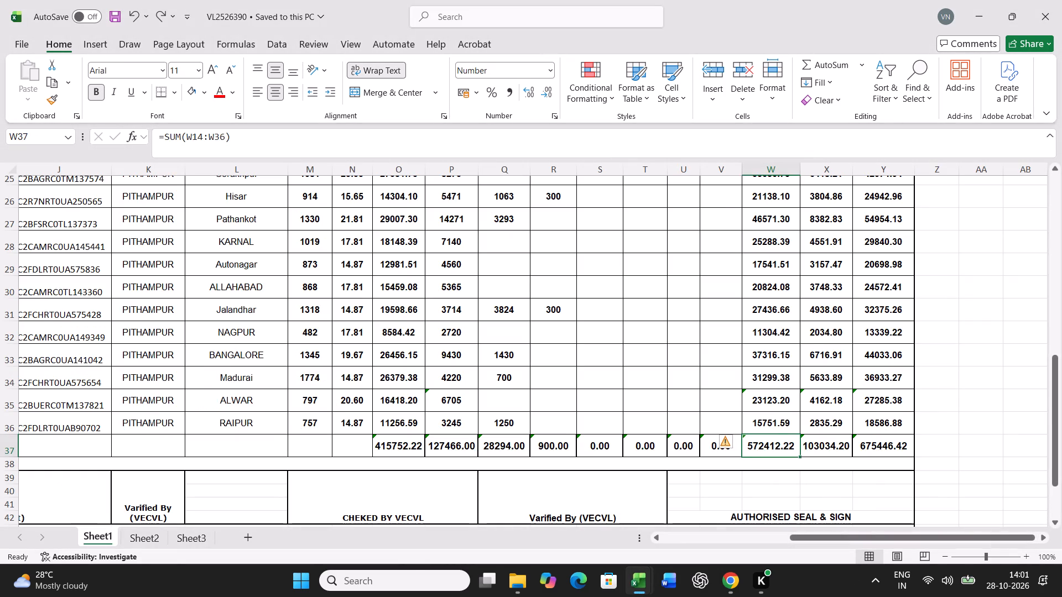
{"action": "key", "text": "ctrl+c"}
{"action": "left_click", "coordinate": [634, 594]}
{"action": "left_click", "coordinate": [514, 510]}
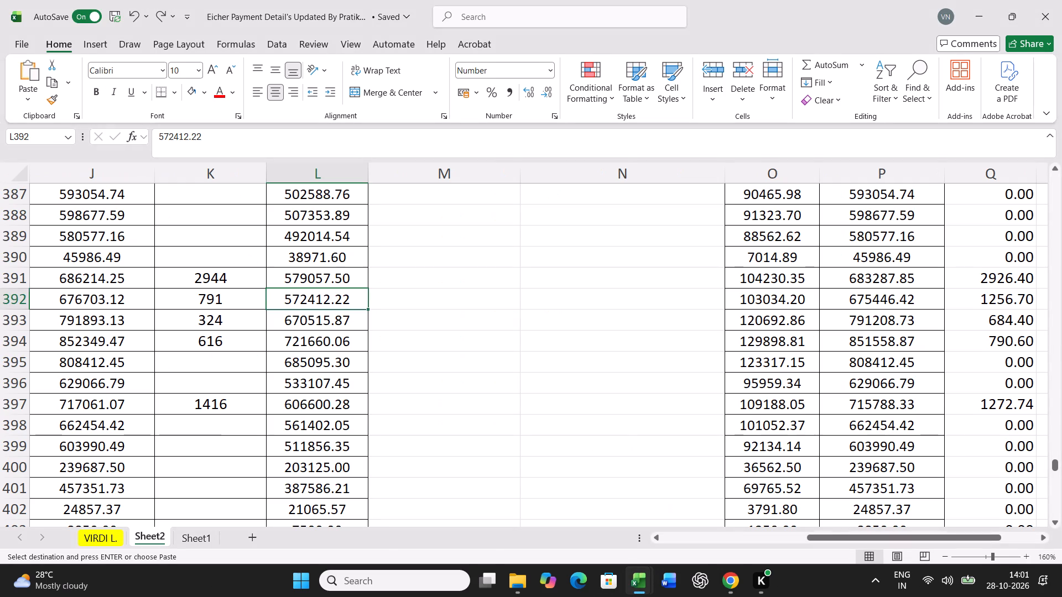
{"action": "right_click", "coordinate": [340, 296]}
{"action": "left_click", "coordinate": [395, 218]}
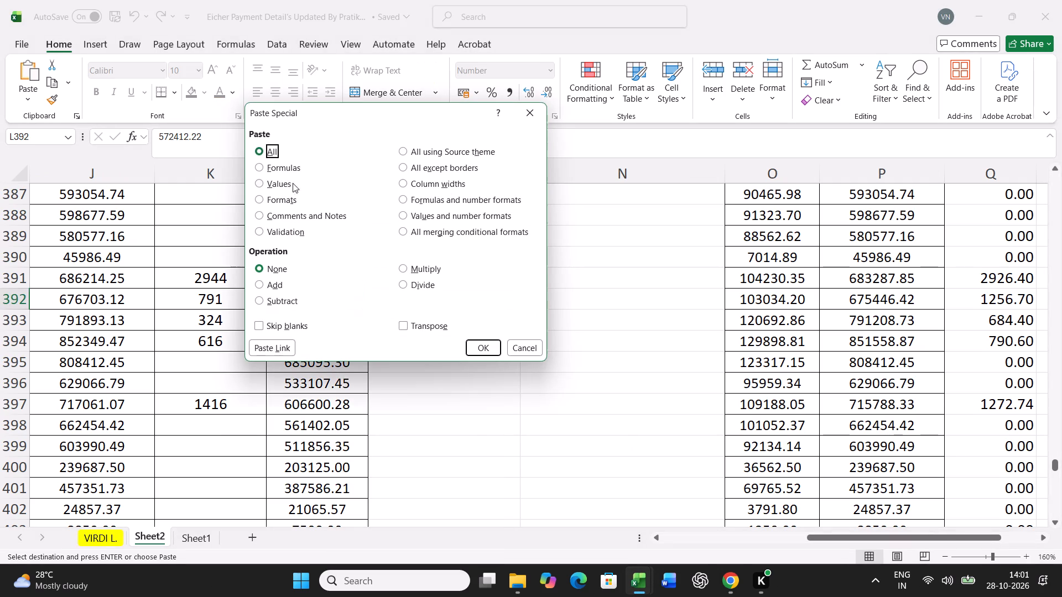
{"action": "left_click", "coordinate": [287, 180]}
{"action": "left_click", "coordinate": [486, 345]}
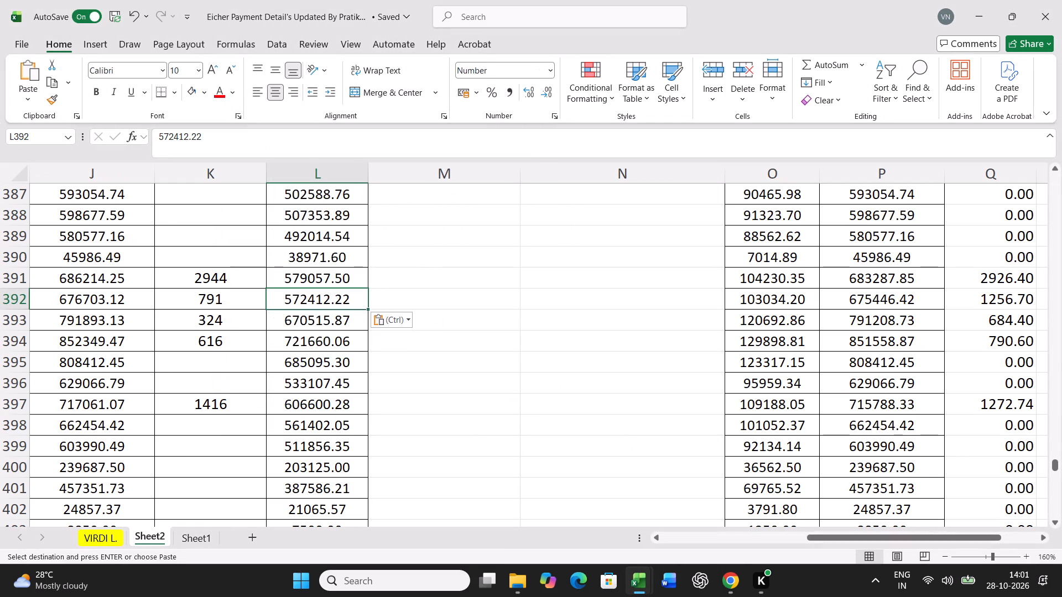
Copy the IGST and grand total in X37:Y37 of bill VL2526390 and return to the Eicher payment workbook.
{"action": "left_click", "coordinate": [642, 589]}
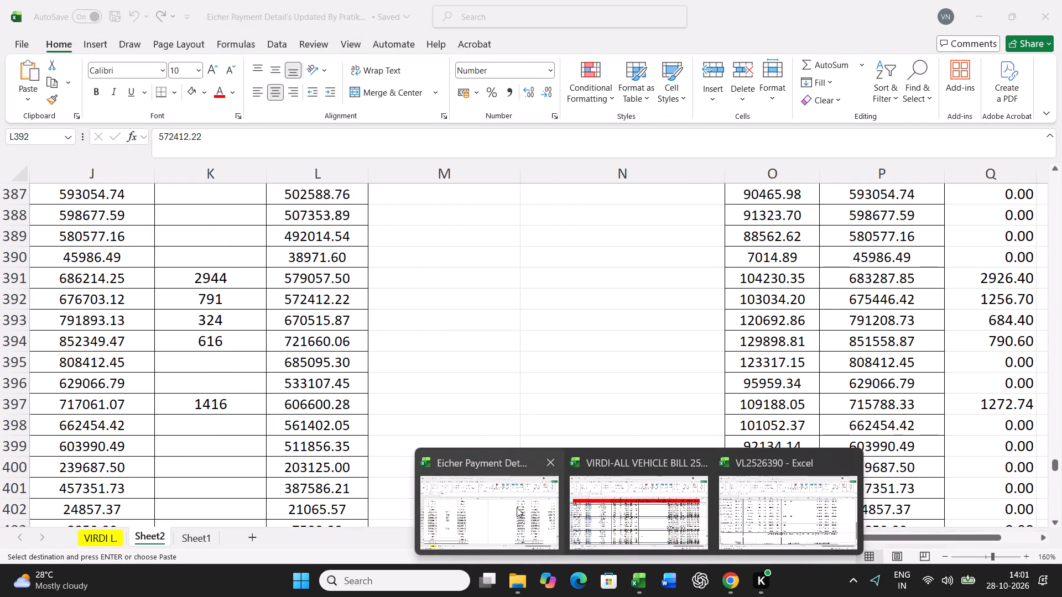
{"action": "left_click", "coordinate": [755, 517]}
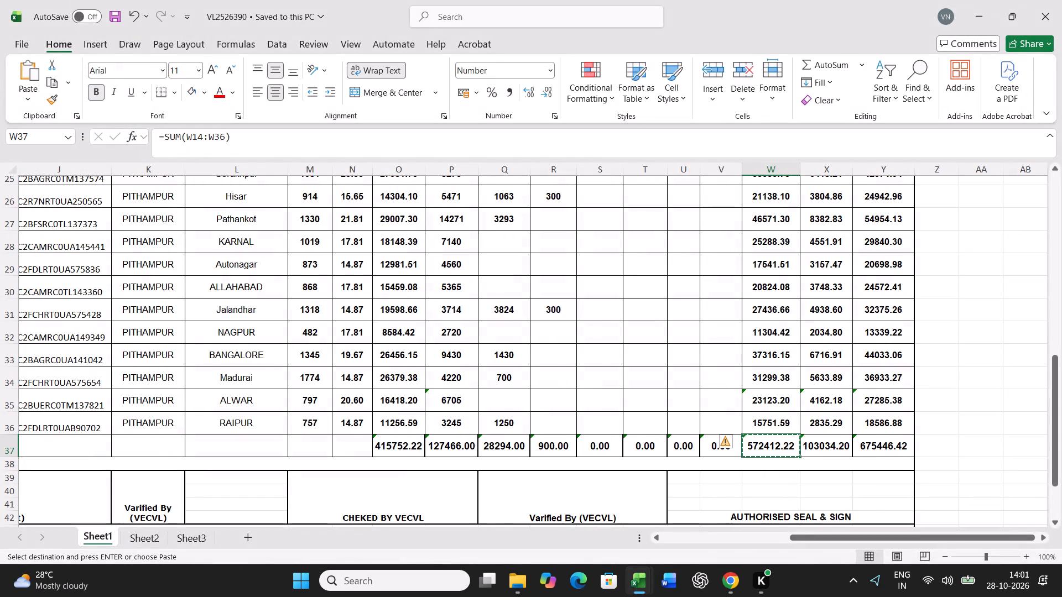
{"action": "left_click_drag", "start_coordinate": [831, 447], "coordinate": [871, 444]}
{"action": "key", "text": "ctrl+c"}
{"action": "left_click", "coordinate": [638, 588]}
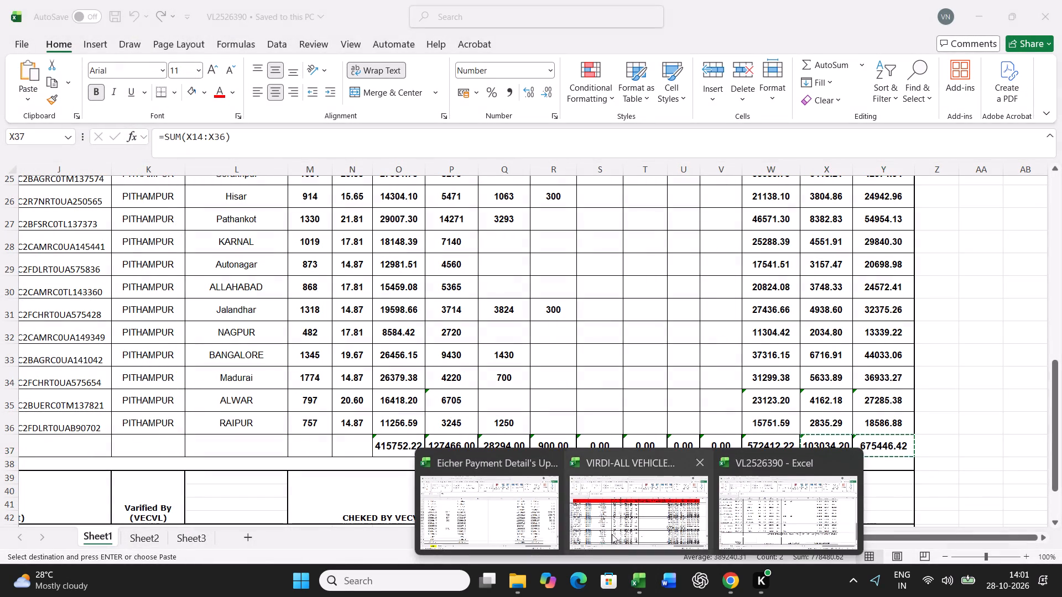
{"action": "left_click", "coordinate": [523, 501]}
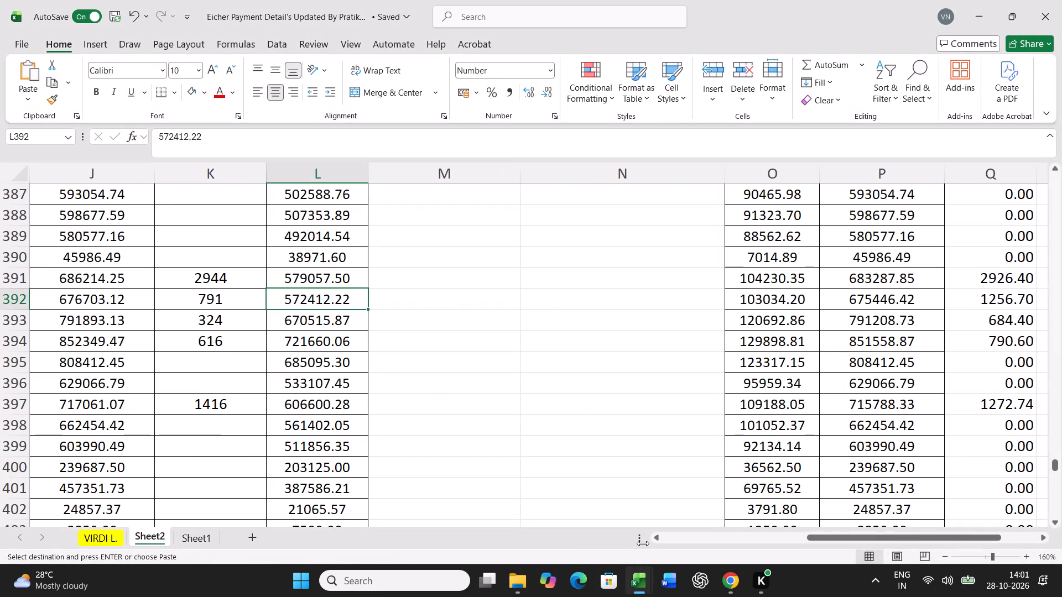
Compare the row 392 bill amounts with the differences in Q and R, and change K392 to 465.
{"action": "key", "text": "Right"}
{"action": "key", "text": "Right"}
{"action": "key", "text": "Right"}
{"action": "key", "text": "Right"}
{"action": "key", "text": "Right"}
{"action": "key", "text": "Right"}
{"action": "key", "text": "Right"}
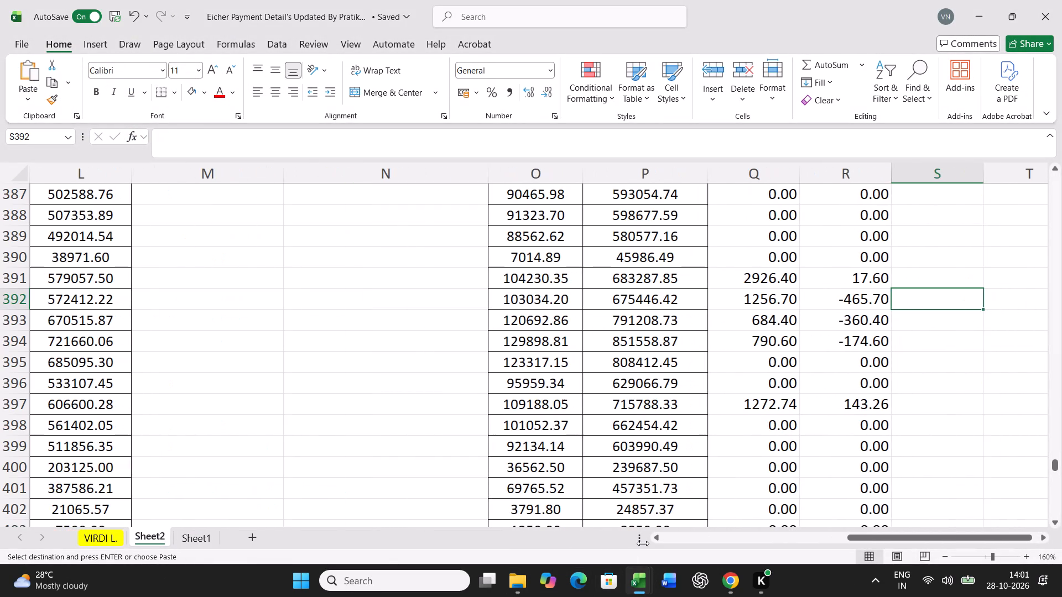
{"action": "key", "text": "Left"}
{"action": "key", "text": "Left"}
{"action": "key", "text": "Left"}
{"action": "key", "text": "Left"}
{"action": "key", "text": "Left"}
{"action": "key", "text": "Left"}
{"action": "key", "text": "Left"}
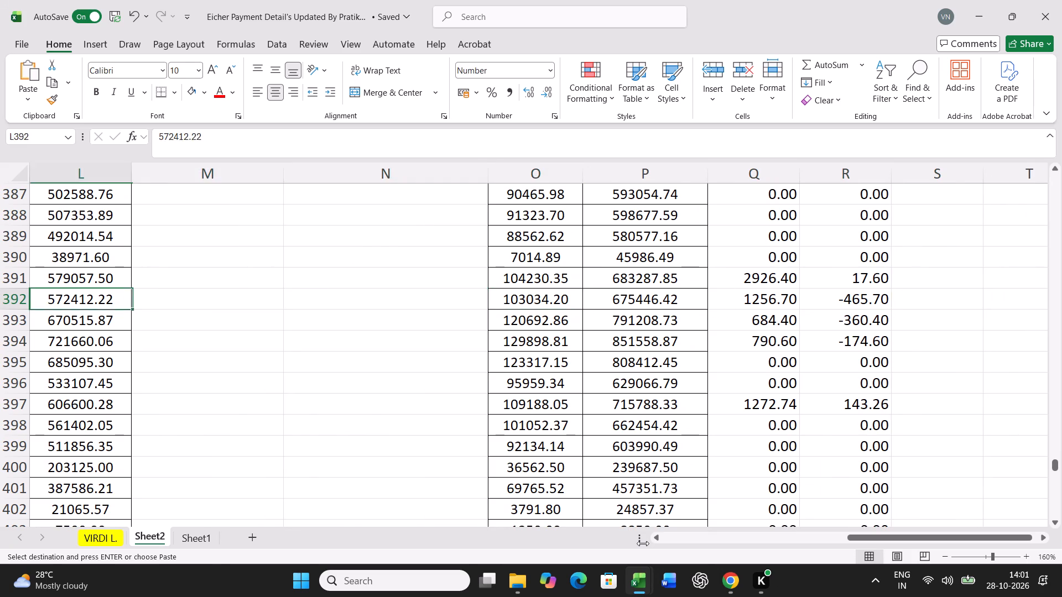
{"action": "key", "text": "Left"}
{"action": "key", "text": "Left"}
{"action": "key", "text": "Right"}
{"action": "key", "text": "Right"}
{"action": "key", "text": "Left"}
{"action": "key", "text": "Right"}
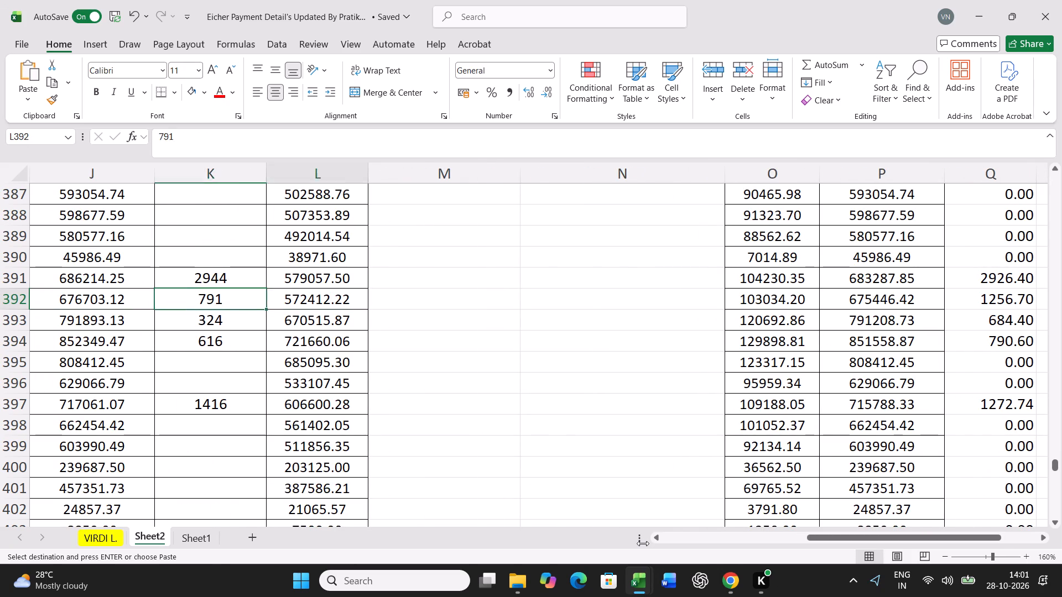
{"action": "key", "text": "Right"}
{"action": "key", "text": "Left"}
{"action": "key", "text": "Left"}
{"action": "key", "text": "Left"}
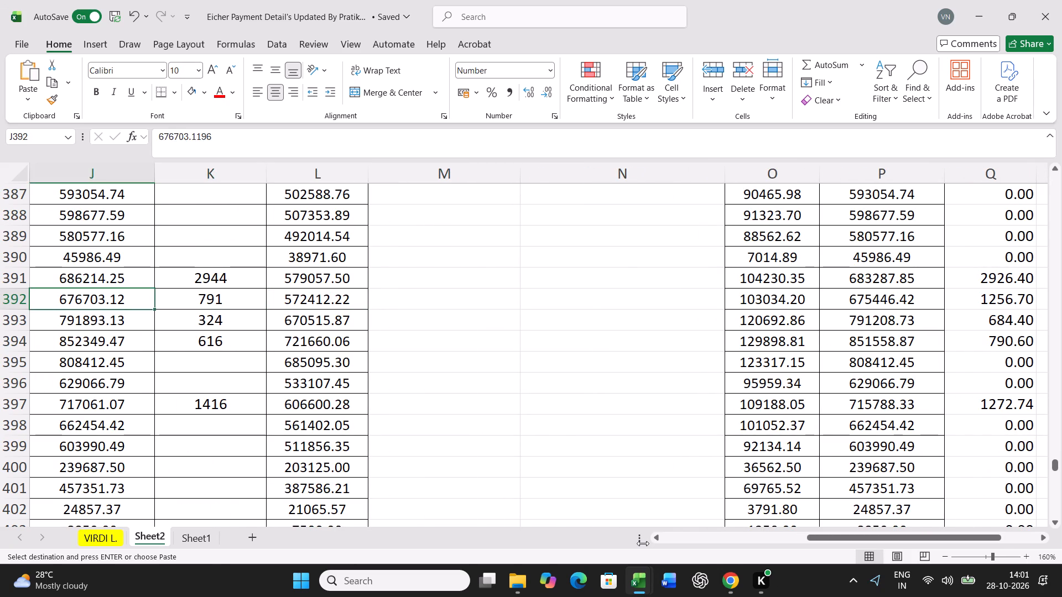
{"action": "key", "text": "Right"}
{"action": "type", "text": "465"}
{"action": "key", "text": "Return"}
Recheck the Q392 and R392 differences against the entry and change K392 to 1256.
{"action": "key", "text": "Up"}
{"action": "key", "text": "Right"}
{"action": "key", "text": "Right"}
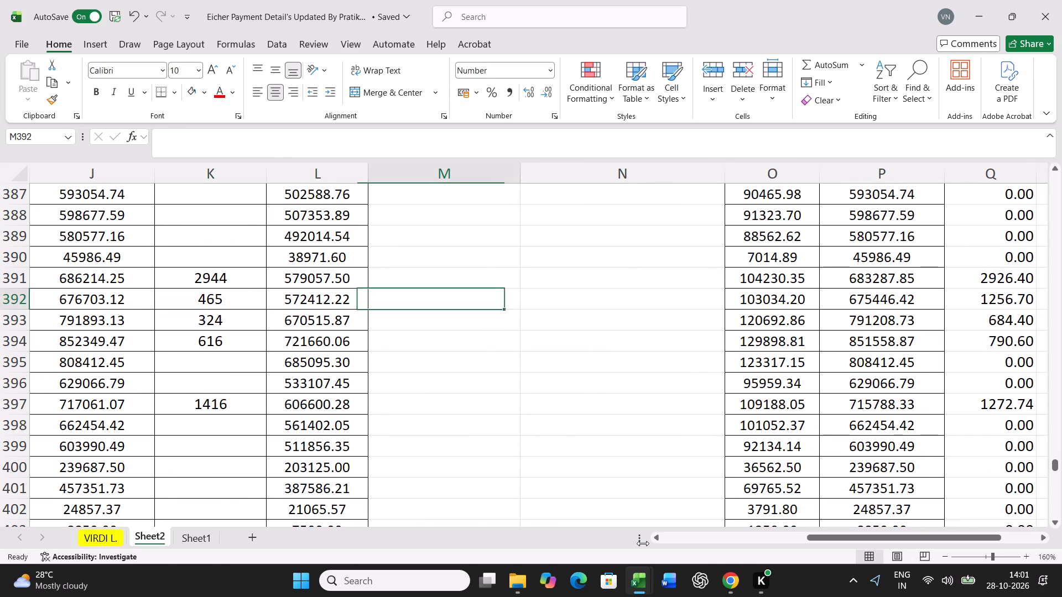
{"action": "key", "text": "Right"}
{"action": "key", "text": "Right"}
{"action": "key", "text": "Right"}
{"action": "key", "text": "Right"}
{"action": "key", "text": "Right"}
{"action": "key", "text": "Right"}
{"action": "key", "text": "Left"}
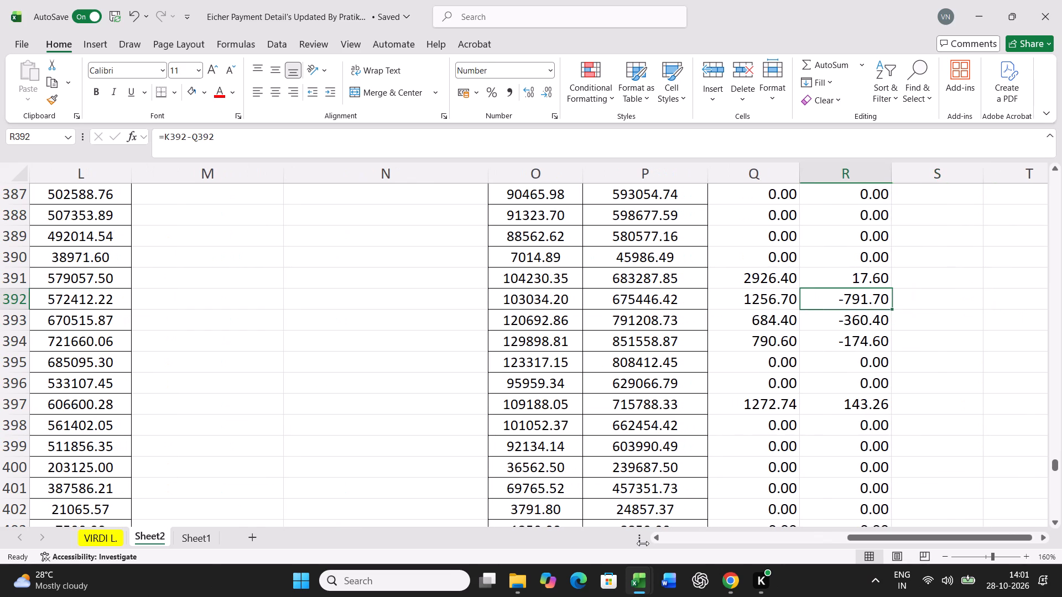
{"action": "key", "text": "Left"}
{"action": "key", "text": "Left"}
{"action": "key", "text": "Left"}
{"action": "key", "text": "Left"}
{"action": "key", "text": "Left"}
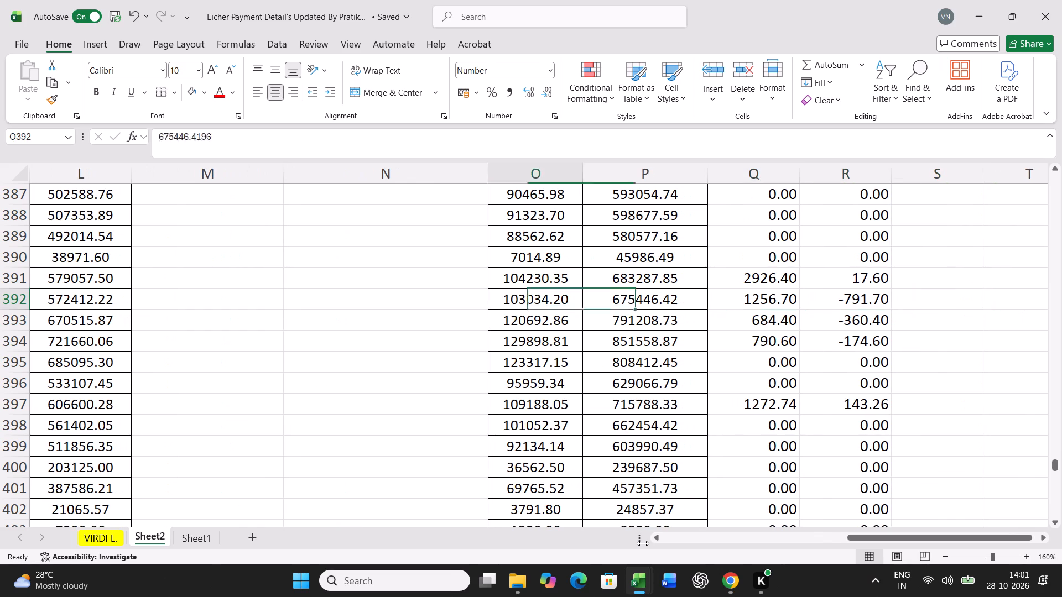
{"action": "key", "text": "Left"}
{"action": "key", "text": "Left"}
{"action": "key", "text": "Left"}
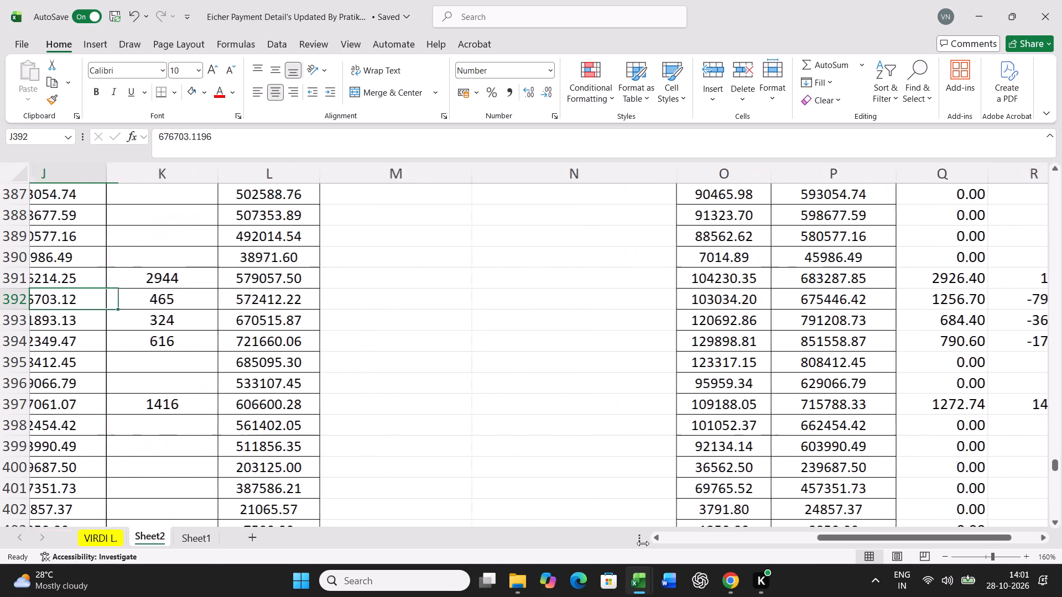
{"action": "key", "text": "Right"}
{"action": "type", "text": "1256"}
{"action": "key", "text": "Return"}
Check the R392 difference against the new K392 entry and return to K392.
{"action": "key", "text": "Up"}
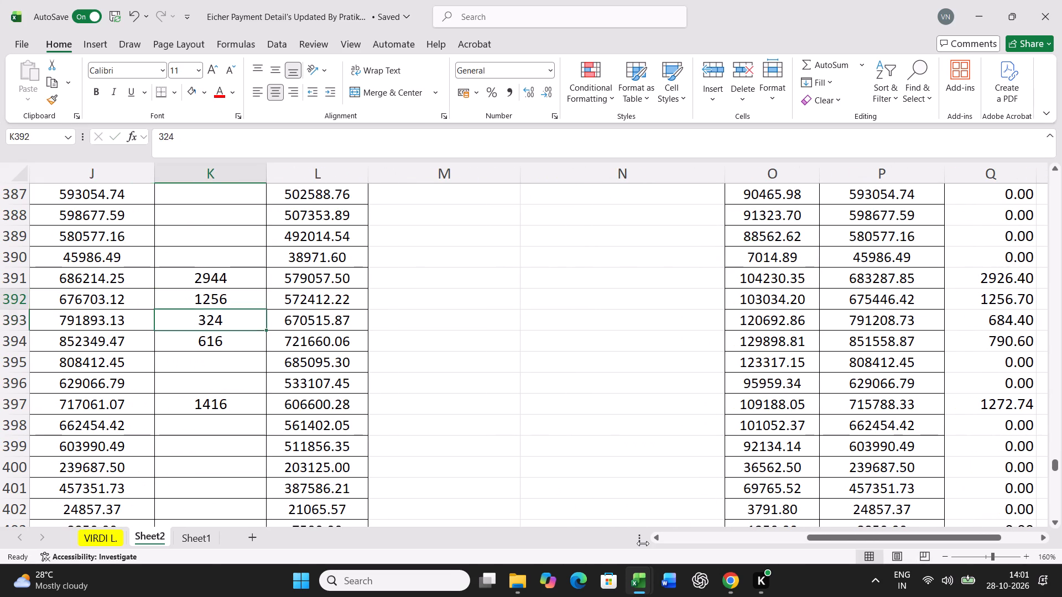
{"action": "key", "text": "Right"}
{"action": "key", "text": "Right"}
{"action": "key", "text": "Right"}
{"action": "key", "text": "Right"}
{"action": "key", "text": "Right"}
{"action": "key", "text": "Right"}
{"action": "key", "text": "Right"}
{"action": "key", "text": "Right"}
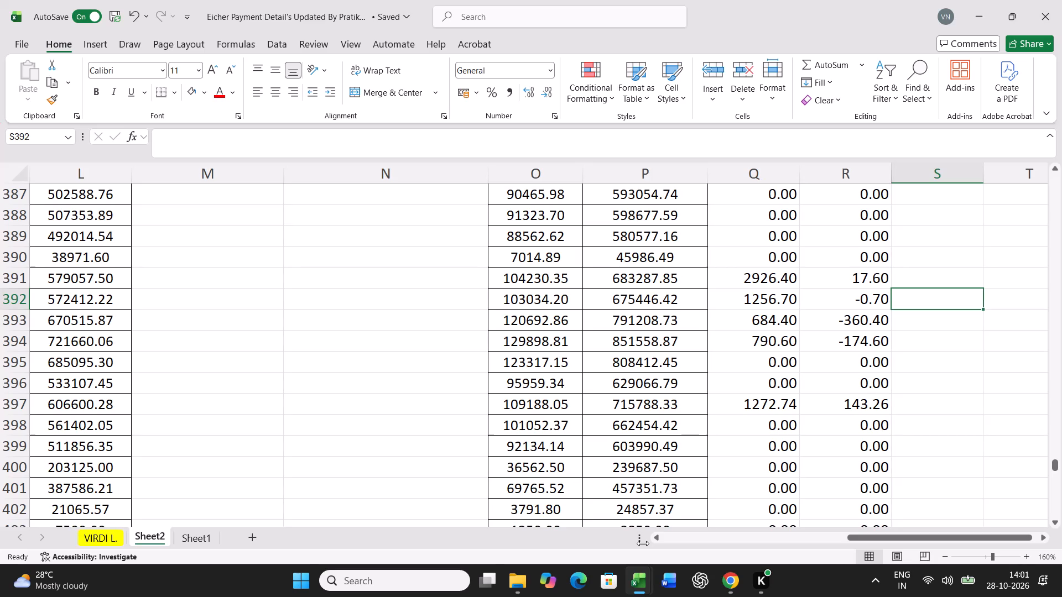
{"action": "key", "text": "Left"}
{"action": "key", "text": "Left"}
{"action": "key", "text": "Left"}
{"action": "key", "text": "Left"}
{"action": "key", "text": "Left"}
{"action": "key", "text": "Left"}
{"action": "key", "text": "Left"}
{"action": "key", "text": "Left"}
{"action": "key", "text": "Left"}
{"action": "key", "text": "Right"}
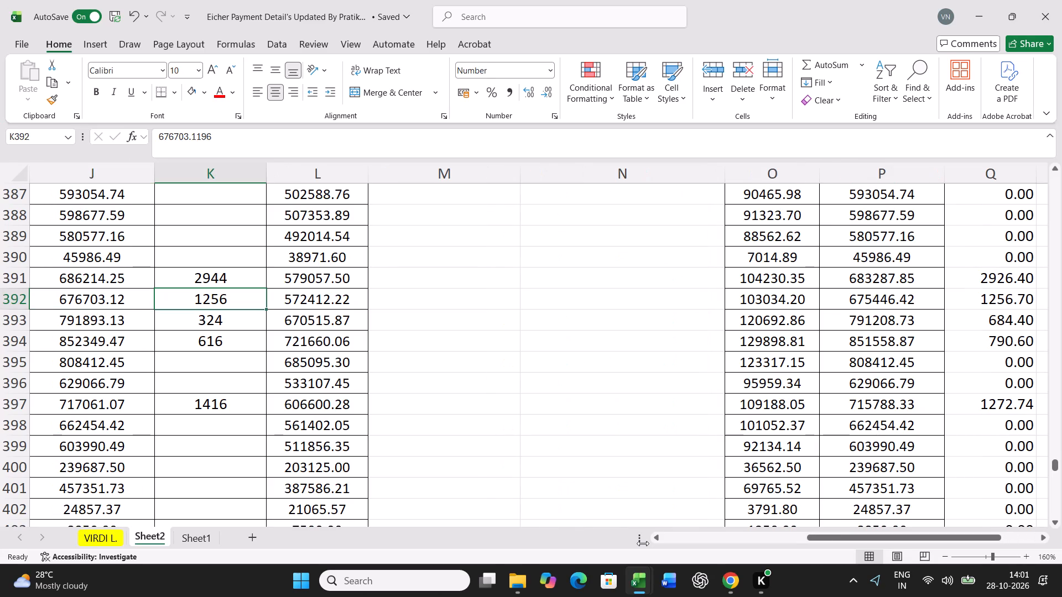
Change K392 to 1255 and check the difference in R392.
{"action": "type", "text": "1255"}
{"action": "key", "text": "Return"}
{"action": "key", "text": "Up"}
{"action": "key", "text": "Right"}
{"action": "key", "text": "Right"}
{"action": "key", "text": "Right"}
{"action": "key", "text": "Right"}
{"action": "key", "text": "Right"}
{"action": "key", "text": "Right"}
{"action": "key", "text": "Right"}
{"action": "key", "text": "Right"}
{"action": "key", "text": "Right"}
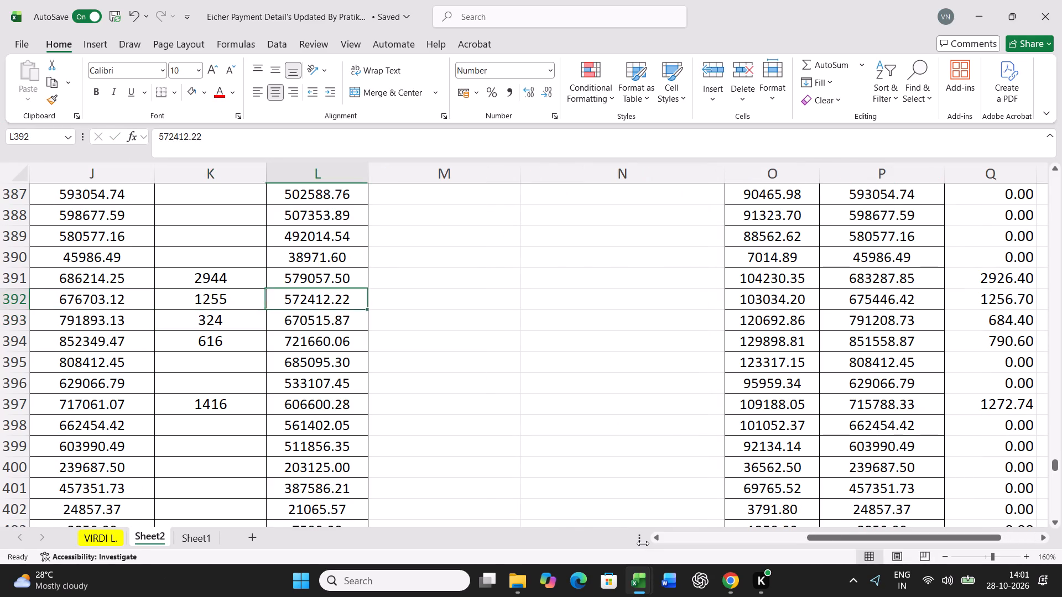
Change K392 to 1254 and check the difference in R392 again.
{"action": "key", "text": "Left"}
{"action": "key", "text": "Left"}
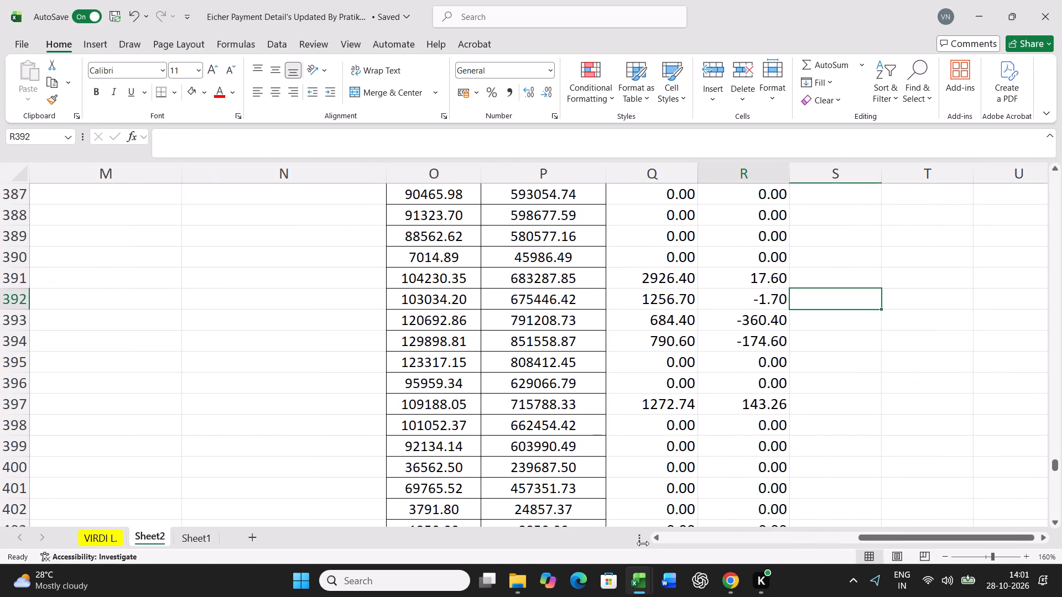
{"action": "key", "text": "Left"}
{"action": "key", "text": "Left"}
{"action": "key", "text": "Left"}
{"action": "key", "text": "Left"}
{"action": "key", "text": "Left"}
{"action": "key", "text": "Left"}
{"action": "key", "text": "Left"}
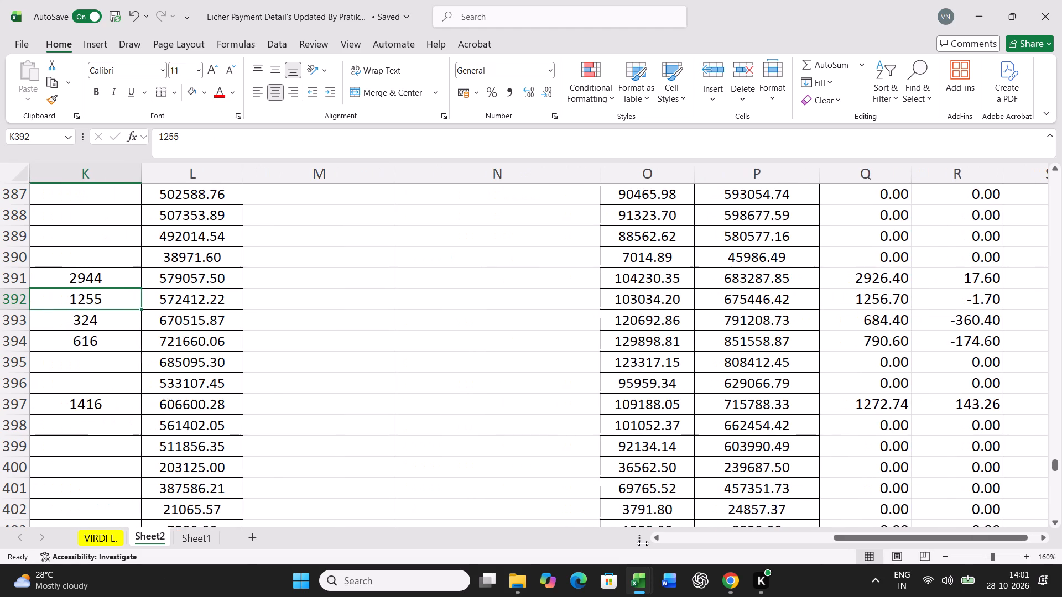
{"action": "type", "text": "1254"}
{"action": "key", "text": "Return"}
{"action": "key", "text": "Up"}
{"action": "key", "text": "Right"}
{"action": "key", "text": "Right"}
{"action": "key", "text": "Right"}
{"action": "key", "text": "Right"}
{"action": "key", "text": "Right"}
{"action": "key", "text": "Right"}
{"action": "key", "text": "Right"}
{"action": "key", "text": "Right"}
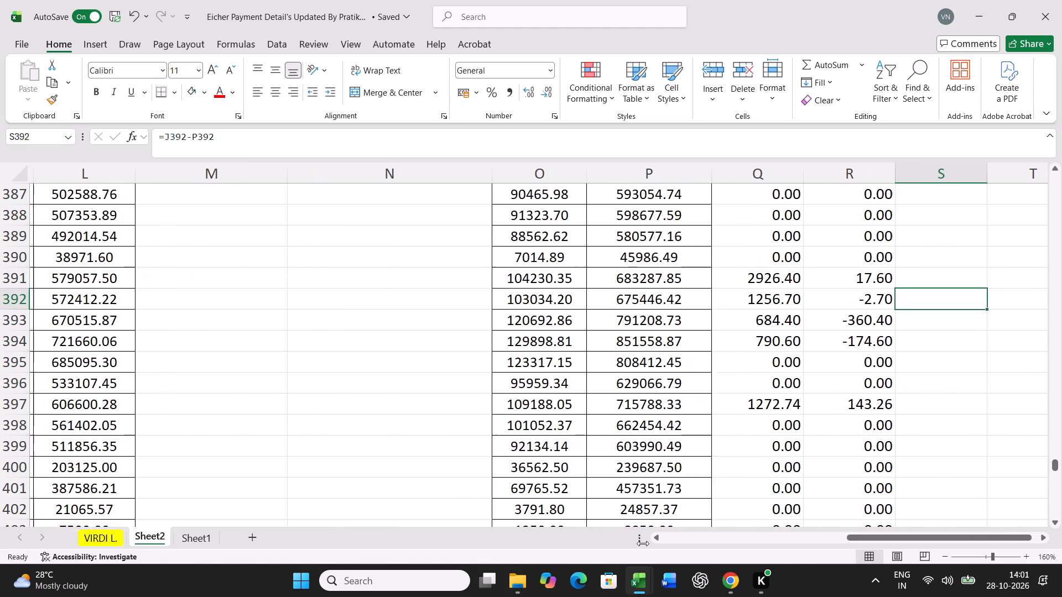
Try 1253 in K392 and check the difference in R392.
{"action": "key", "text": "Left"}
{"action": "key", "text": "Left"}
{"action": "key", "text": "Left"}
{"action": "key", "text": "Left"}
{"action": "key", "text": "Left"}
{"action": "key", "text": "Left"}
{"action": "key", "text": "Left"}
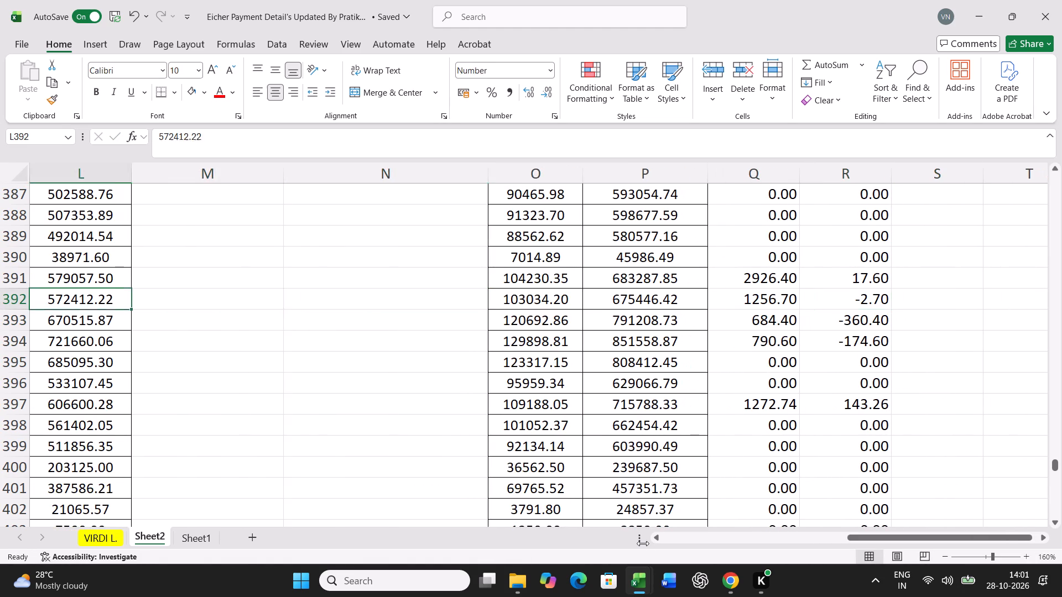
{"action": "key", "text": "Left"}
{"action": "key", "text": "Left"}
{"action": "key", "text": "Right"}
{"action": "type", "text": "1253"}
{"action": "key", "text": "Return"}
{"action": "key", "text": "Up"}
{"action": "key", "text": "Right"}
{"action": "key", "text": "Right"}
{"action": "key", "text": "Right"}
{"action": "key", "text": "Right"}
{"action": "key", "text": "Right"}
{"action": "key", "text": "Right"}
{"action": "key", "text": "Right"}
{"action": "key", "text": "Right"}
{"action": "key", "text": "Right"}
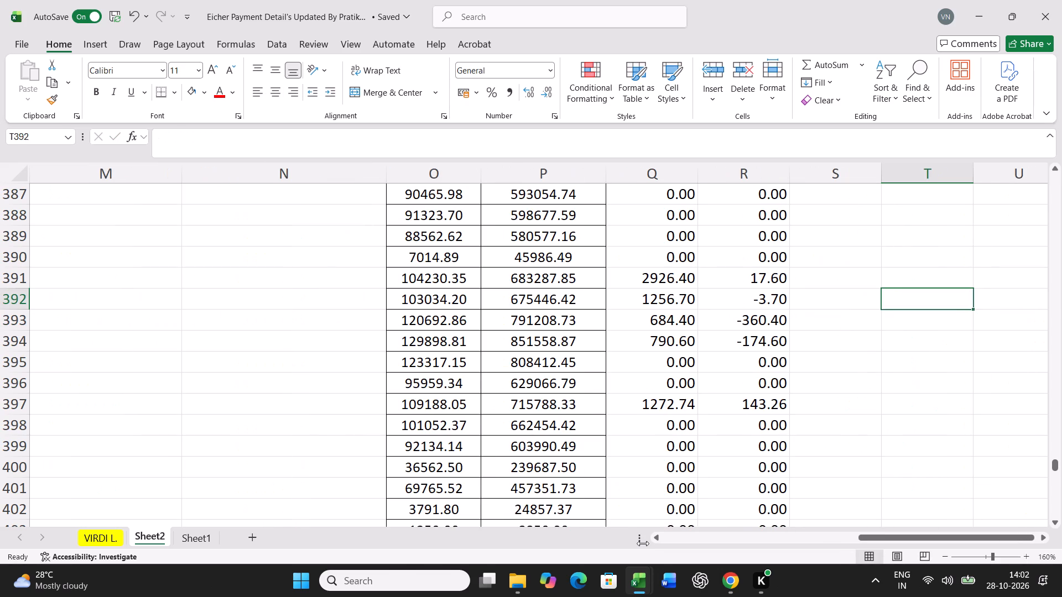
Set K392 to 1257 and check it against the R392 difference.
{"action": "key", "text": "Left"}
{"action": "key", "text": "Left"}
{"action": "key", "text": "Left"}
{"action": "key", "text": "Left"}
{"action": "key", "text": "Left"}
{"action": "key", "text": "Left"}
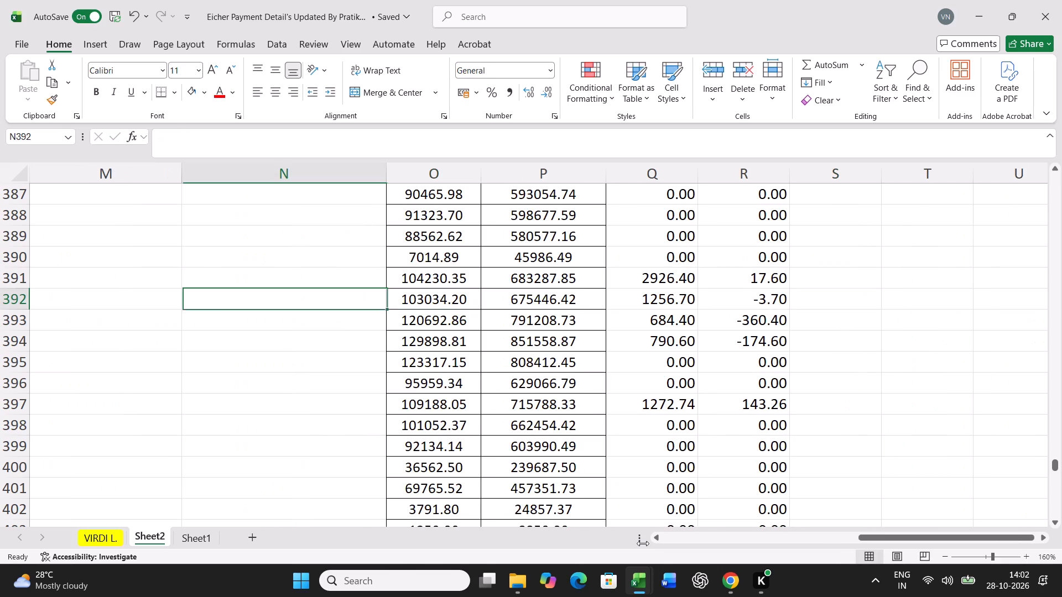
{"action": "key", "text": "Left"}
{"action": "key", "text": "Left"}
{"action": "key", "text": "Left"}
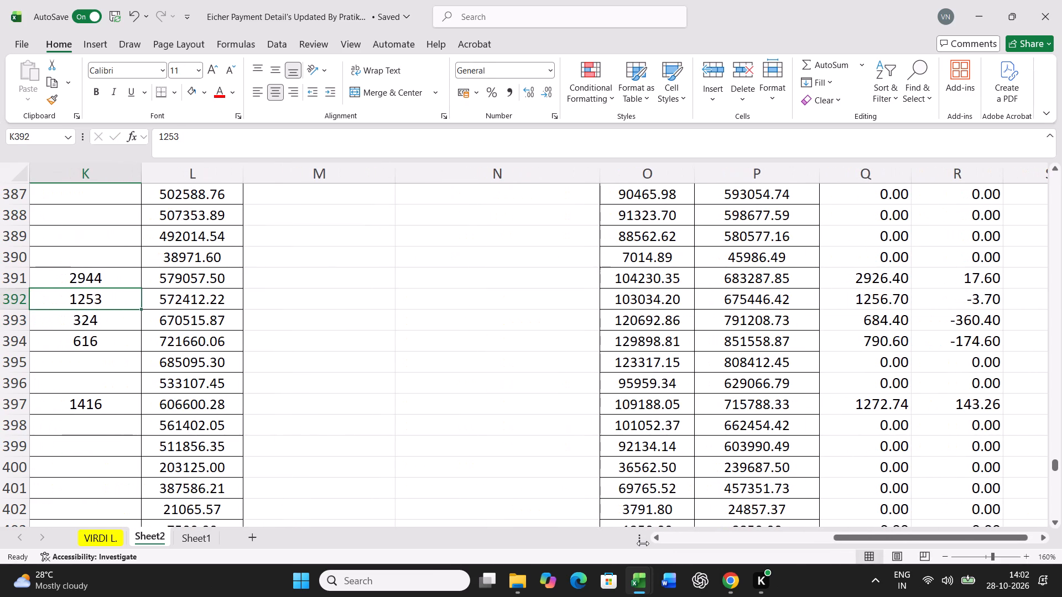
{"action": "type", "text": "1257"}
{"action": "key", "text": "Return"}
{"action": "key", "text": "Up"}
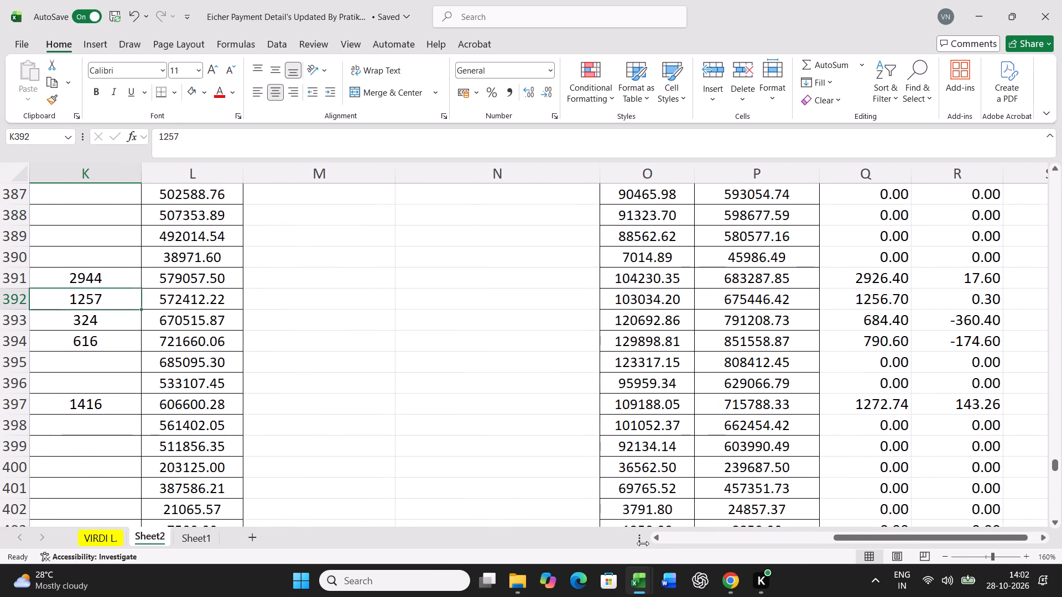
{"action": "key", "text": "Right"}
{"action": "key", "text": "Right"}
{"action": "key", "text": "Right"}
{"action": "key", "text": "Right"}
{"action": "key", "text": "Right"}
{"action": "key", "text": "Right"}
{"action": "key", "text": "Right"}
Change K393 to 684, then correct it to 685 to match the Q393 difference rounded up.
{"action": "key", "text": "Down"}
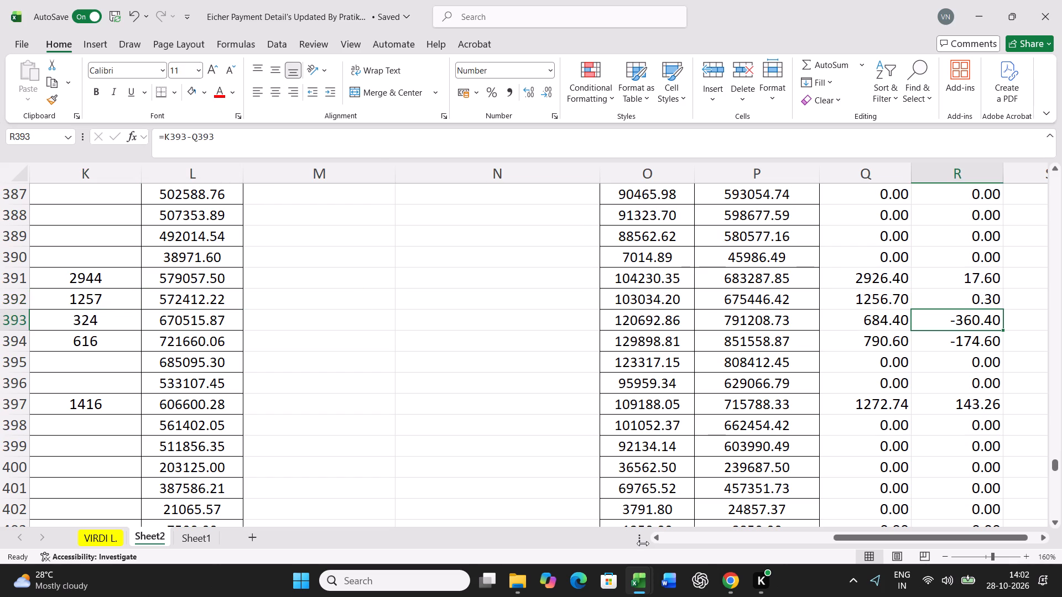
{"action": "key", "text": "Left"}
{"action": "key", "text": "Left"}
{"action": "key", "text": "Left"}
{"action": "key", "text": "Left"}
{"action": "key", "text": "Left"}
{"action": "key", "text": "Left"}
{"action": "key", "text": "Left"}
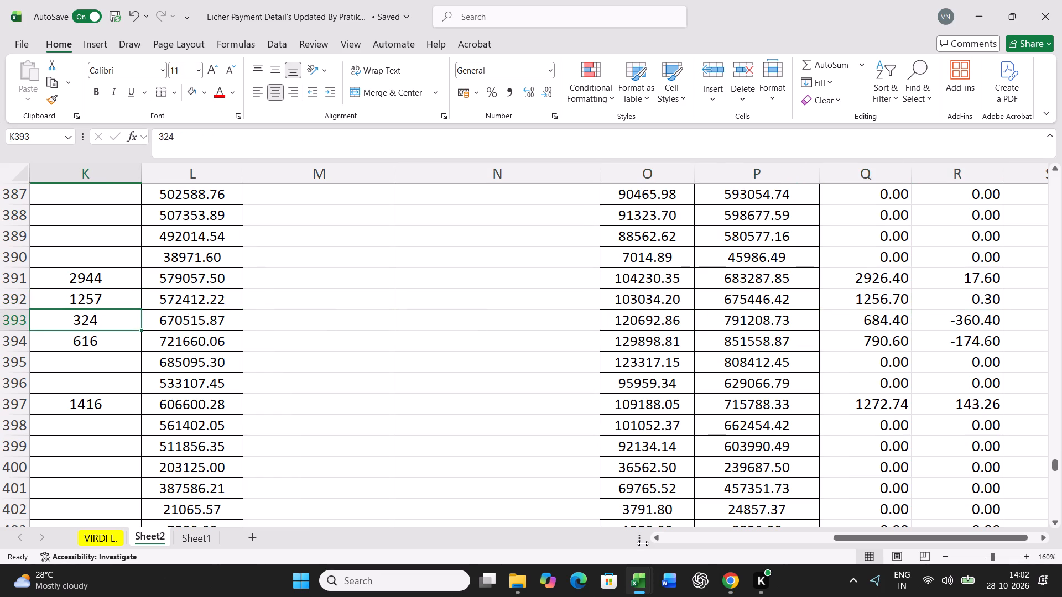
{"action": "type", "text": "684"}
{"action": "key", "text": "Return"}
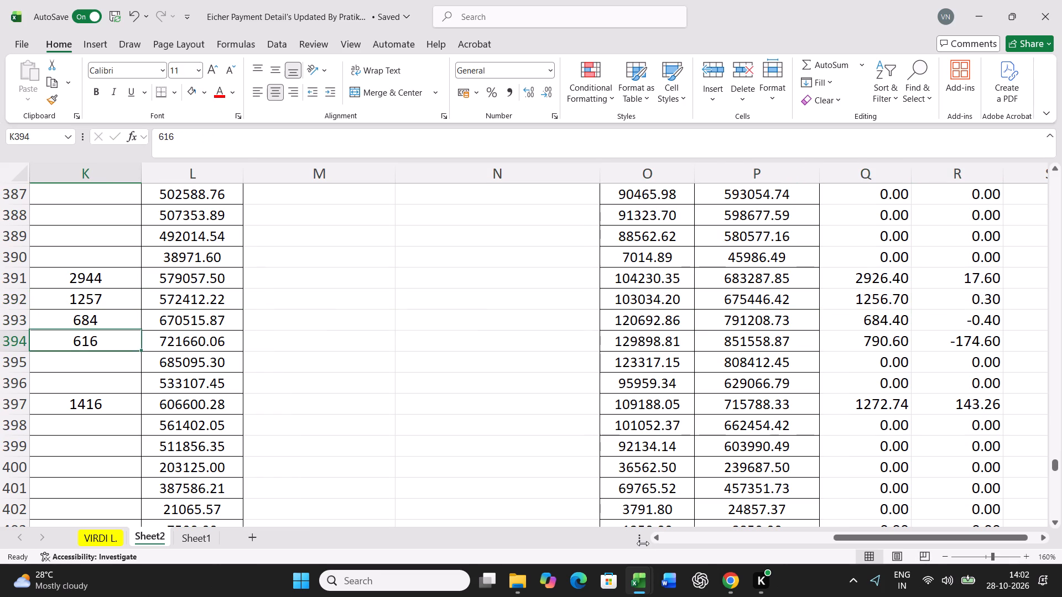
{"action": "key", "text": "Up"}
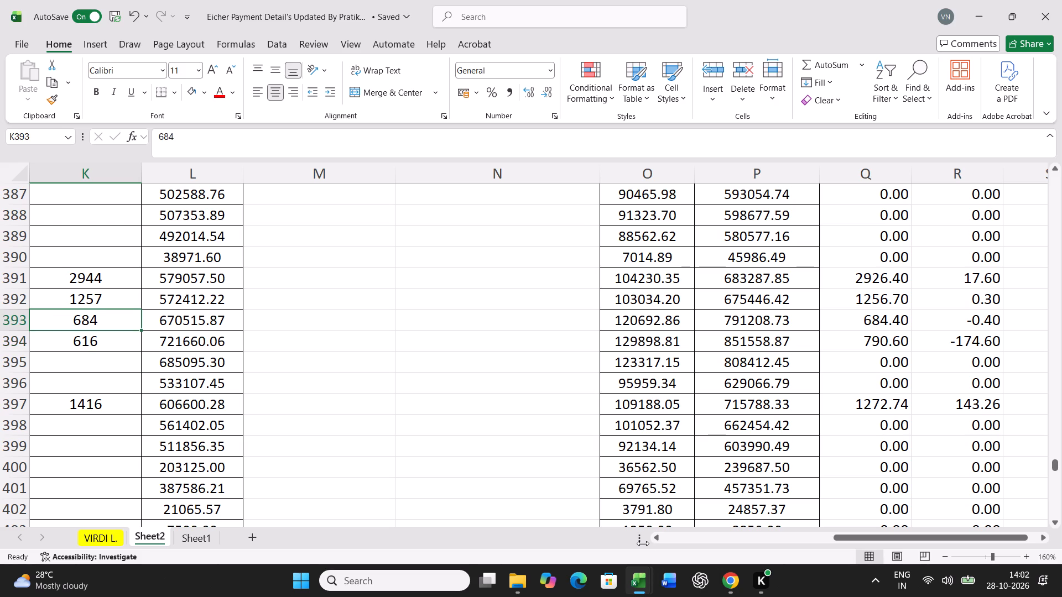
{"action": "type", "text": "685"}
{"action": "key", "text": "Return"}
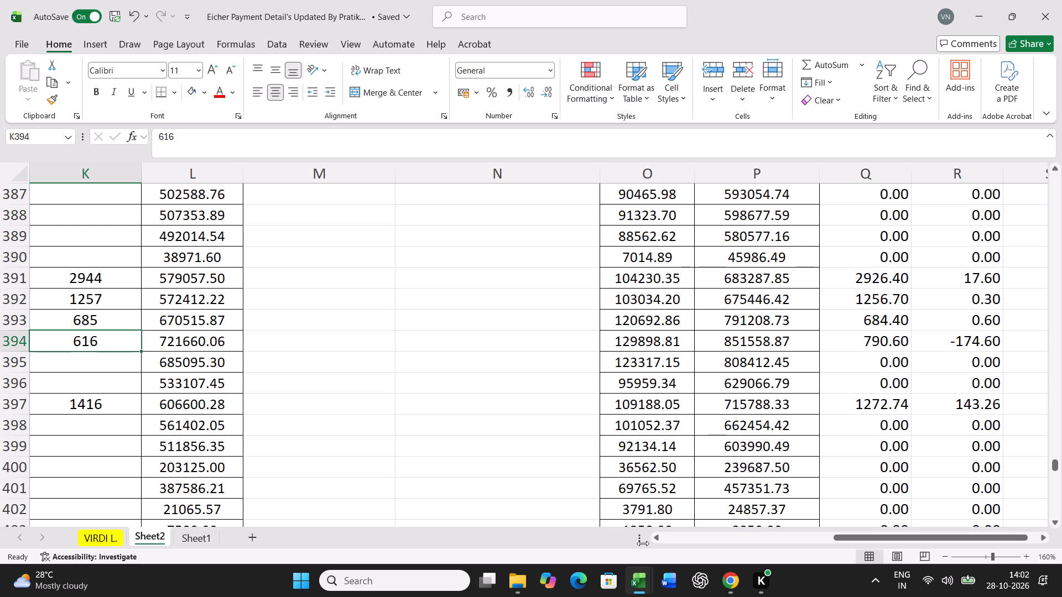
{"action": "key", "text": "Up"}
Change K394 to 790, then correct it to 791 to match the Q394 difference rounded up.
{"action": "key", "text": "Down"}
{"action": "type", "text": "790"}
{"action": "key", "text": "Return"}
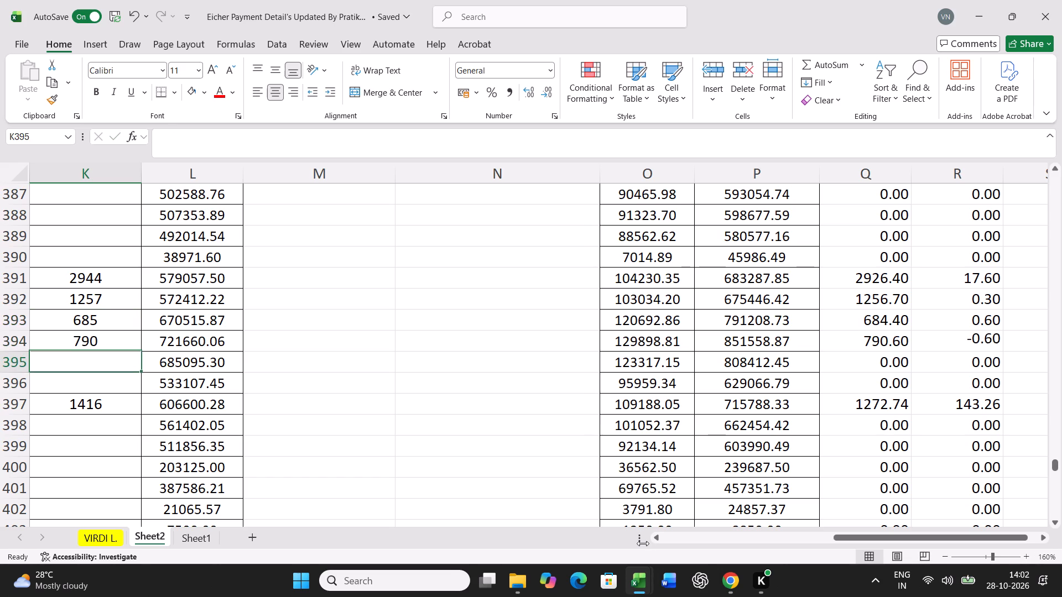
{"action": "key", "text": "Up"}
{"action": "type", "text": "791"}
{"action": "key", "text": "Return"}
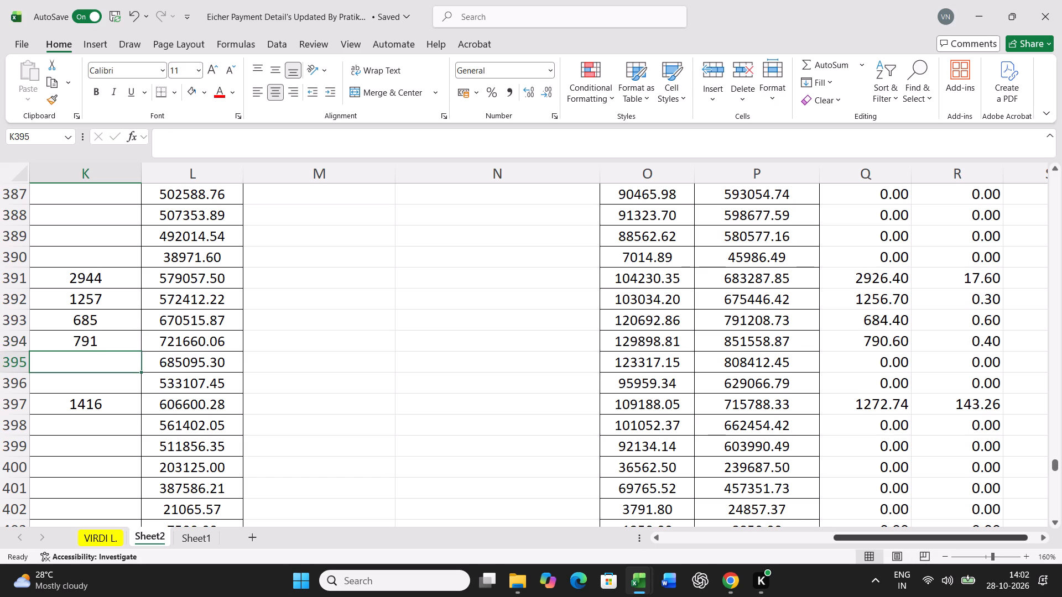
Set K397 to 1273 to match the rounded Q397 difference.
{"action": "left_click", "coordinate": [102, 405]}
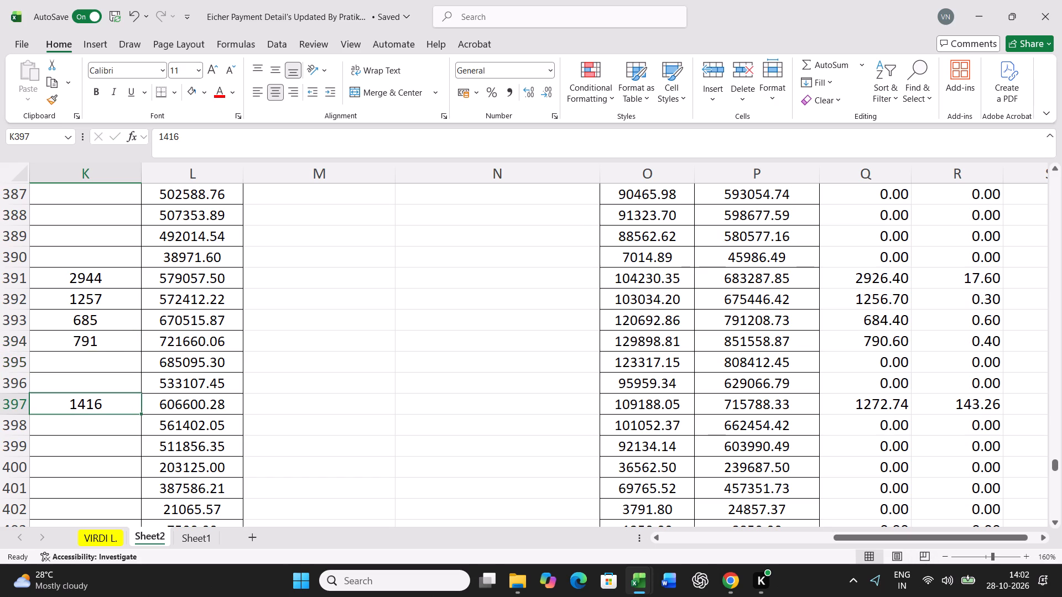
{"action": "type", "text": "1273"}
{"action": "key", "text": "Return"}
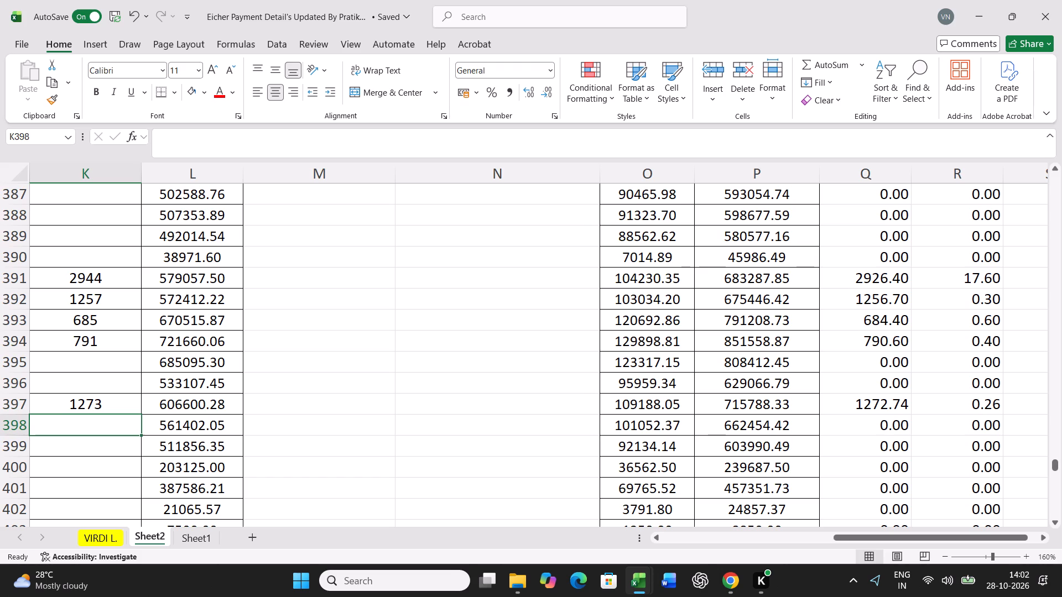
Set the difference entry in K413 to 0.
{"action": "scroll", "coordinate": [854, 478], "scroll_direction": "down", "scroll_amount": 5}
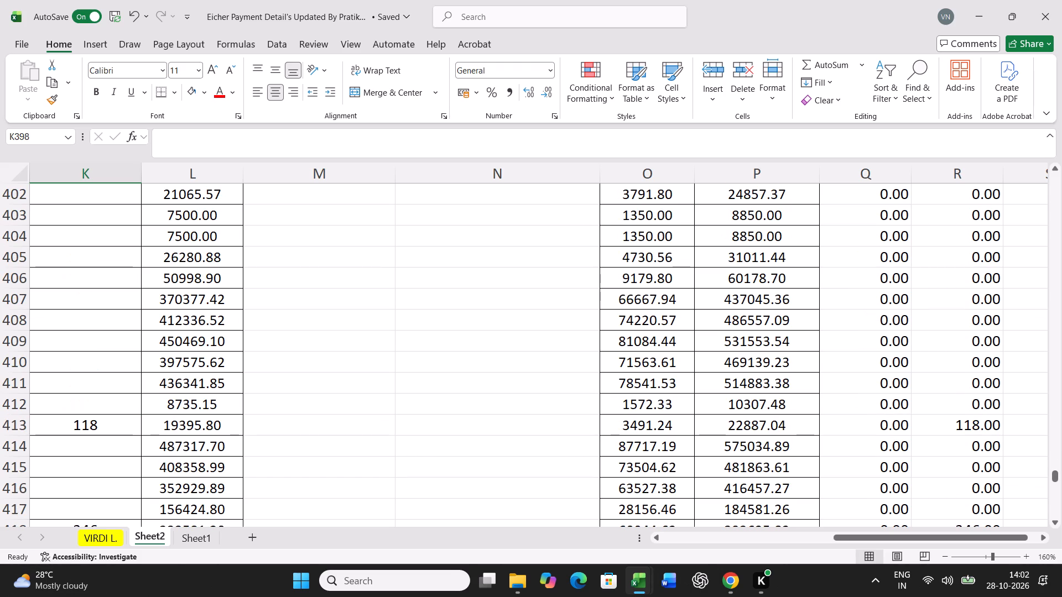
{"action": "left_click", "coordinate": [102, 428]}
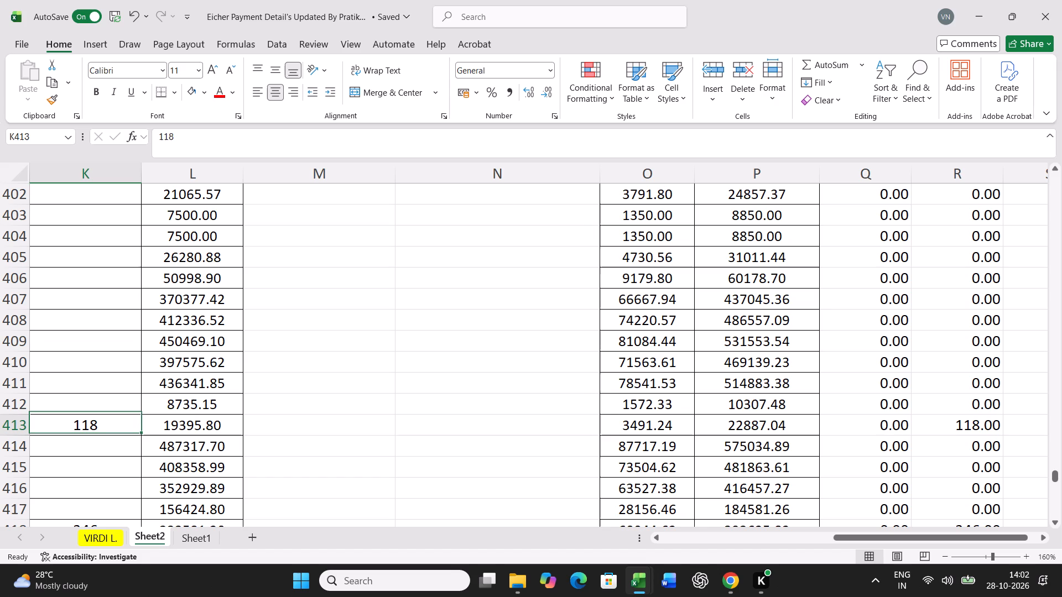
{"action": "key", "text": "0"}
{"action": "key", "text": "Return"}
{"action": "key", "text": "Up"}
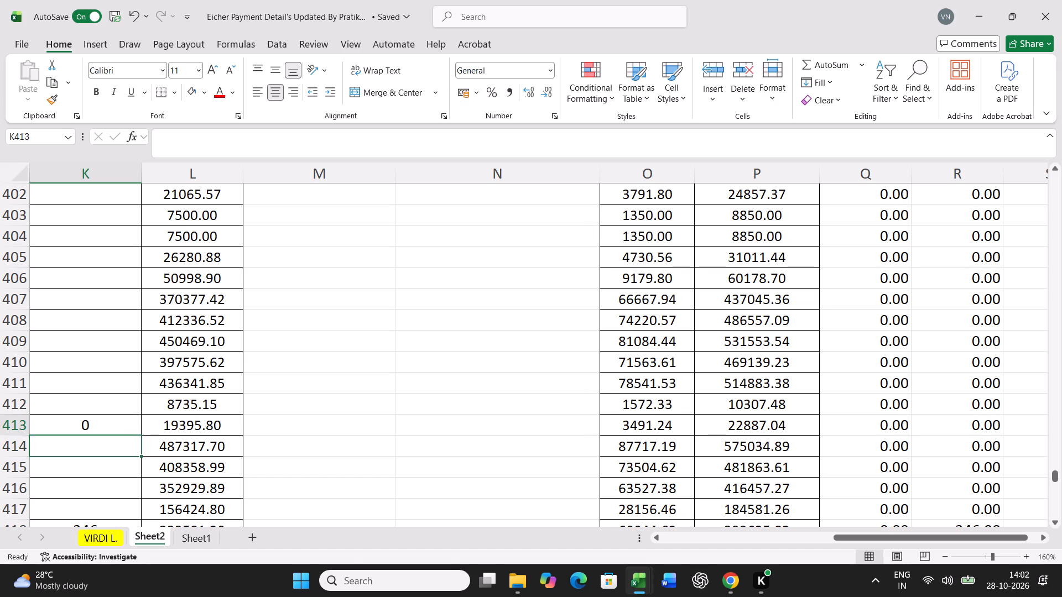
Compare the row 418 bill amounts in columns J and P with the difference entered in K418.
{"action": "scroll", "coordinate": [513, 464], "scroll_direction": "down", "scroll_amount": 5}
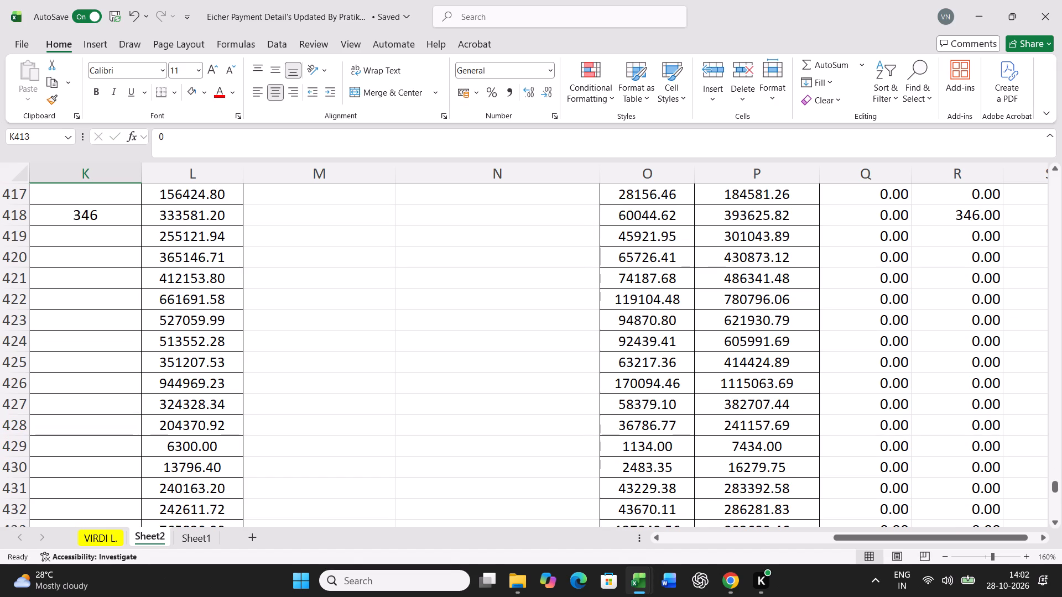
{"action": "scroll", "coordinate": [513, 464], "scroll_direction": "up", "scroll_amount": 1}
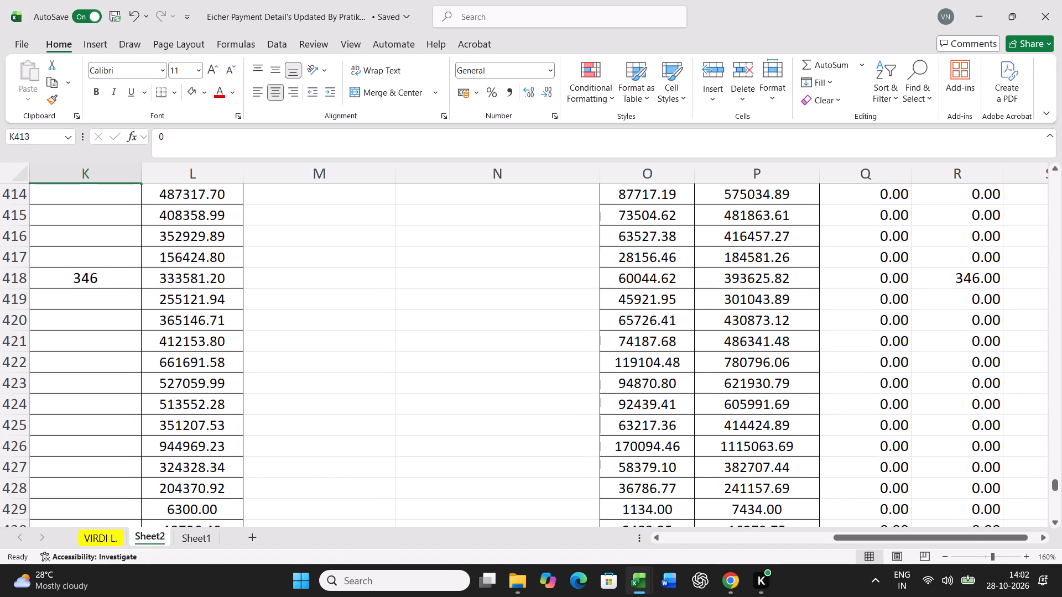
{"action": "left_click", "coordinate": [116, 283]}
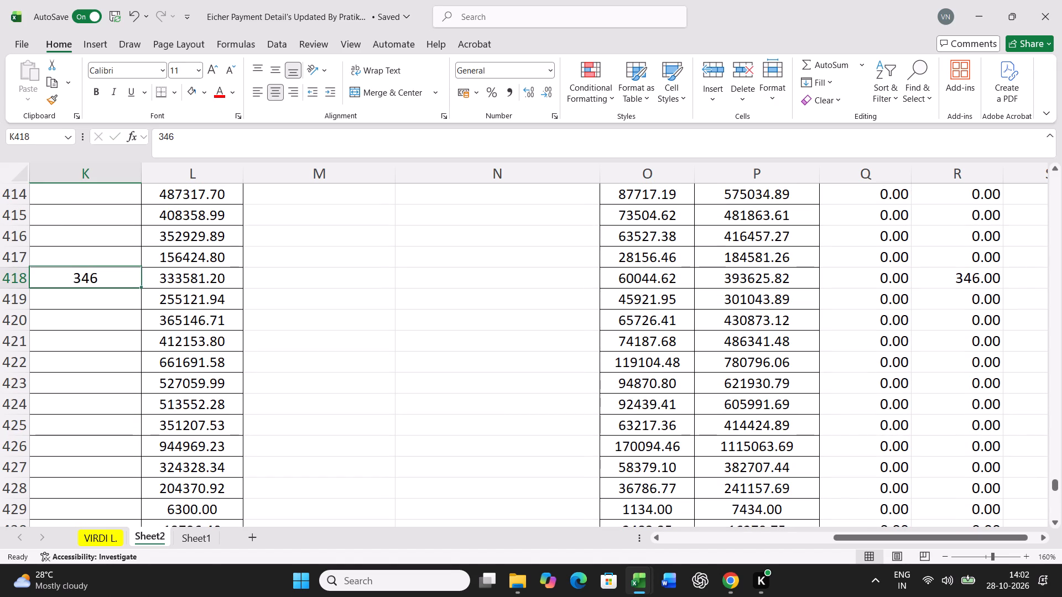
{"action": "key", "text": "Right"}
{"action": "key", "text": "Right"}
{"action": "key", "text": "Right"}
{"action": "key", "text": "Right"}
{"action": "key", "text": "Right"}
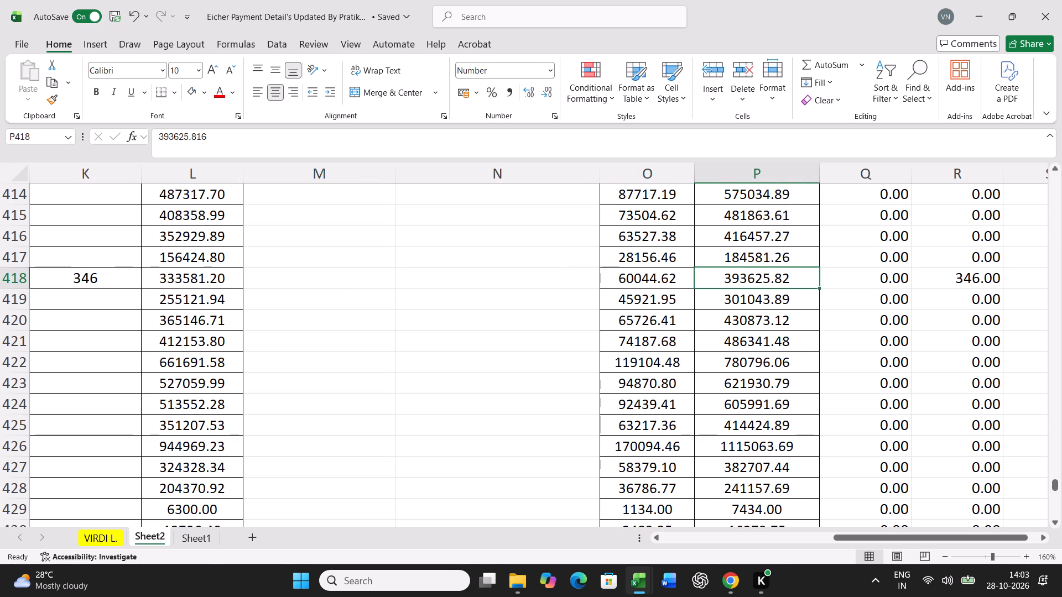
{"action": "key", "text": "Left"}
{"action": "key", "text": "Left"}
{"action": "key", "text": "Left"}
{"action": "key", "text": "Left"}
{"action": "key", "text": "Left"}
{"action": "key", "text": "Left"}
{"action": "key", "text": "Left"}
{"action": "key", "text": "Left"}
{"action": "key", "text": "Right"}
{"action": "key", "text": "Right"}
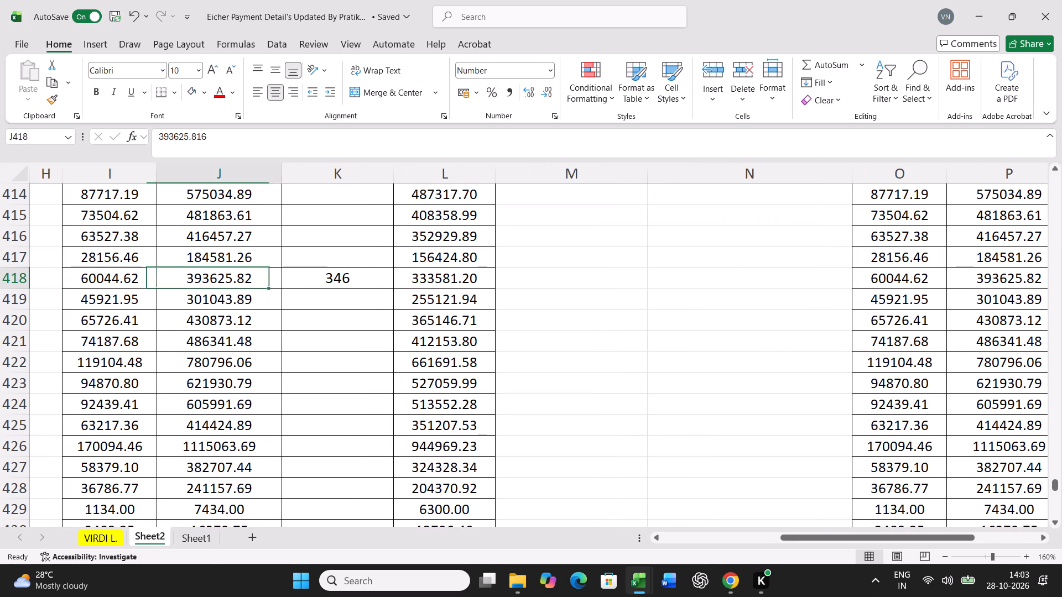
{"action": "key", "text": "Right"}
{"action": "key", "text": "Right"}
{"action": "key", "text": "Right"}
{"action": "key", "text": "Right"}
{"action": "key", "text": "Right"}
{"action": "key", "text": "Right"}
{"action": "key", "text": "Right"}
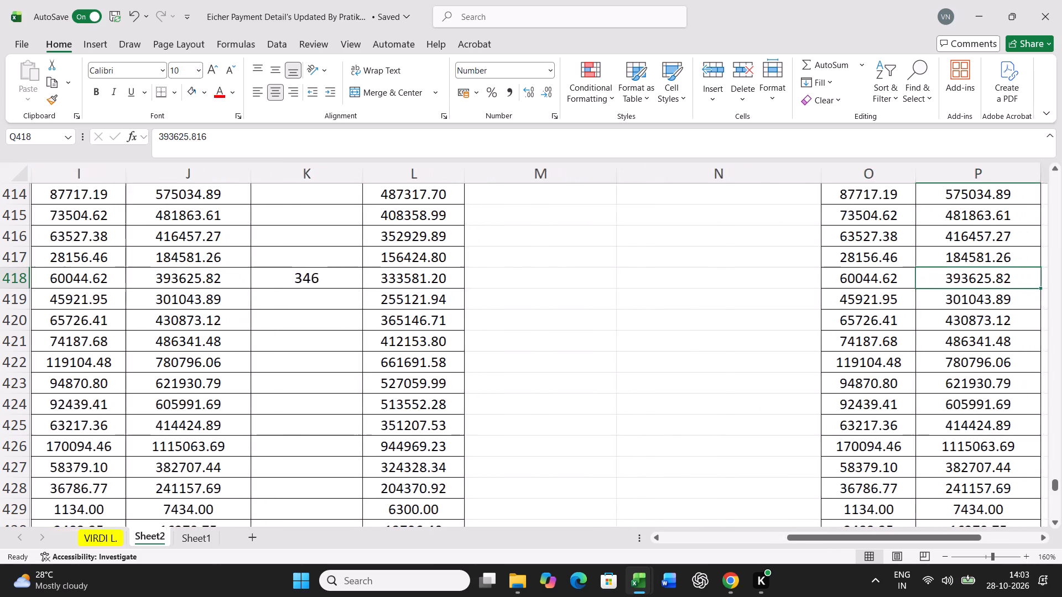
{"action": "key", "text": "Left"}
{"action": "key", "text": "Left"}
{"action": "key", "text": "Left"}
{"action": "key", "text": "Left"}
{"action": "key", "text": "Left"}
{"action": "key", "text": "Left"}
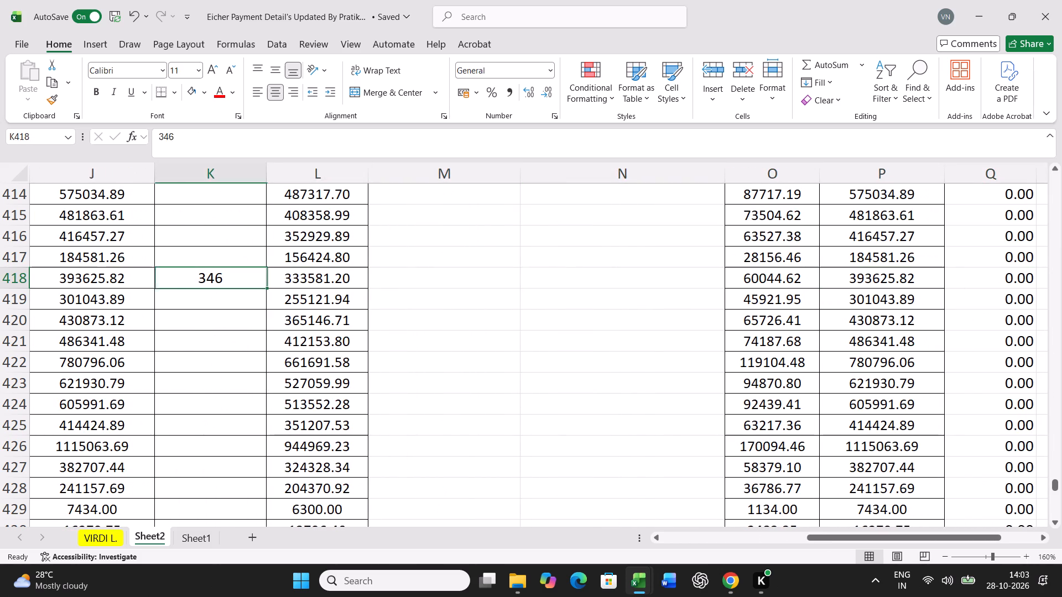
{"action": "key", "text": "Left"}
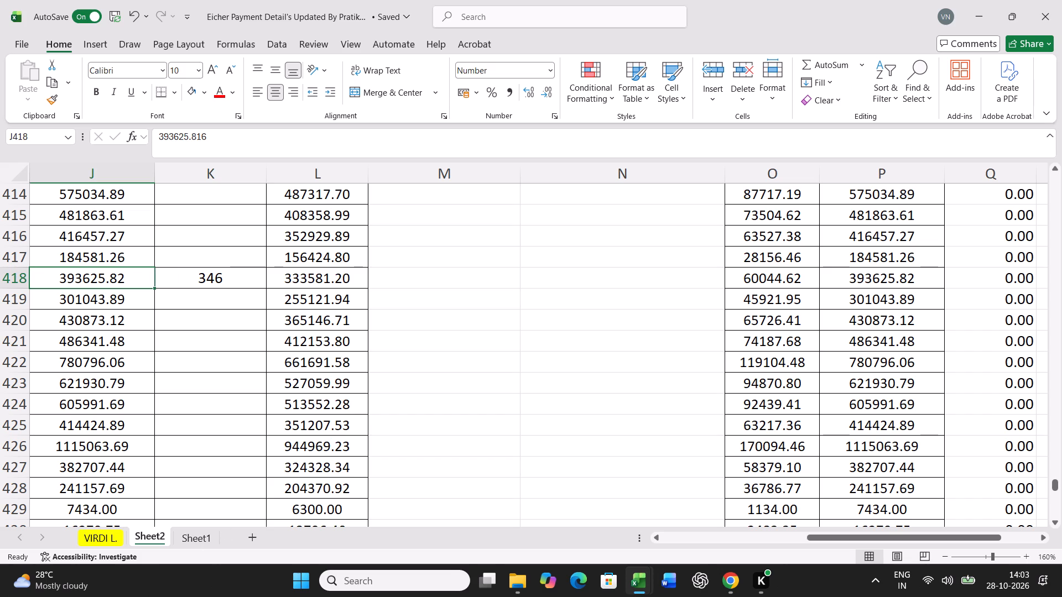
Clear the difference entry in K418 and check the row's Q and R formula results.
{"action": "key", "text": "Right"}
{"action": "key", "text": "Delete"}
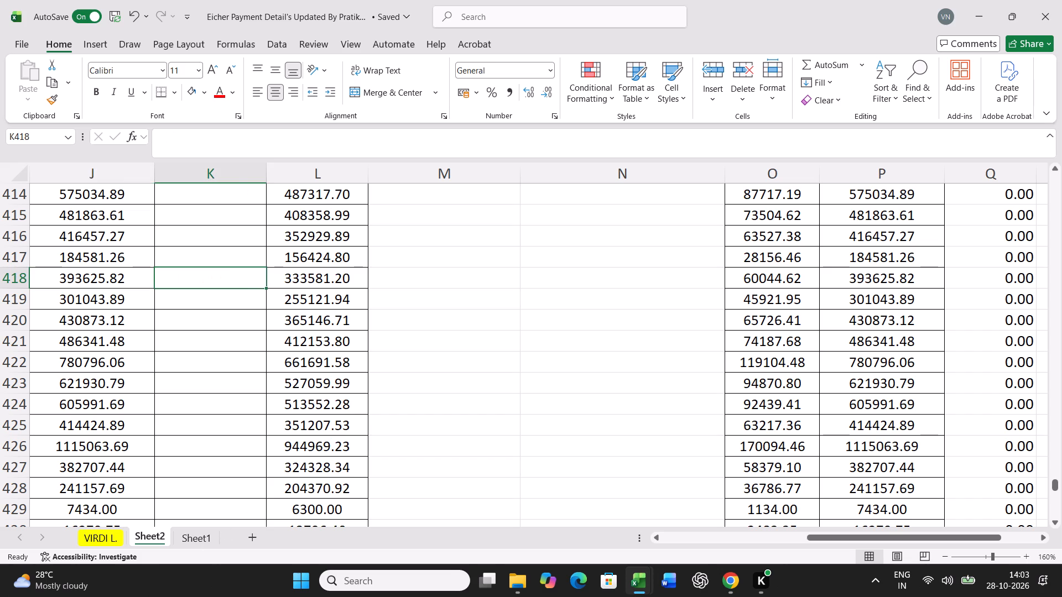
{"action": "key", "text": "Right"}
{"action": "key", "text": "Right"}
{"action": "key", "text": "Right"}
{"action": "key", "text": "Right"}
{"action": "key", "text": "Right"}
{"action": "key", "text": "Right"}
{"action": "key", "text": "Right"}
{"action": "key", "text": "Right"}
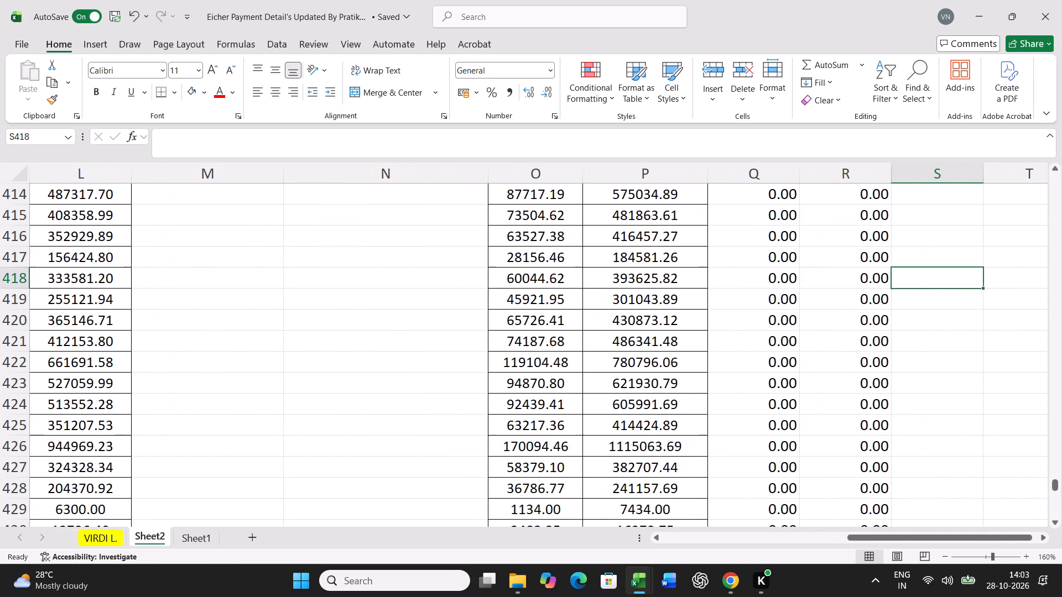
{"action": "key", "text": "Left"}
{"action": "key", "text": "Left"}
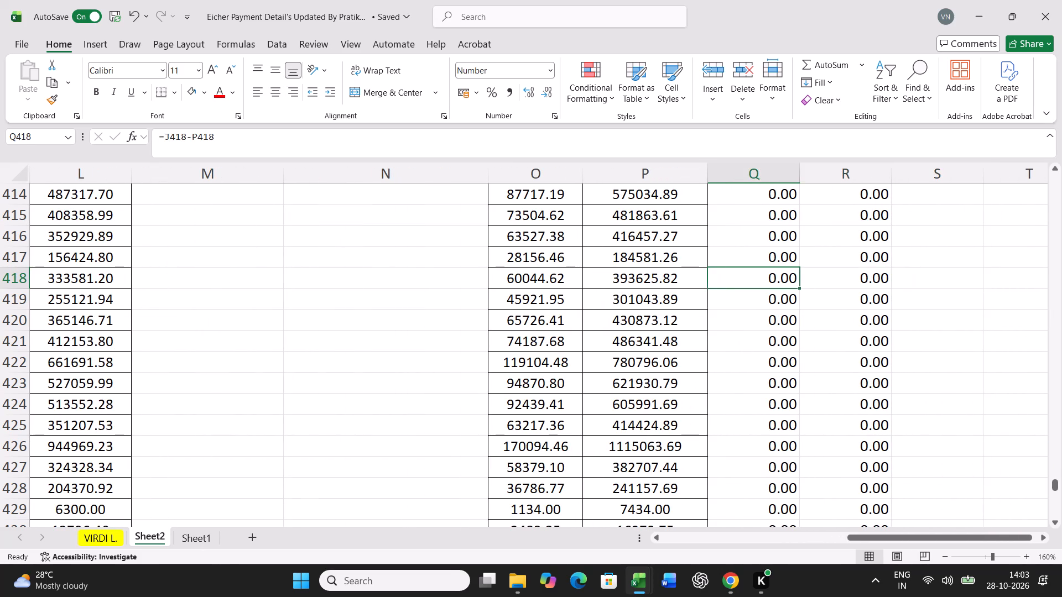
Recheck the Q and R difference results upward from row 418 and compare them with the column K entries.
{"action": "scroll", "coordinate": [386, 425], "scroll_direction": "down", "scroll_amount": 15}
{"action": "scroll", "coordinate": [551, 400], "scroll_direction": "up", "scroll_amount": 15}
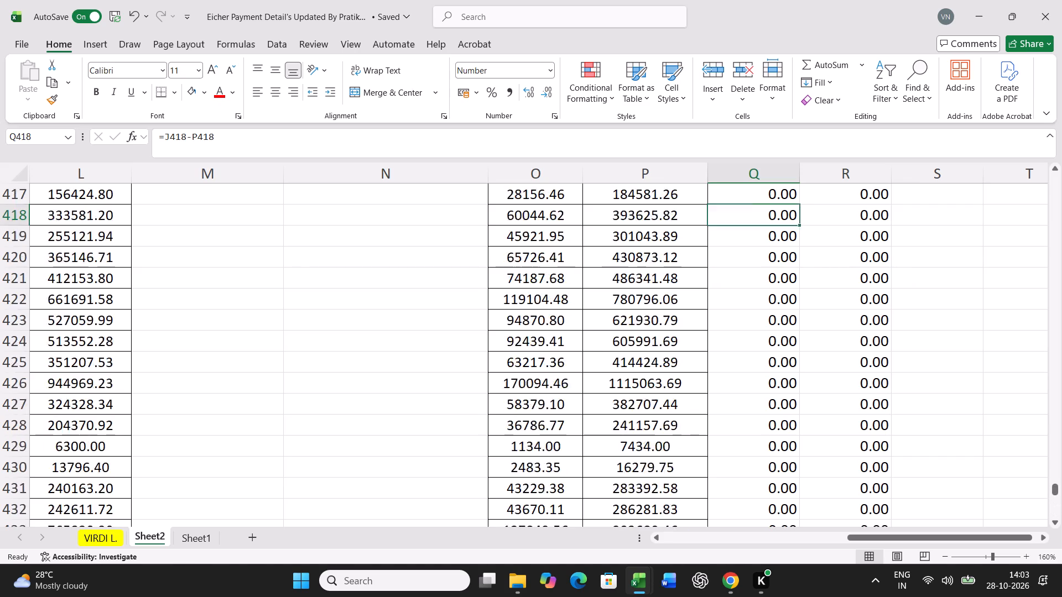
{"action": "scroll", "coordinate": [551, 400], "scroll_direction": "up", "scroll_amount": 14}
{"action": "scroll", "coordinate": [551, 400], "scroll_direction": "up", "scroll_amount": 20}
{"action": "scroll", "coordinate": [551, 400], "scroll_direction": "up", "scroll_amount": 1}
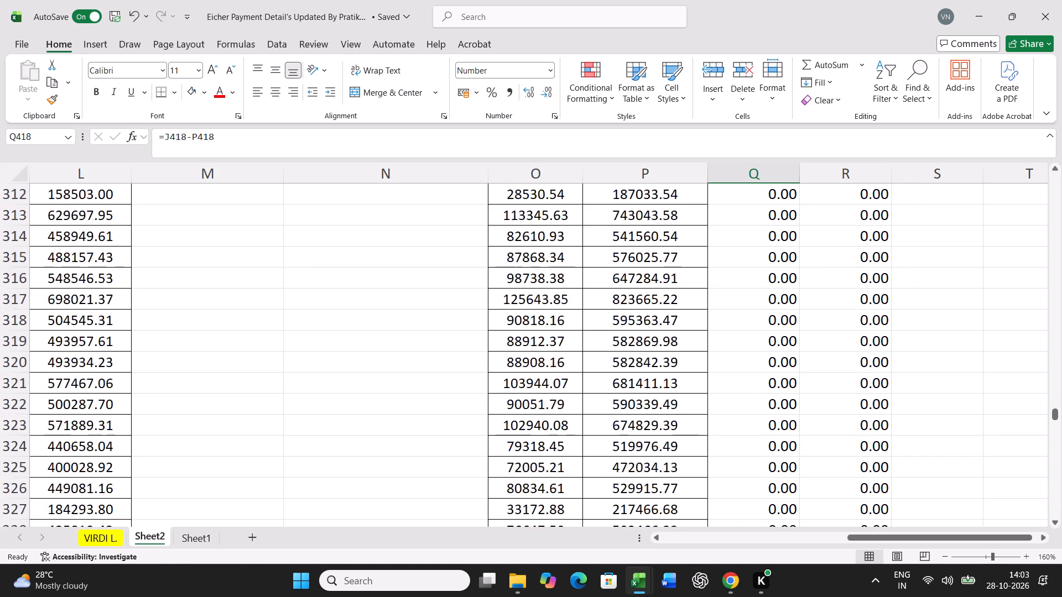
{"action": "scroll", "coordinate": [551, 400], "scroll_direction": "up", "scroll_amount": 20}
{"action": "scroll", "coordinate": [551, 400], "scroll_direction": "up", "scroll_amount": 20}
{"action": "scroll", "coordinate": [551, 400], "scroll_direction": "up", "scroll_amount": 1}
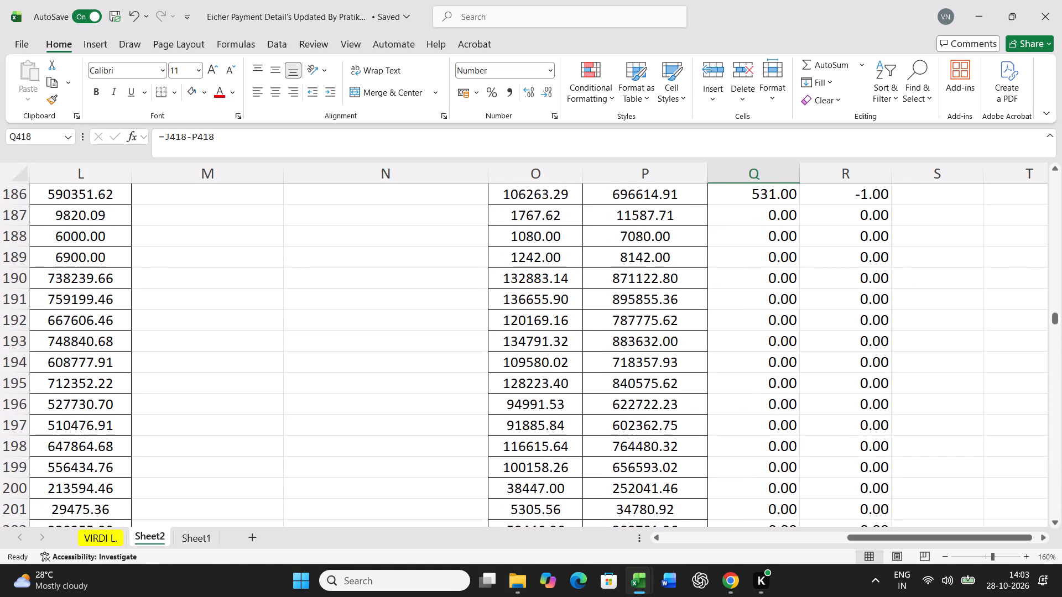
{"action": "scroll", "coordinate": [551, 400], "scroll_direction": "up", "scroll_amount": 12}
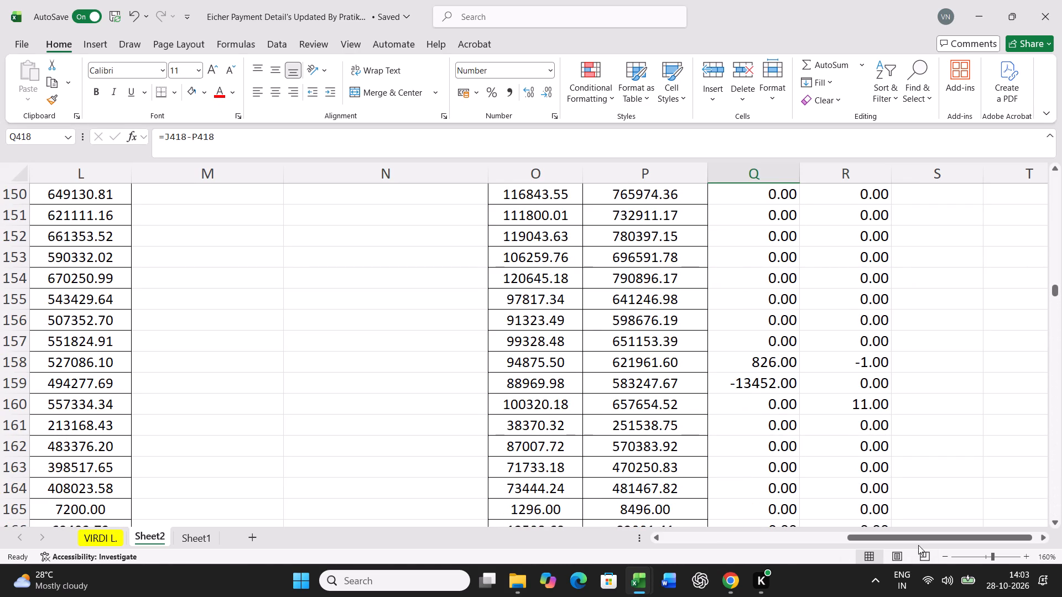
{"action": "left_click_drag", "start_coordinate": [909, 544], "coordinate": [843, 549]}
{"action": "left_click_drag", "start_coordinate": [867, 540], "coordinate": [804, 539]}
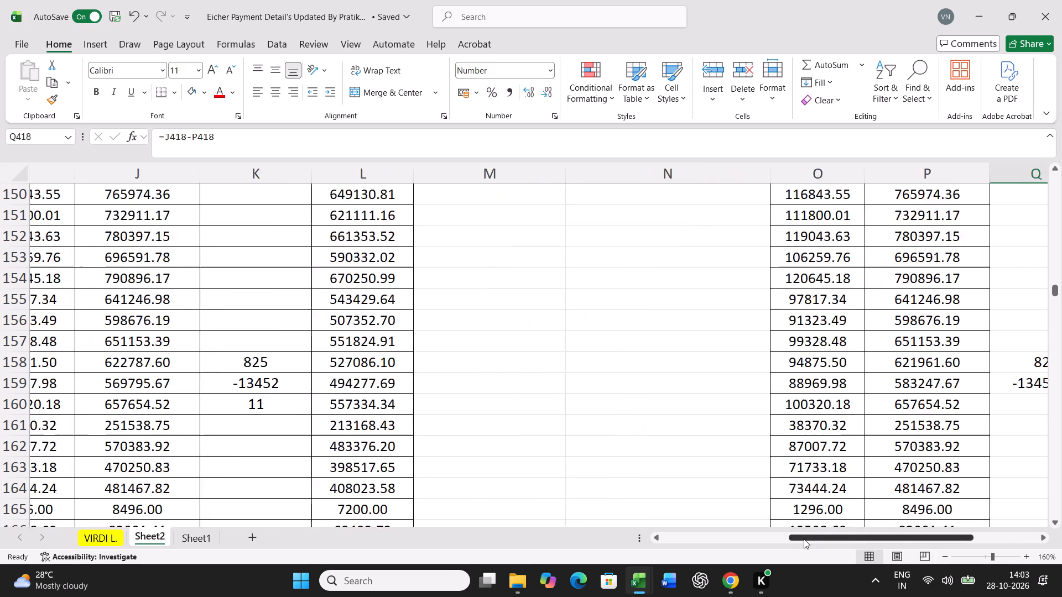
{"action": "left_click_drag", "start_coordinate": [804, 539], "coordinate": [800, 539]}
{"action": "scroll", "coordinate": [471, 425], "scroll_direction": "up", "scroll_amount": 10}
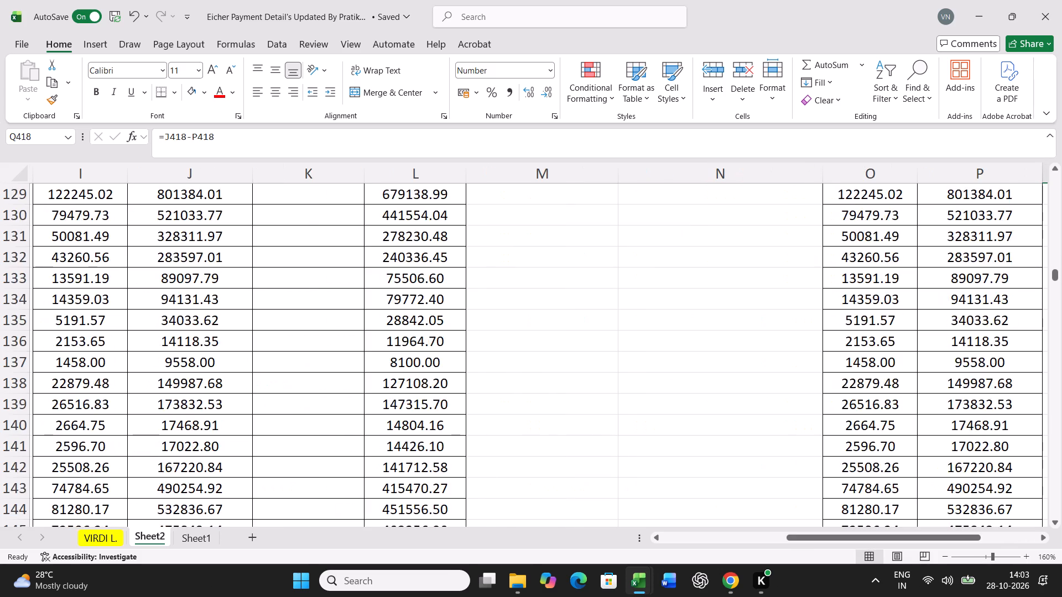
{"action": "scroll", "coordinate": [471, 425], "scroll_direction": "up", "scroll_amount": 20}
{"action": "scroll", "coordinate": [471, 425], "scroll_direction": "up", "scroll_amount": 19}
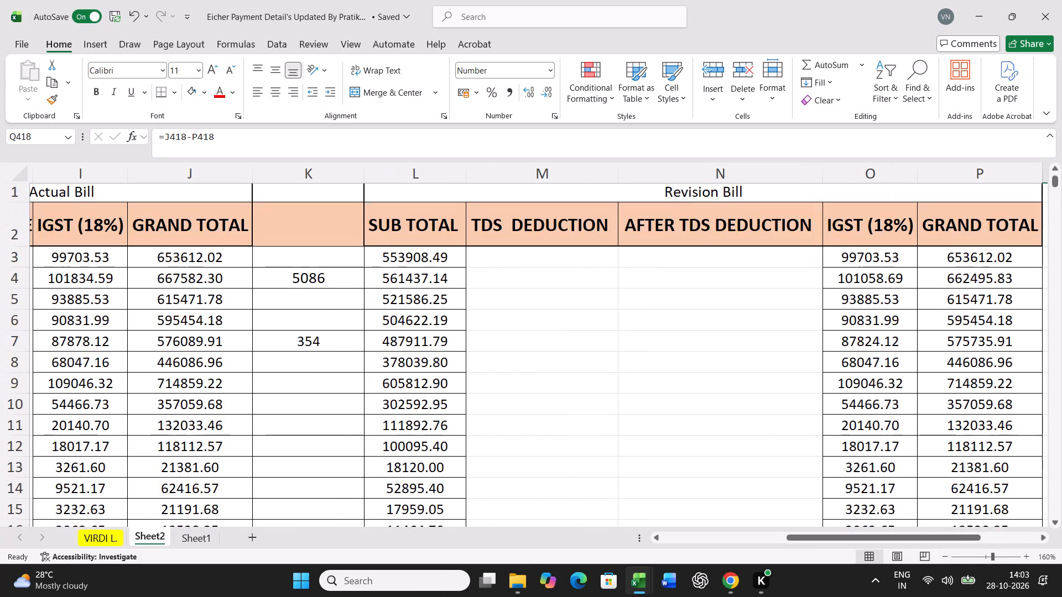
{"action": "scroll", "coordinate": [471, 425], "scroll_direction": "up", "scroll_amount": 11}
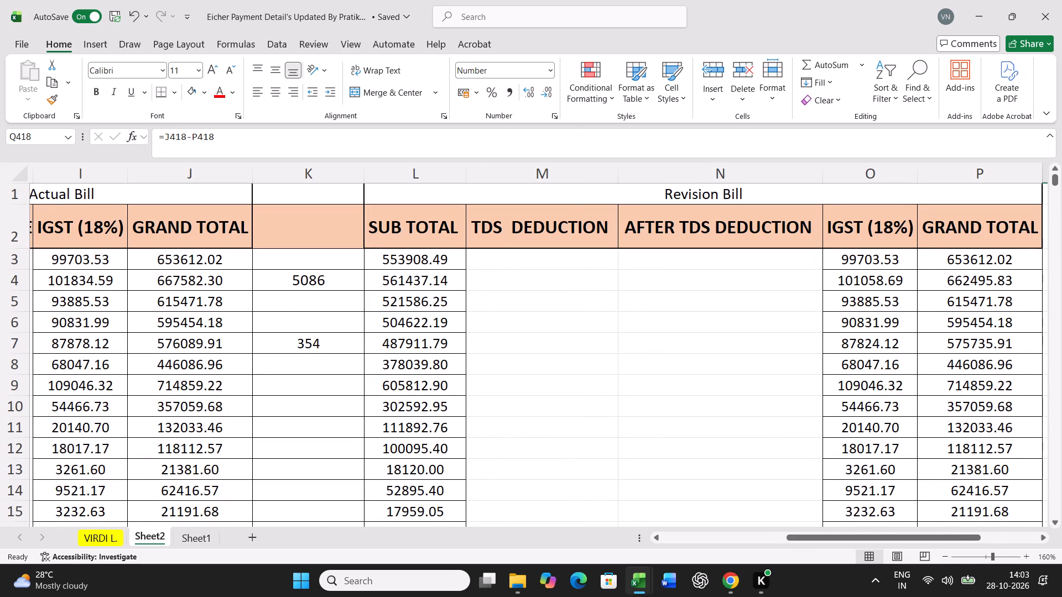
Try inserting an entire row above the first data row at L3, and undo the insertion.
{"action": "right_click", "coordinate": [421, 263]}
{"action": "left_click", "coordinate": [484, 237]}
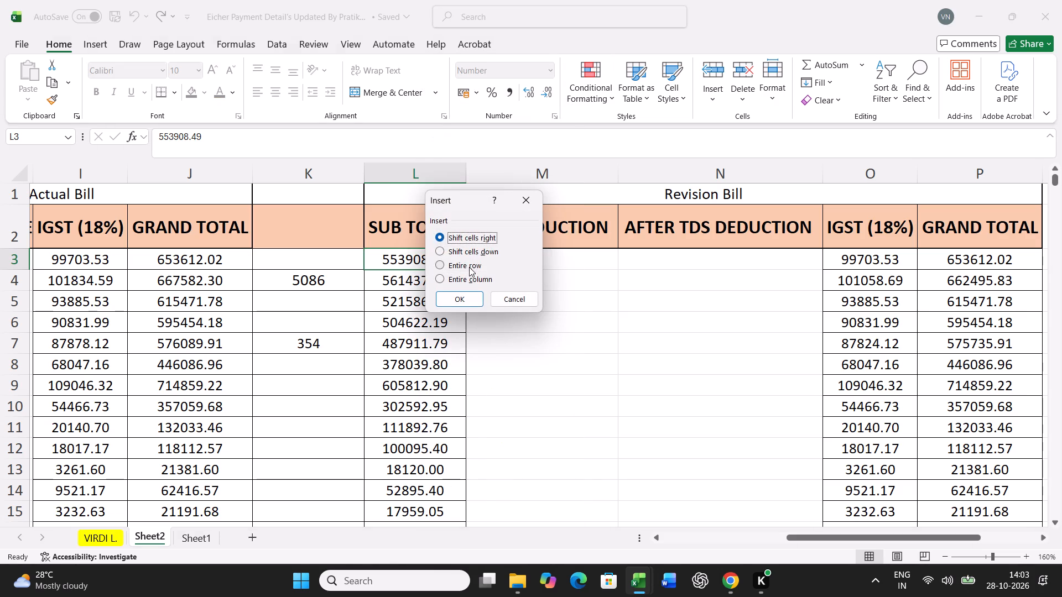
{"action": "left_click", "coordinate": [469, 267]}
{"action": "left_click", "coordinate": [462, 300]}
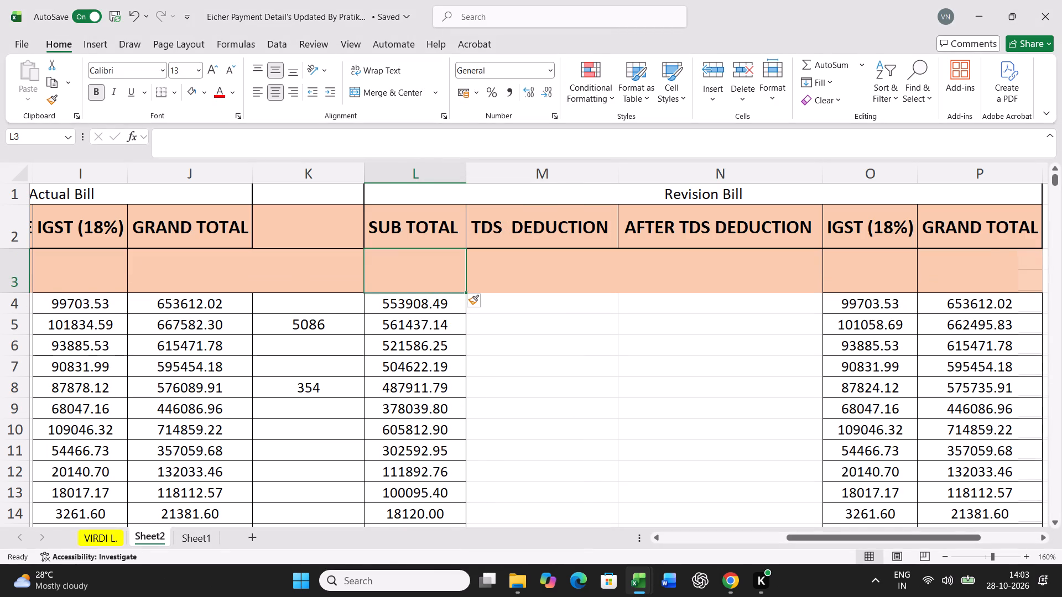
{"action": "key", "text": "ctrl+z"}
Insert an entire blank column before the Revision Bill SUB TOTAL column, between K and L.
{"action": "right_click", "coordinate": [419, 262]}
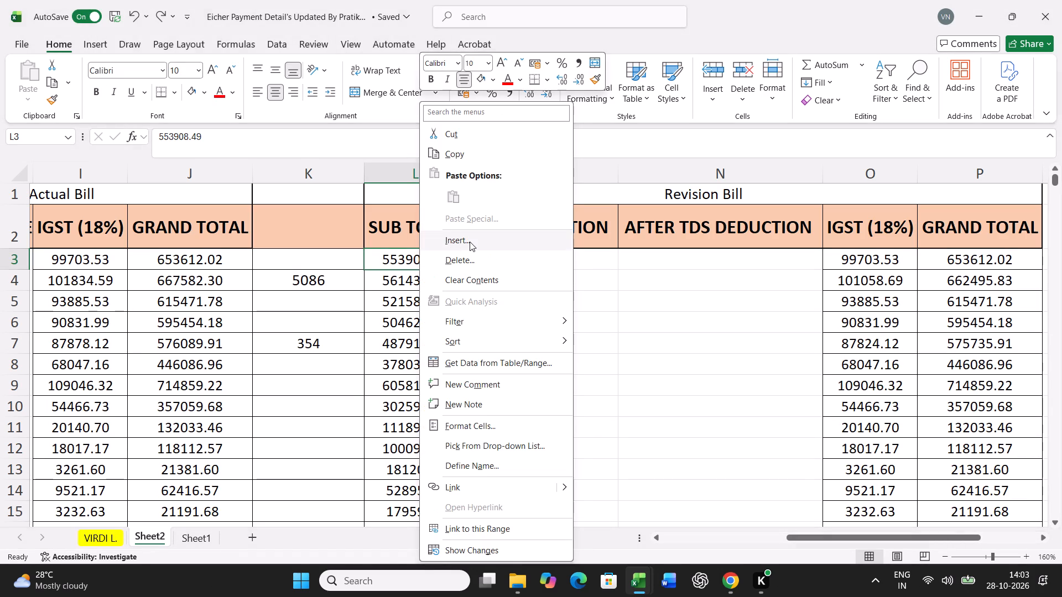
{"action": "left_click", "coordinate": [470, 242]}
{"action": "left_click", "coordinate": [465, 286]}
{"action": "left_click", "coordinate": [459, 304]}
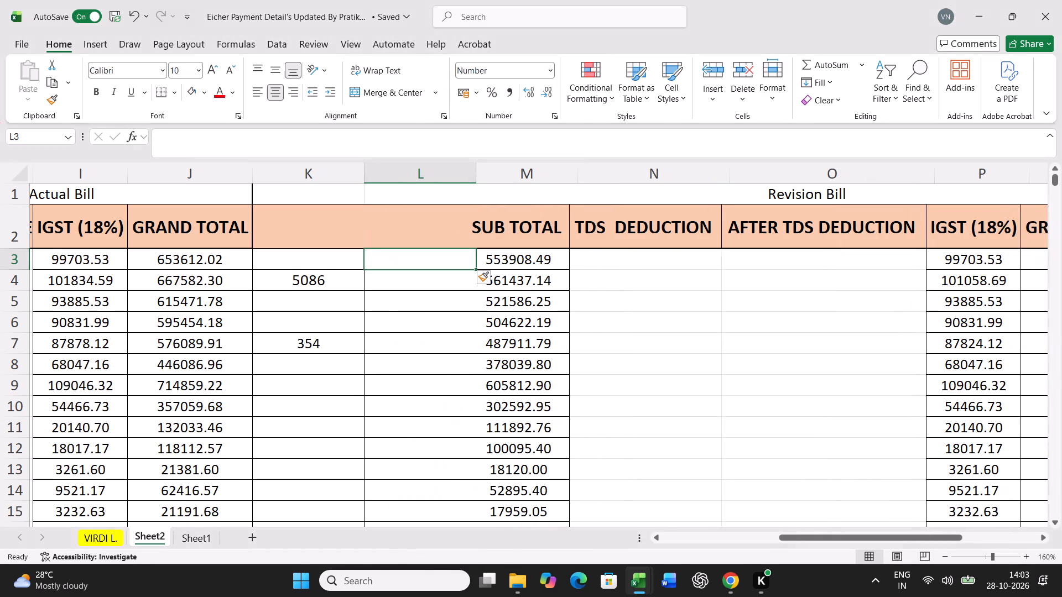
Close the VIRDI-ALL VEHICLE BILL 25-26 and VL2526390 workbooks, leaving the Eicher payment workbook open.
{"action": "left_click", "coordinate": [636, 583]}
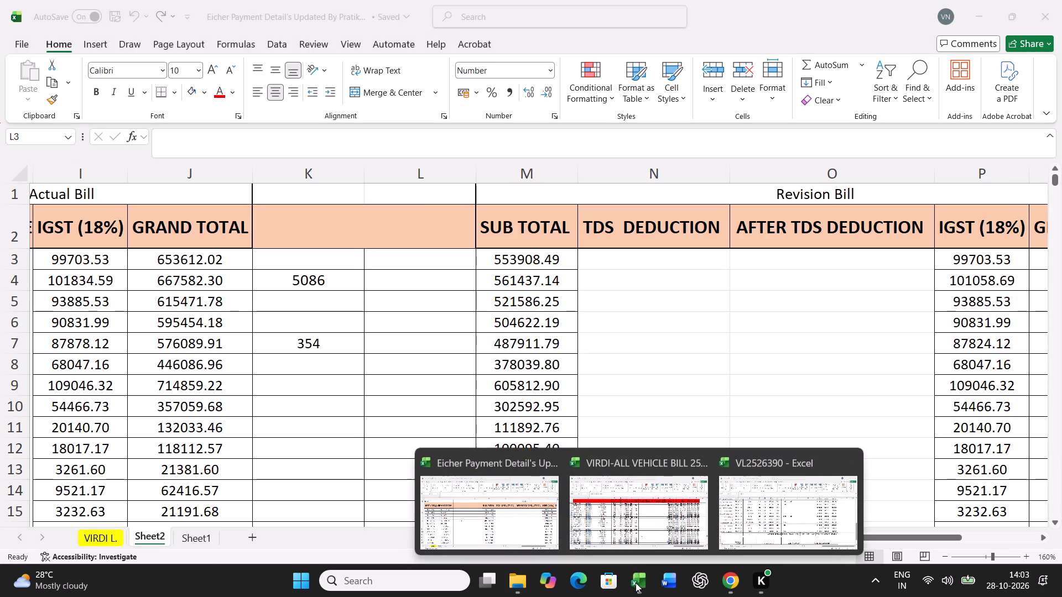
{"action": "left_click", "coordinate": [530, 512]}
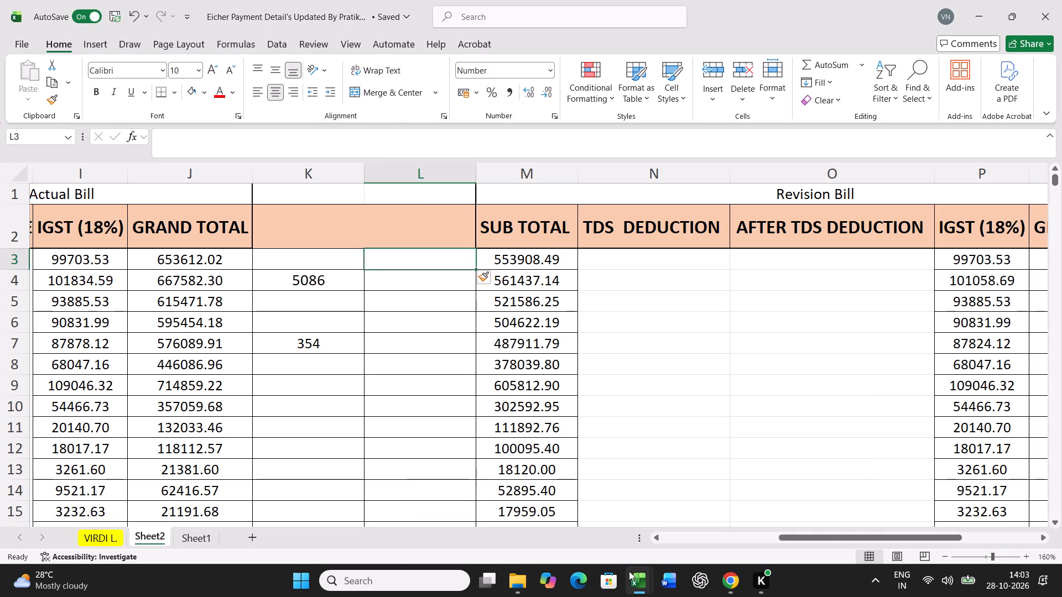
{"action": "left_click", "coordinate": [634, 574]}
{"action": "left_click", "coordinate": [641, 515]}
{"action": "left_click", "coordinate": [1056, 11]}
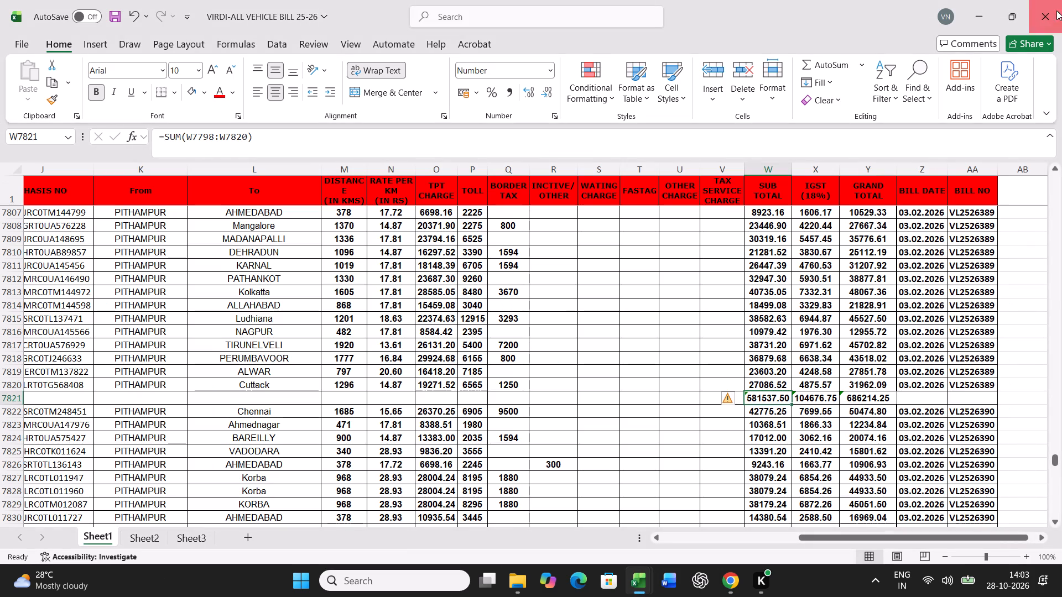
{"action": "left_click", "coordinate": [588, 396]}
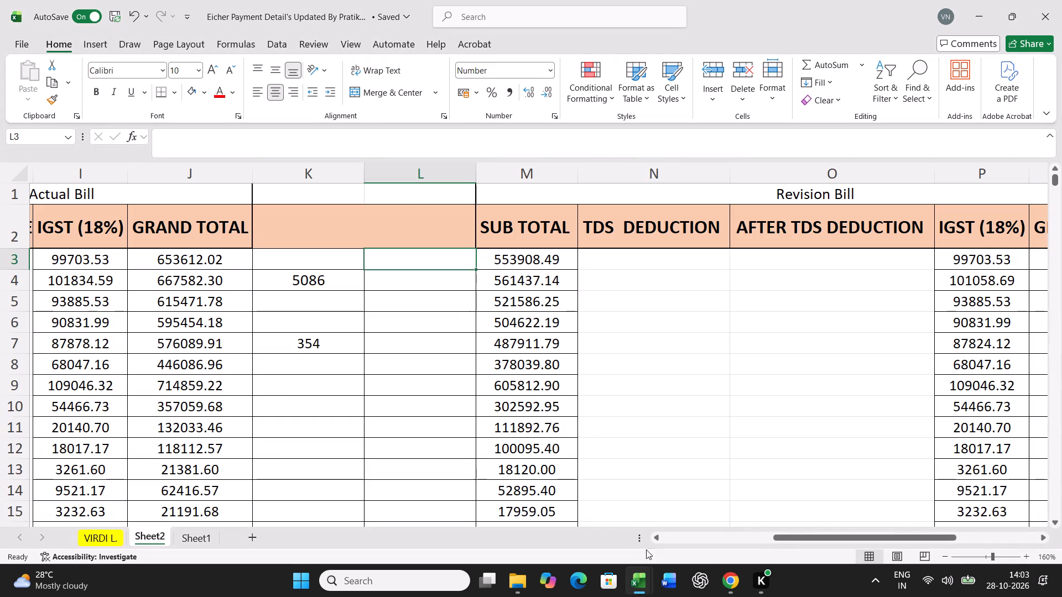
{"action": "left_click", "coordinate": [641, 562]}
{"action": "left_click", "coordinate": [640, 575]}
{"action": "left_click", "coordinate": [723, 505]}
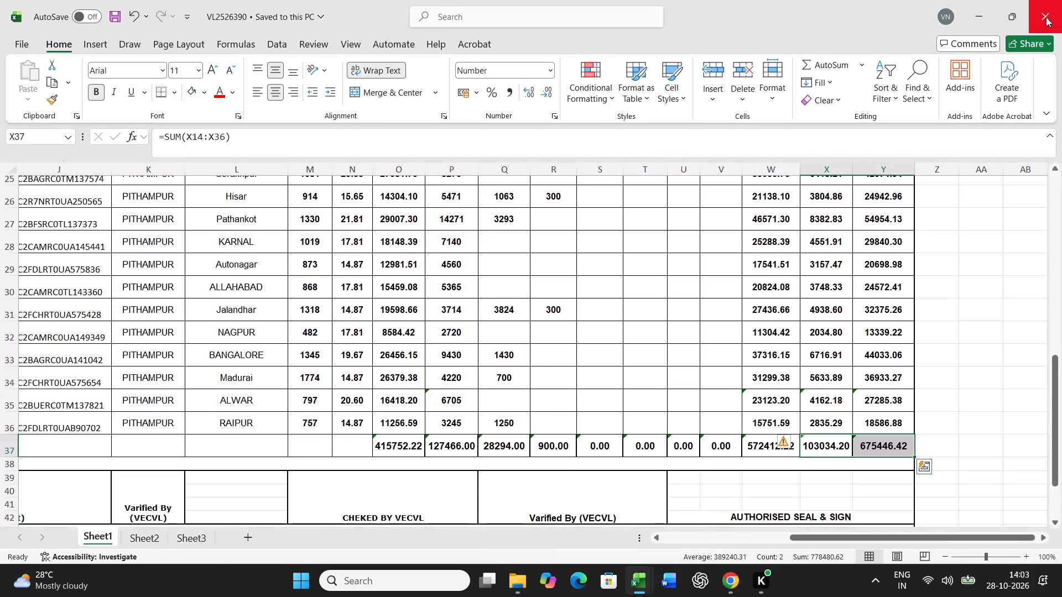
{"action": "left_click", "coordinate": [1046, 17]}
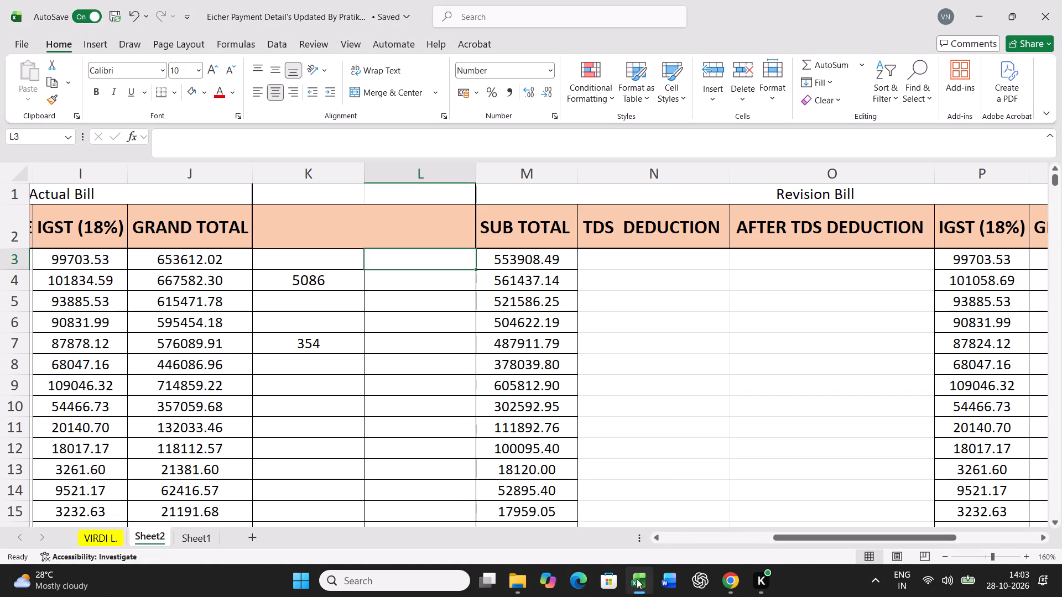
Switch to File Explorer, go back to the YEAR-26-27 folder and open the VIRDI LOGISTICS QUERY workbook.
{"action": "left_click", "coordinate": [529, 576]}
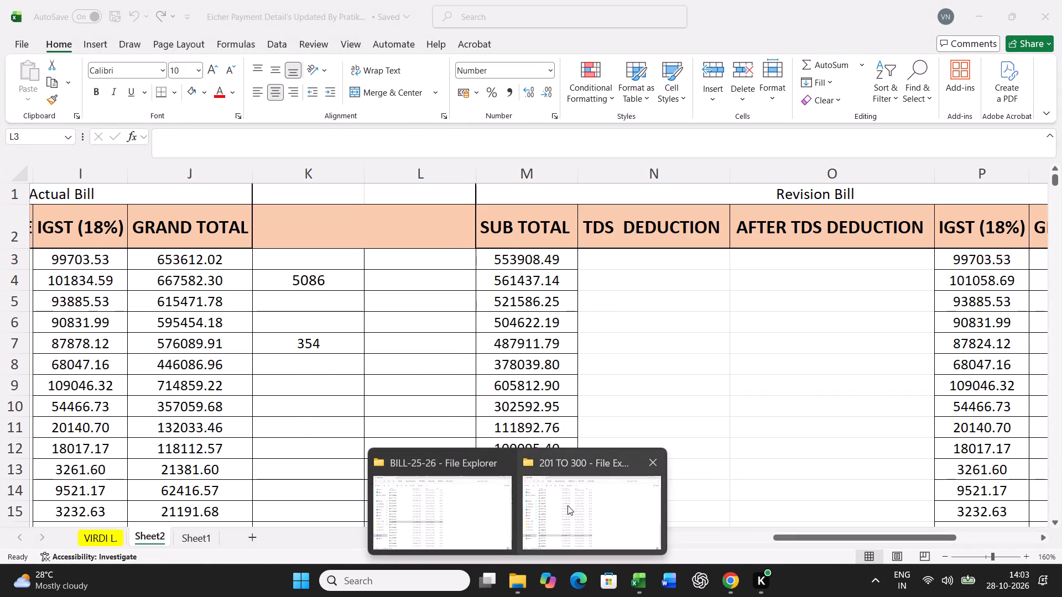
{"action": "left_click", "coordinate": [568, 505]}
{"action": "left_click", "coordinate": [15, 41]}
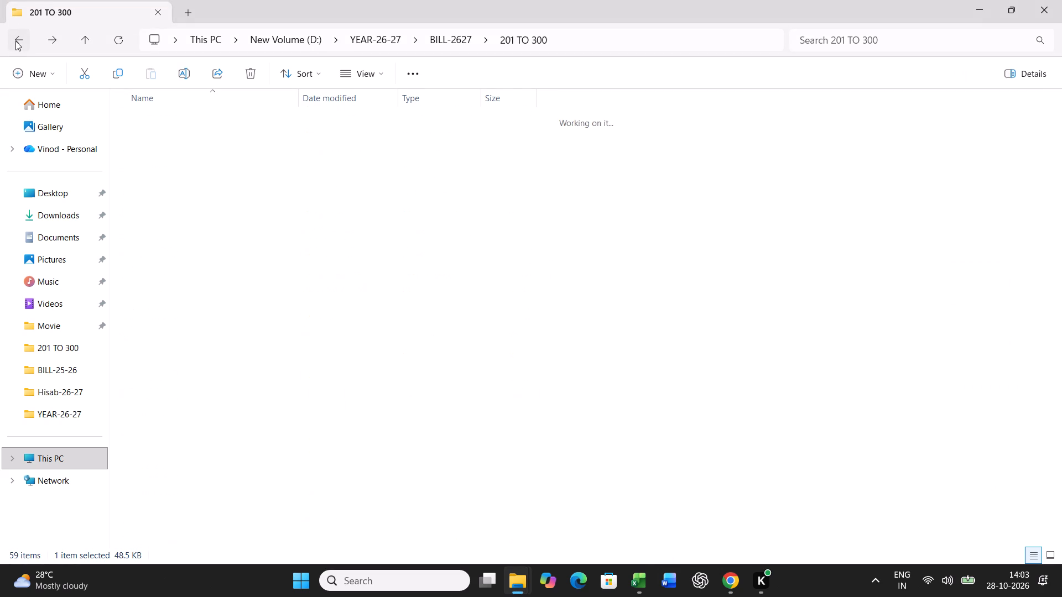
{"action": "left_click", "coordinate": [15, 41]}
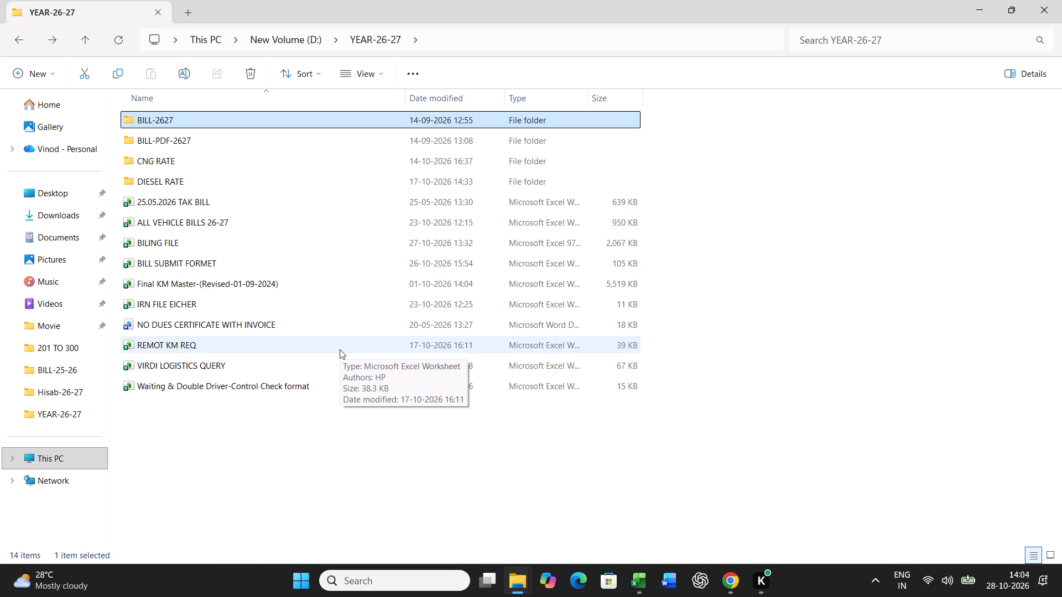
{"action": "left_click", "coordinate": [192, 203]}
{"action": "left_click", "coordinate": [194, 219]}
{"action": "left_click", "coordinate": [197, 203]}
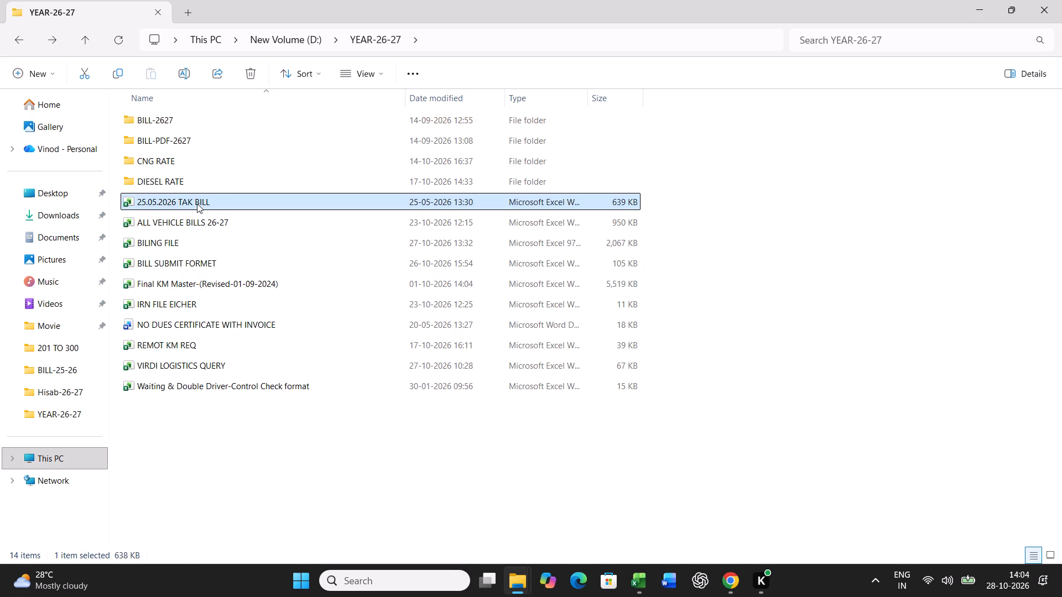
{"action": "left_click", "coordinate": [200, 224]}
{"action": "left_click", "coordinate": [197, 204]}
{"action": "double_click", "coordinate": [179, 372]}
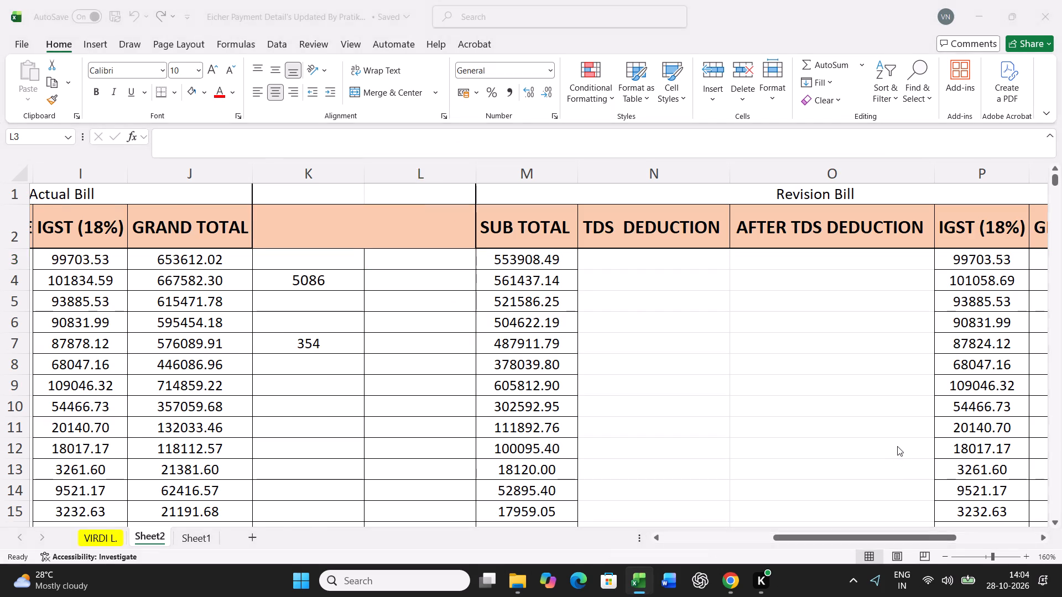
Copy the REMARK cells G2:G463 from the YEAR 25-26 sheet of VIRDI LOGISTICS QUERY.
{"action": "scroll", "coordinate": [621, 449], "scroll_direction": "up", "scroll_amount": 5}
{"action": "scroll", "coordinate": [616, 449], "scroll_direction": "down", "scroll_amount": 3}
{"action": "scroll", "coordinate": [616, 449], "scroll_direction": "up", "scroll_amount": 7}
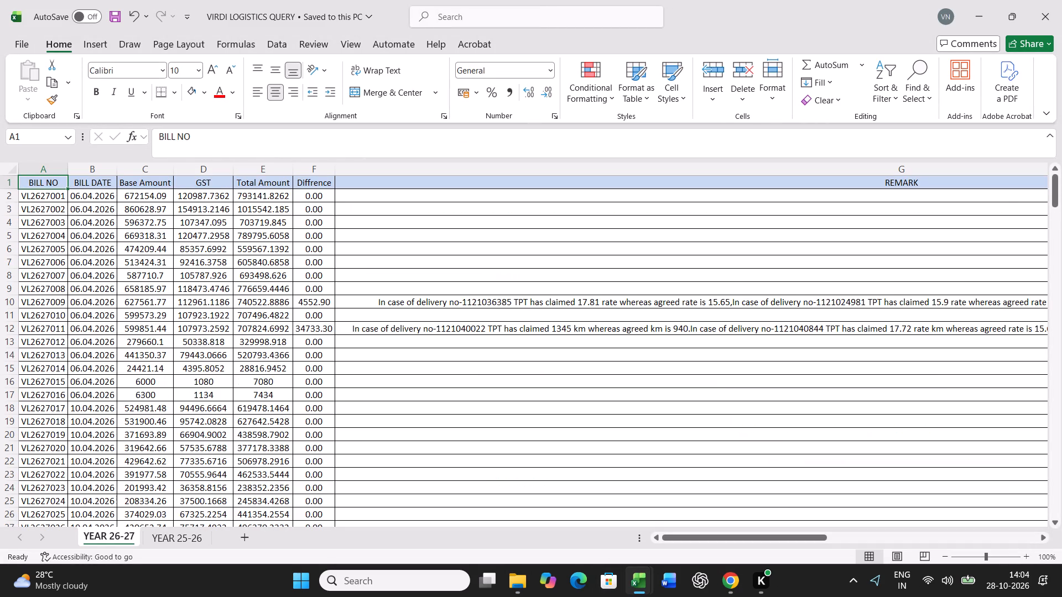
{"action": "scroll", "coordinate": [616, 449], "scroll_direction": "up", "scroll_amount": 4}
{"action": "left_click", "coordinate": [162, 535]}
{"action": "scroll", "coordinate": [601, 370], "scroll_direction": "up", "scroll_amount": 4}
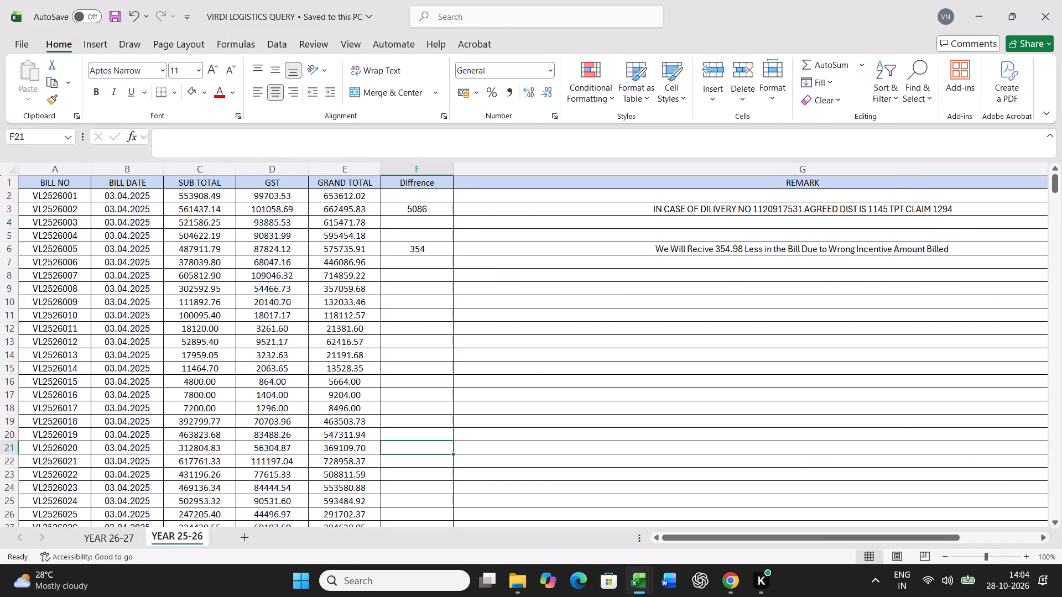
{"action": "left_click_drag", "start_coordinate": [428, 195], "coordinate": [426, 557]}
{"action": "scroll", "coordinate": [617, 376], "scroll_direction": "up", "scroll_amount": 10}
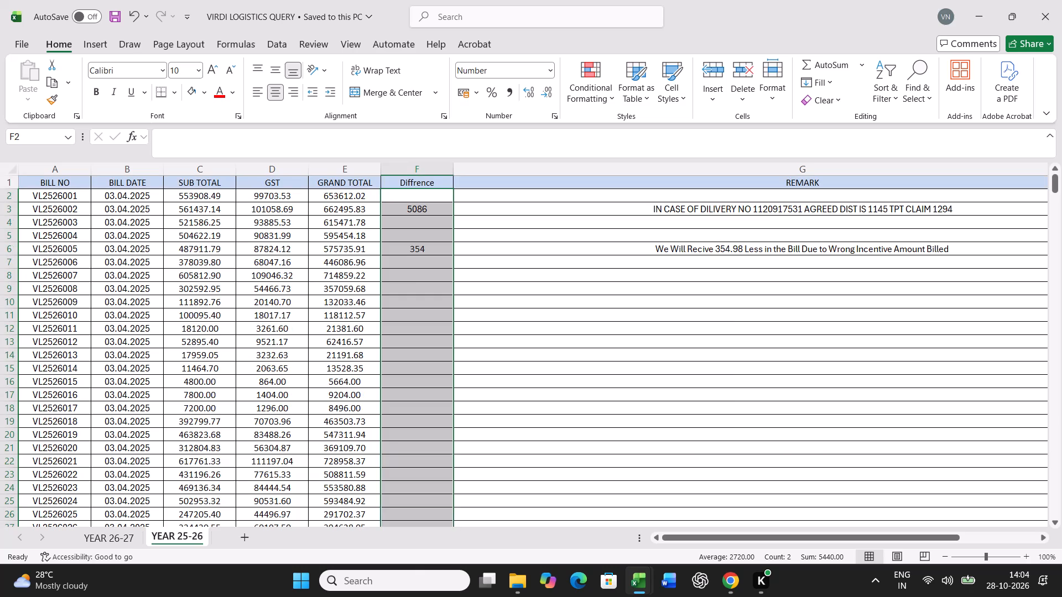
{"action": "left_click_drag", "start_coordinate": [542, 197], "coordinate": [542, 596]}
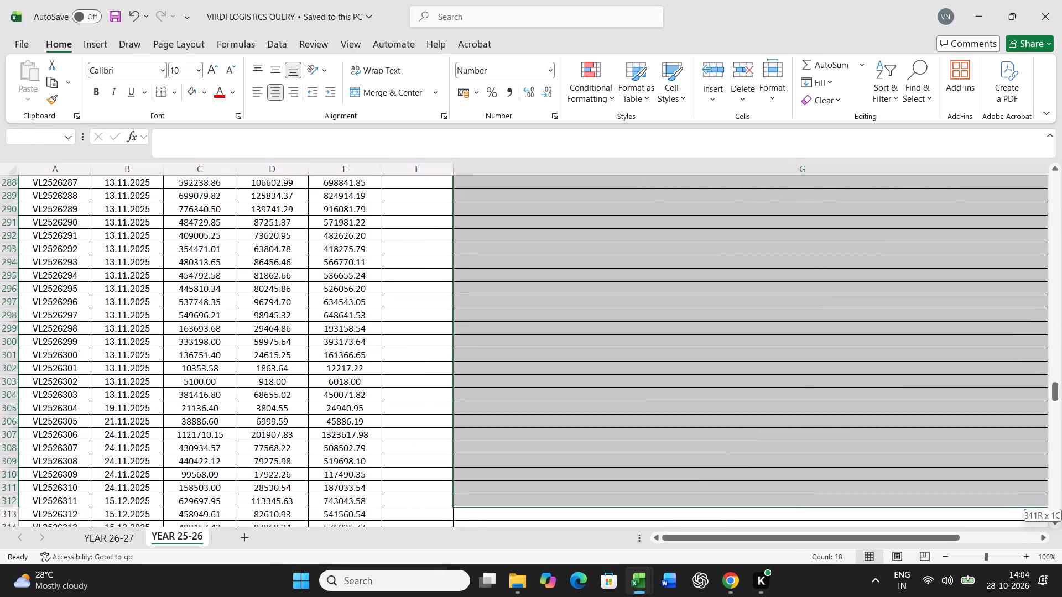
{"action": "left_click_drag", "start_coordinate": [542, 596], "coordinate": [541, 585]}
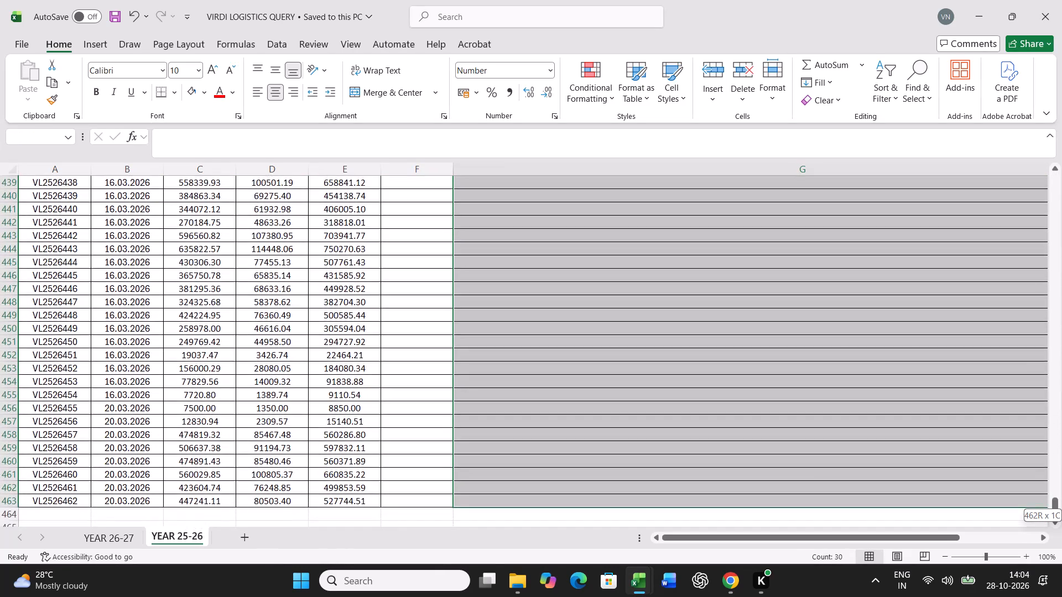
{"action": "left_click_drag", "start_coordinate": [541, 585], "coordinate": [539, 488]}
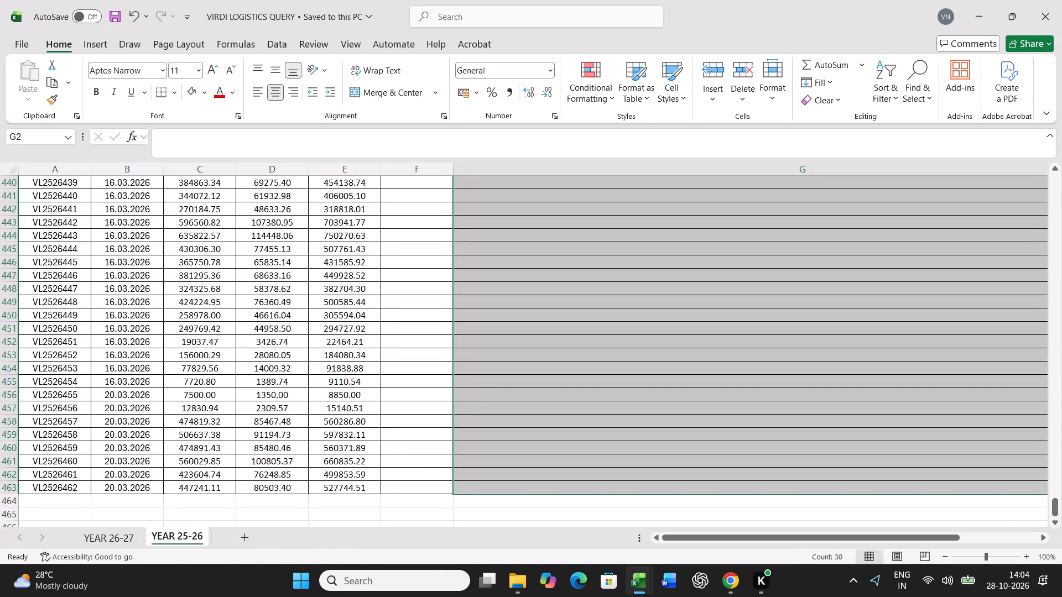
{"action": "key", "text": "ctrl+c"}
Paste the copied remarks into the Eicher payment workbook's Sheet2 from L3 down and autofit column L's width.
{"action": "left_click", "coordinate": [642, 580]}
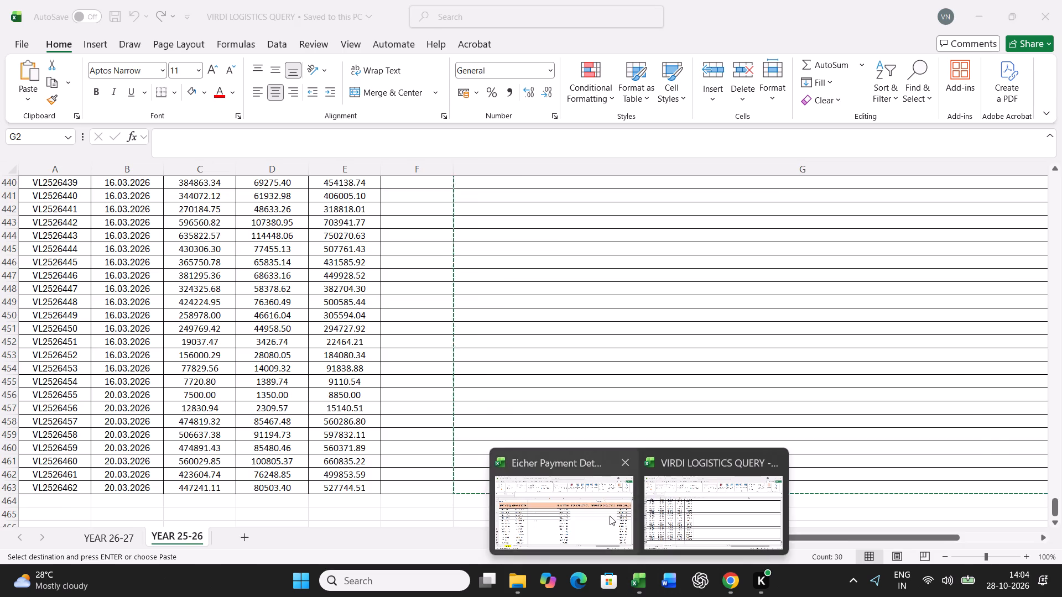
{"action": "left_click", "coordinate": [610, 516]}
{"action": "key", "text": "ctrl+v"}
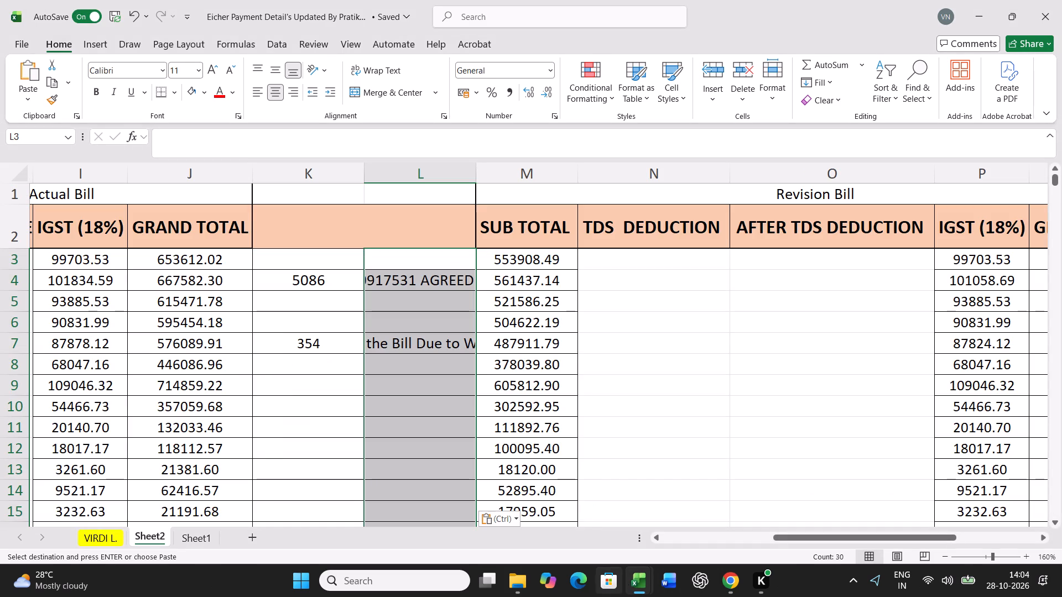
{"action": "double_click", "coordinate": [476, 170]}
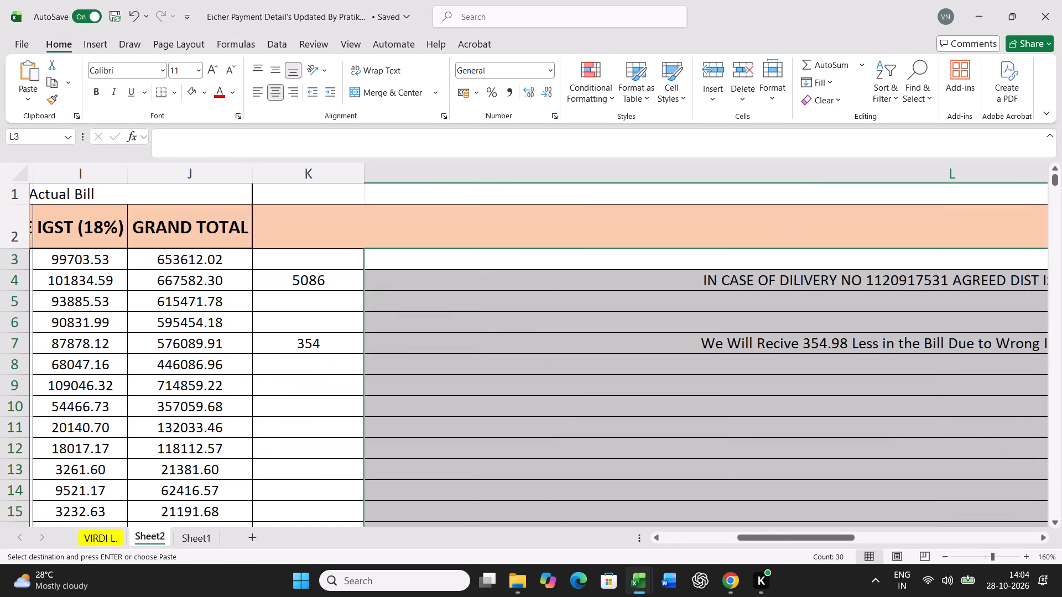
{"action": "left_click", "coordinate": [504, 280]}
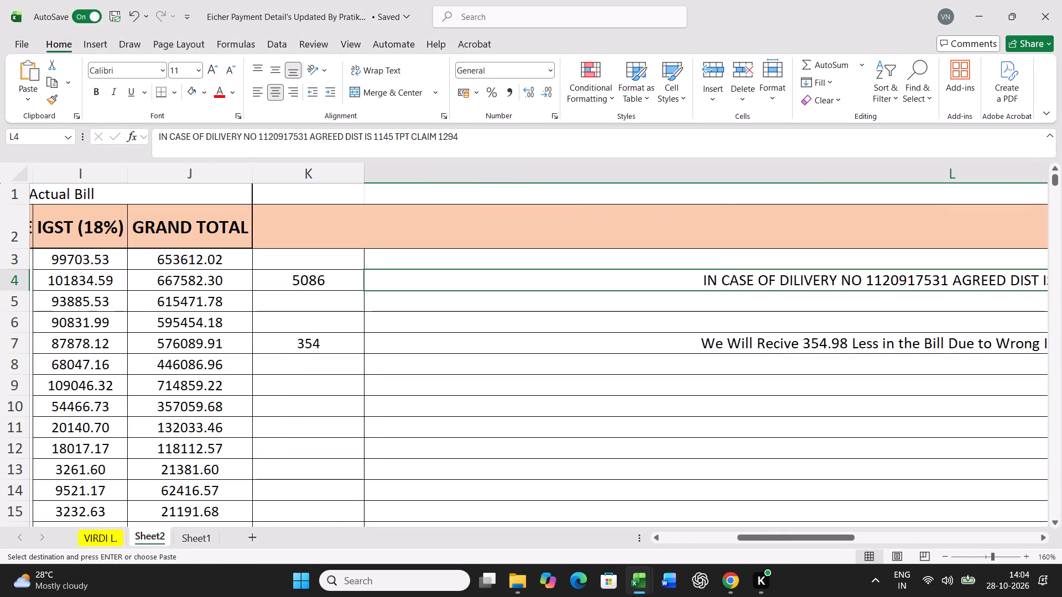
Left-align the whole remarks column L on Sheet2.
{"action": "left_click", "coordinate": [512, 175]}
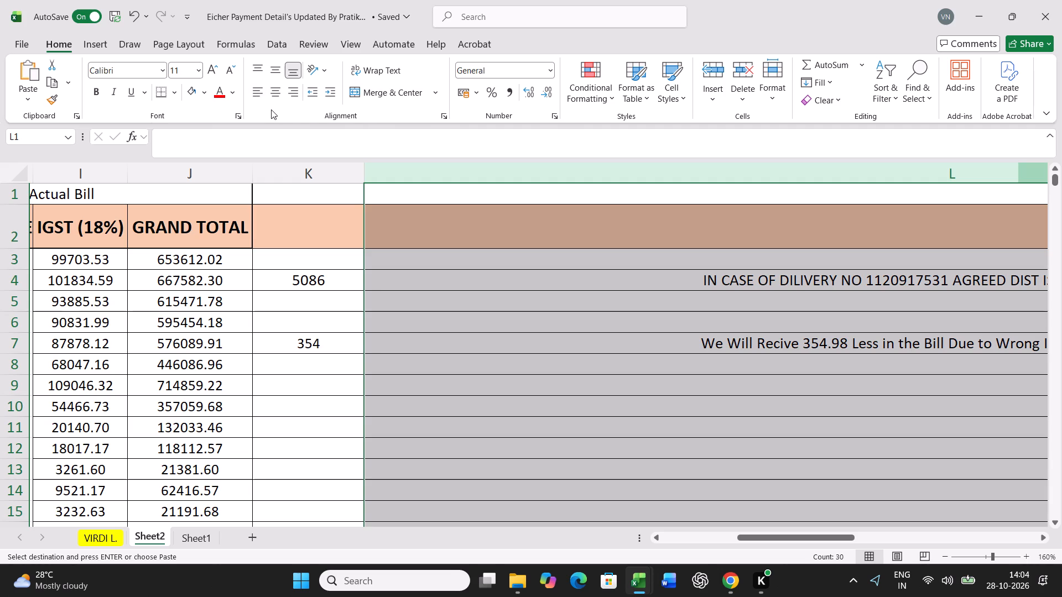
{"action": "left_click", "coordinate": [255, 92]}
{"action": "left_click", "coordinate": [691, 546]}
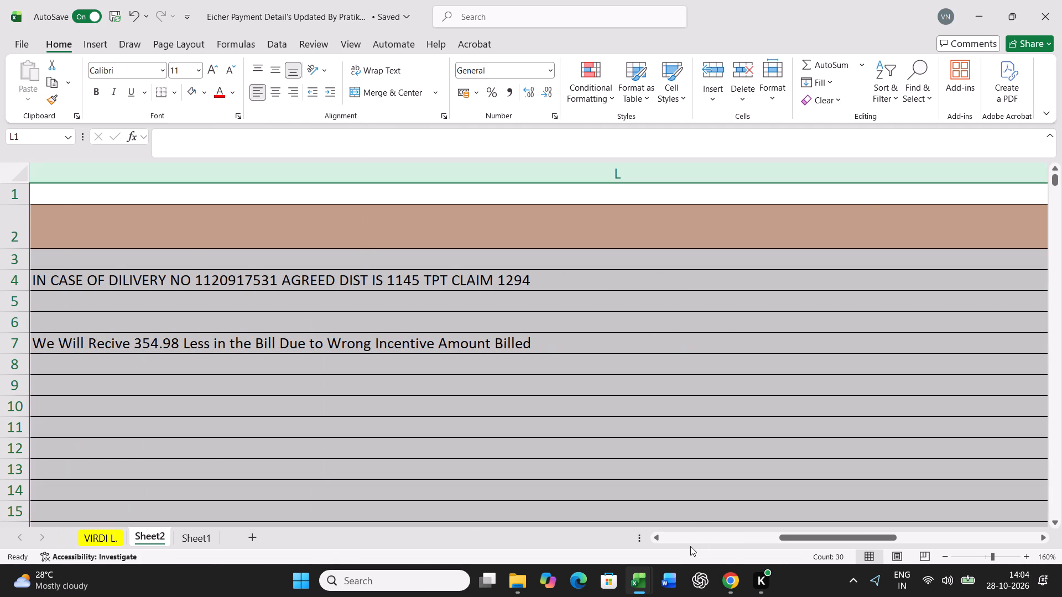
{"action": "left_click", "coordinate": [684, 544]}
{"action": "left_click", "coordinate": [684, 539]}
{"action": "left_click_drag", "start_coordinate": [707, 537], "coordinate": [749, 533]}
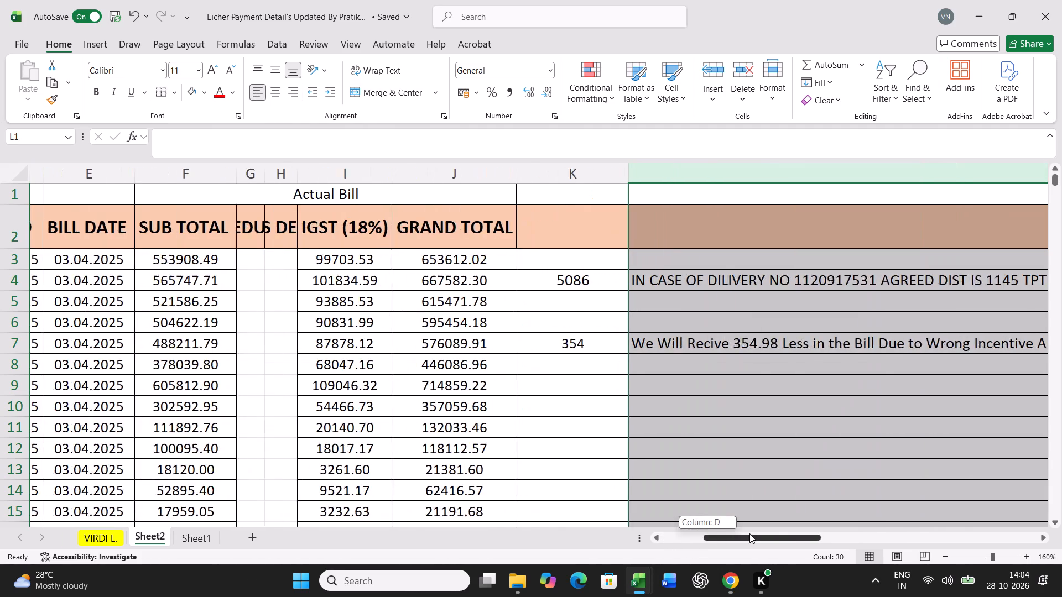
{"action": "left_click_drag", "start_coordinate": [749, 533], "coordinate": [773, 531]}
{"action": "left_click", "coordinate": [554, 395]}
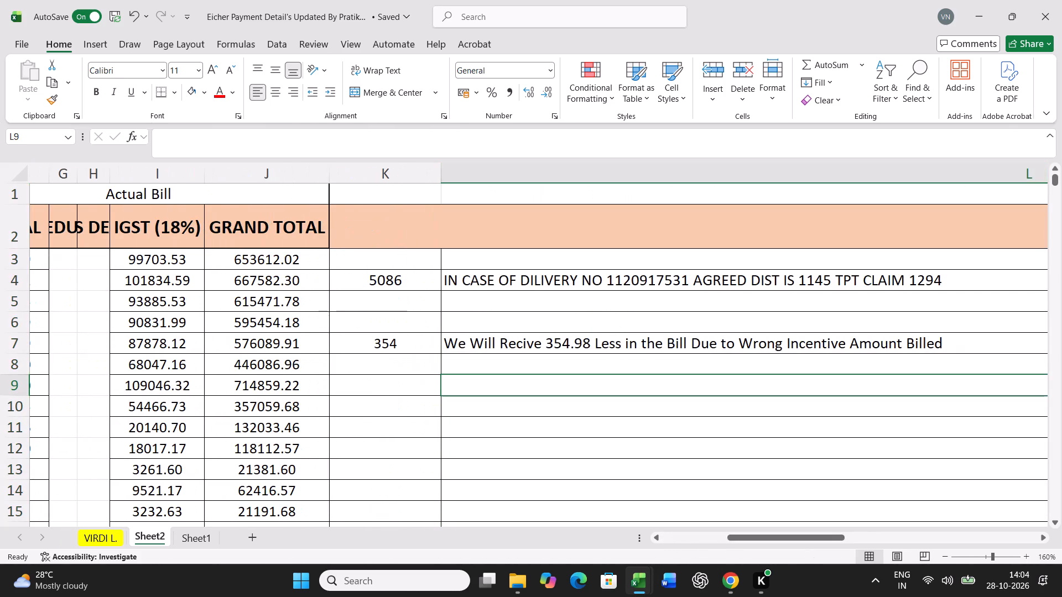
Review the column L remarks against the column K differences, and check row 159 against the bill amounts and differences in columns P to S.
{"action": "scroll", "coordinate": [602, 467], "scroll_direction": "down", "scroll_amount": 2}
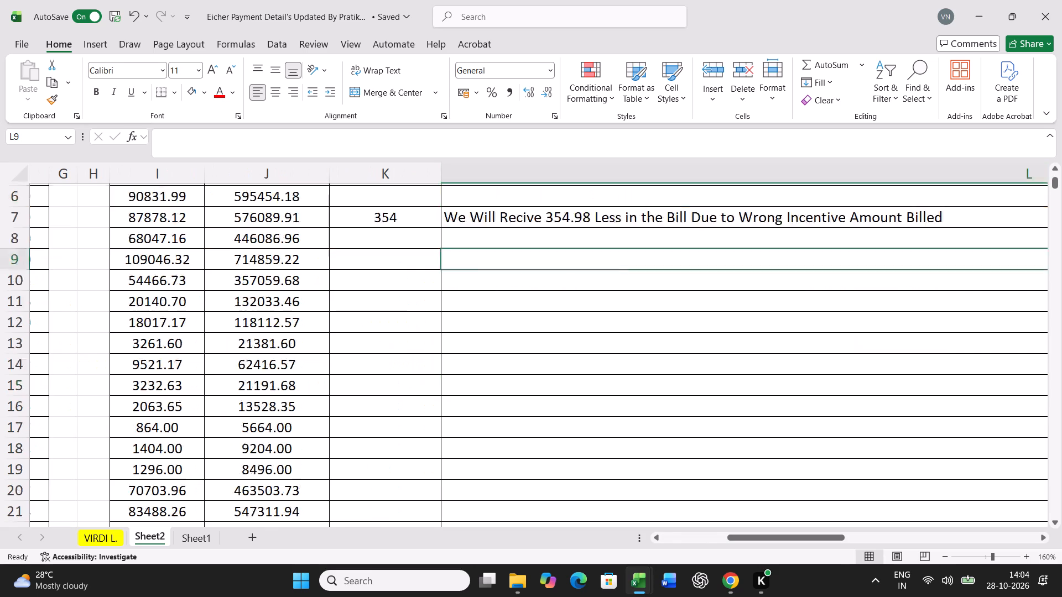
{"action": "scroll", "coordinate": [602, 467], "scroll_direction": "down", "scroll_amount": 18}
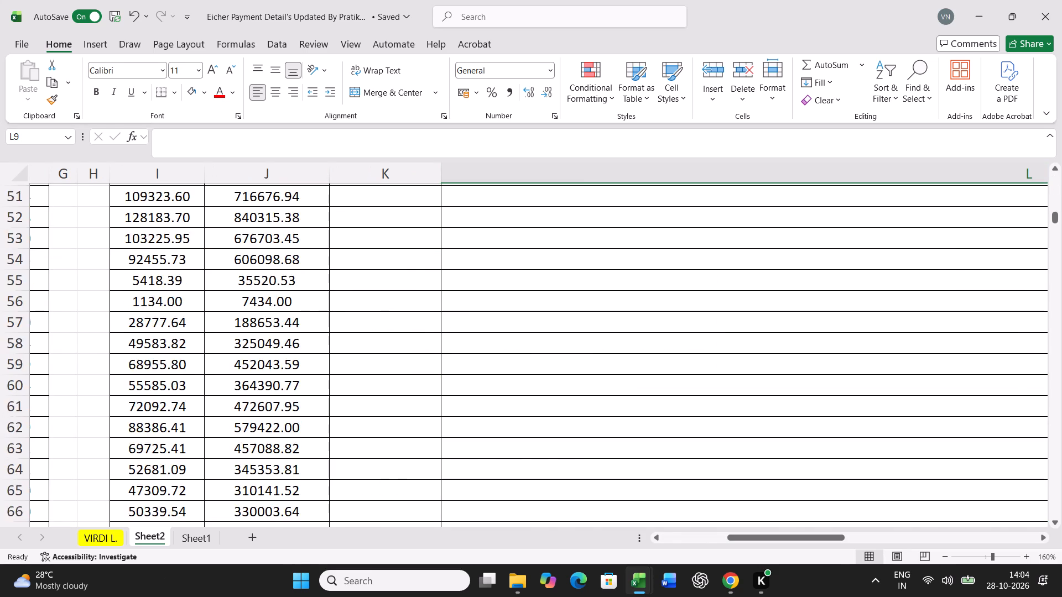
{"action": "scroll", "coordinate": [602, 467], "scroll_direction": "down", "scroll_amount": 15}
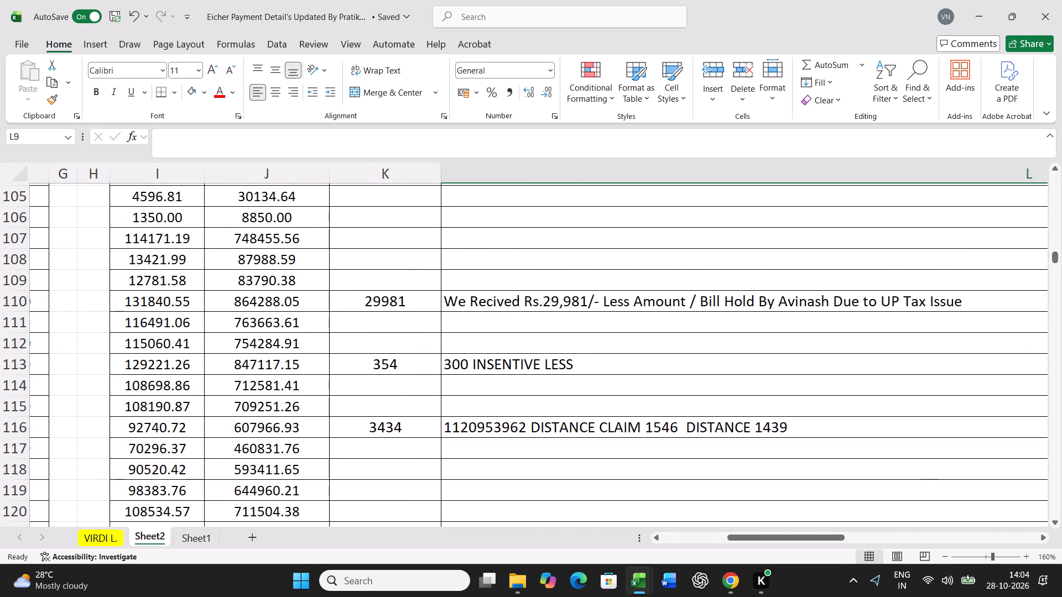
{"action": "scroll", "coordinate": [602, 467], "scroll_direction": "down", "scroll_amount": 8}
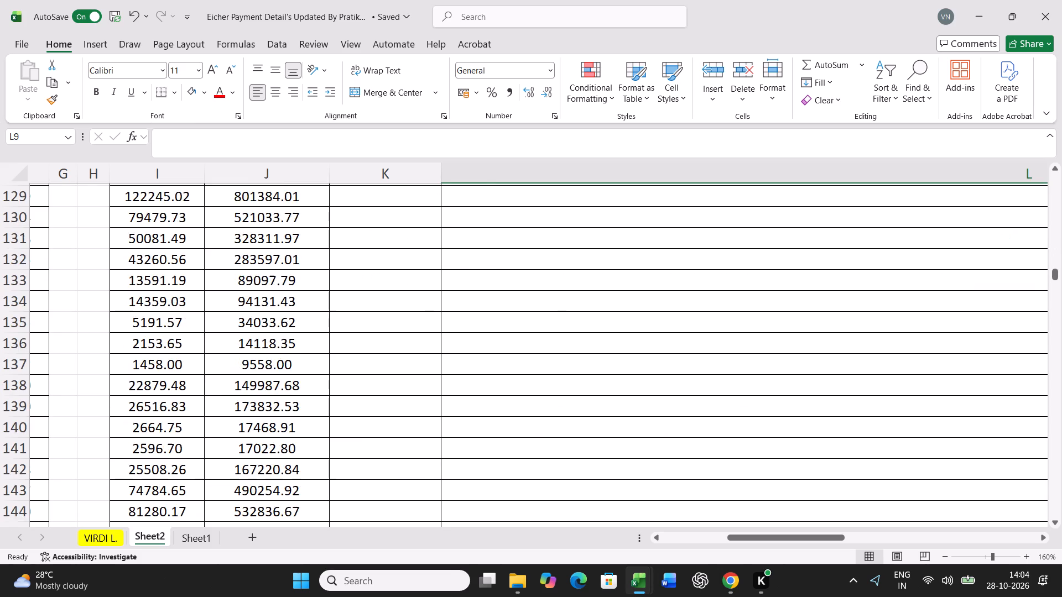
{"action": "scroll", "coordinate": [602, 467], "scroll_direction": "down", "scroll_amount": 8}
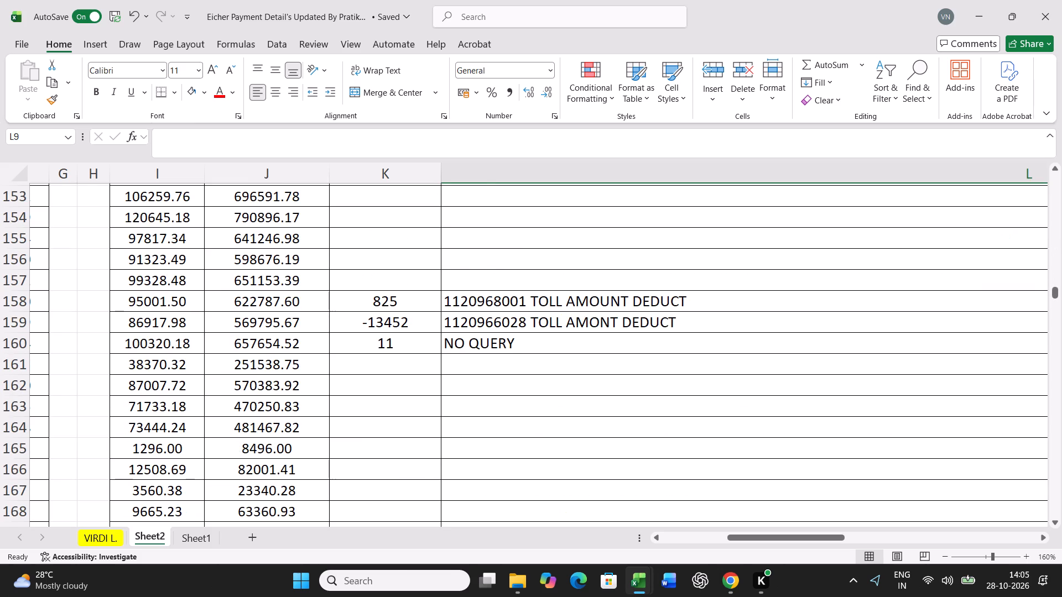
{"action": "left_click", "coordinate": [652, 321]}
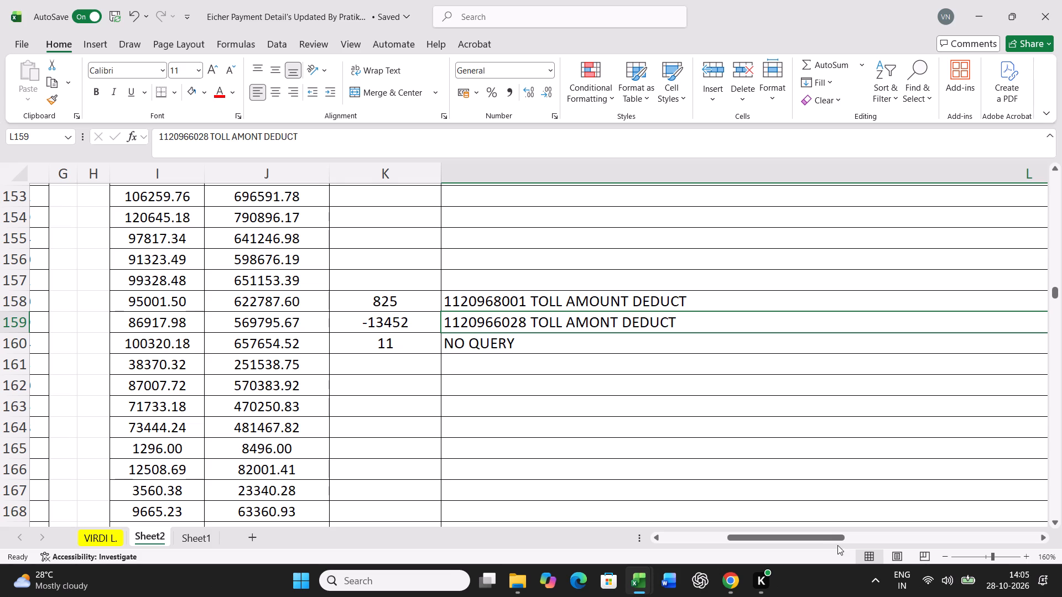
{"action": "left_click_drag", "start_coordinate": [822, 537], "coordinate": [929, 533]}
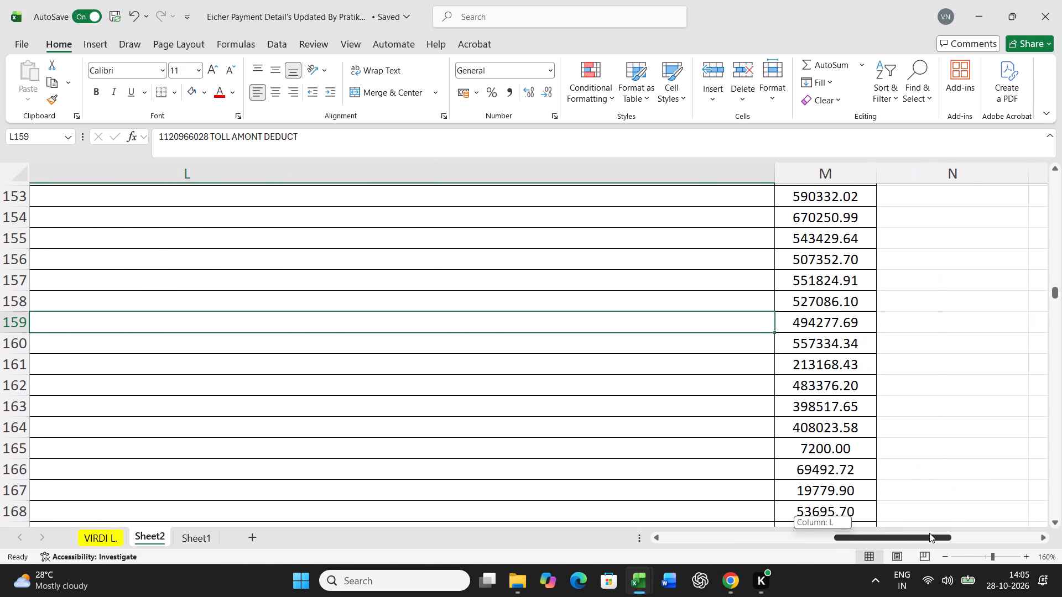
{"action": "left_click_drag", "start_coordinate": [929, 533], "coordinate": [1040, 531]}
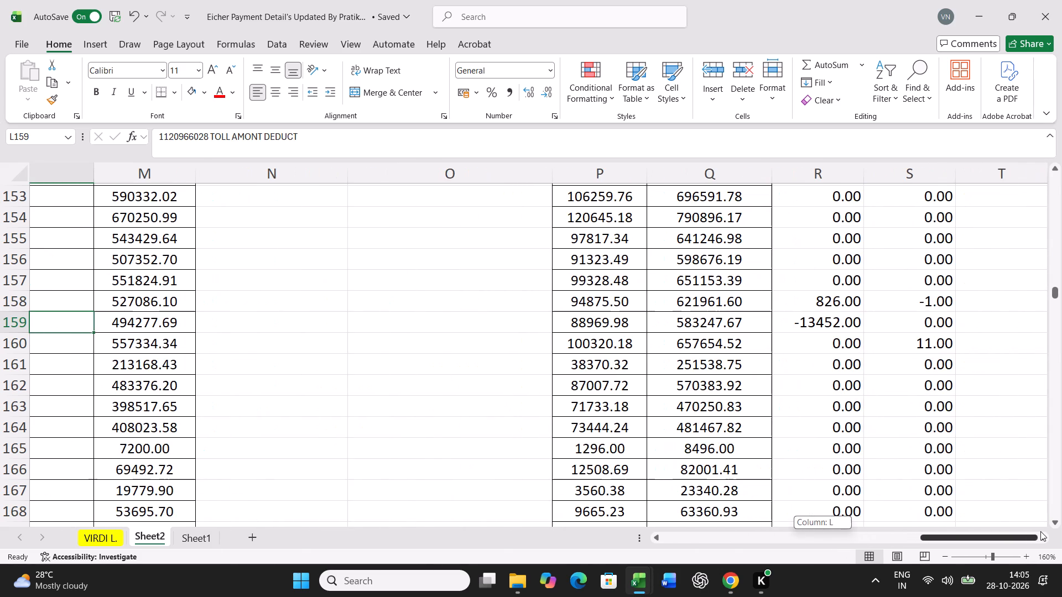
{"action": "left_click_drag", "start_coordinate": [1040, 531], "coordinate": [1037, 534]}
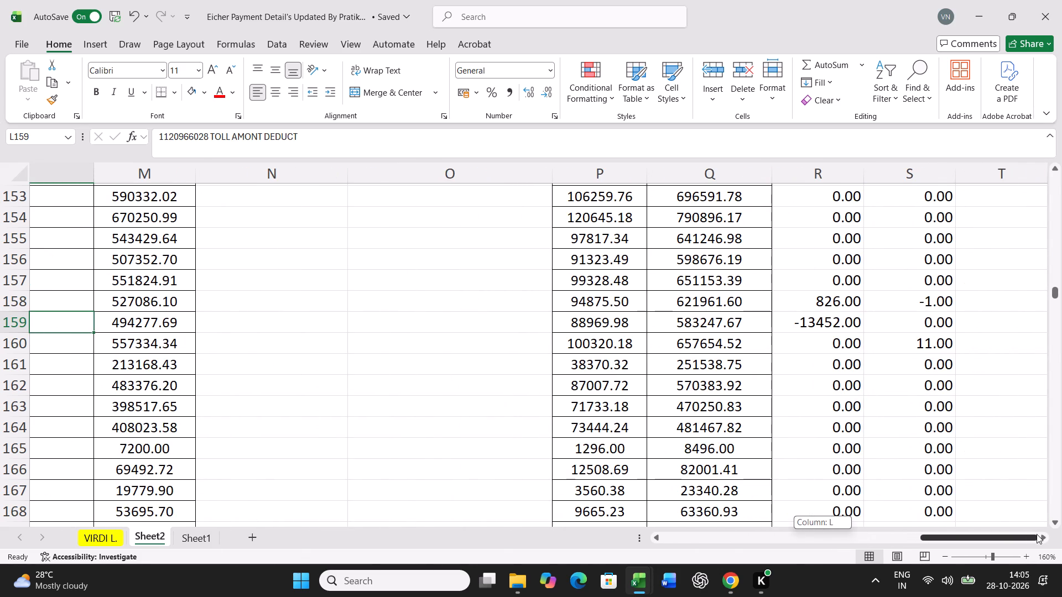
{"action": "left_click_drag", "start_coordinate": [1037, 534], "coordinate": [821, 561]}
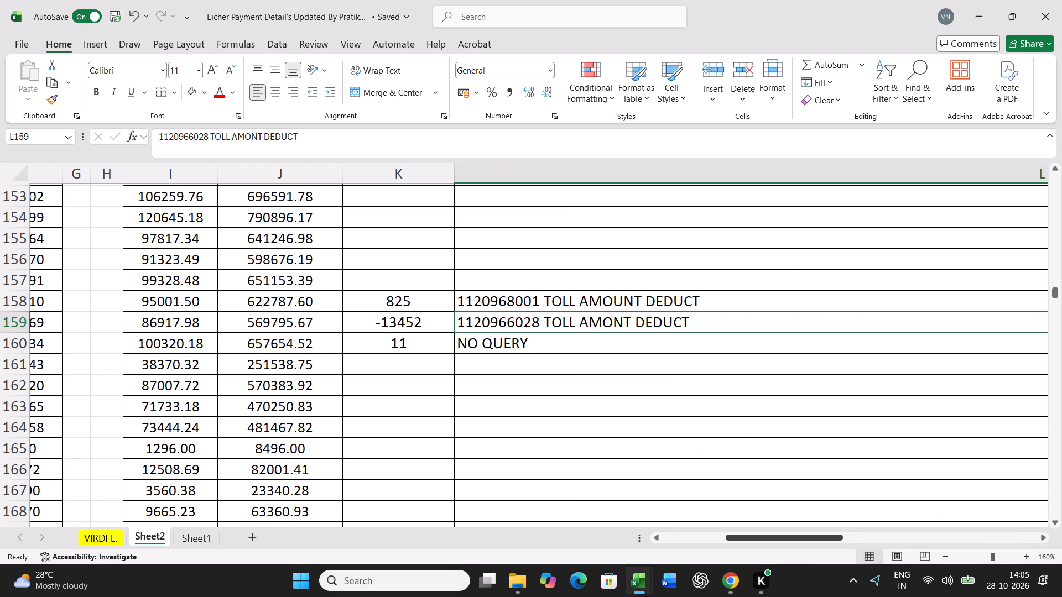
Replace the remark in L159, beside the -13452 difference, with "ye amount + hua he".
{"action": "left_click", "coordinate": [610, 322]}
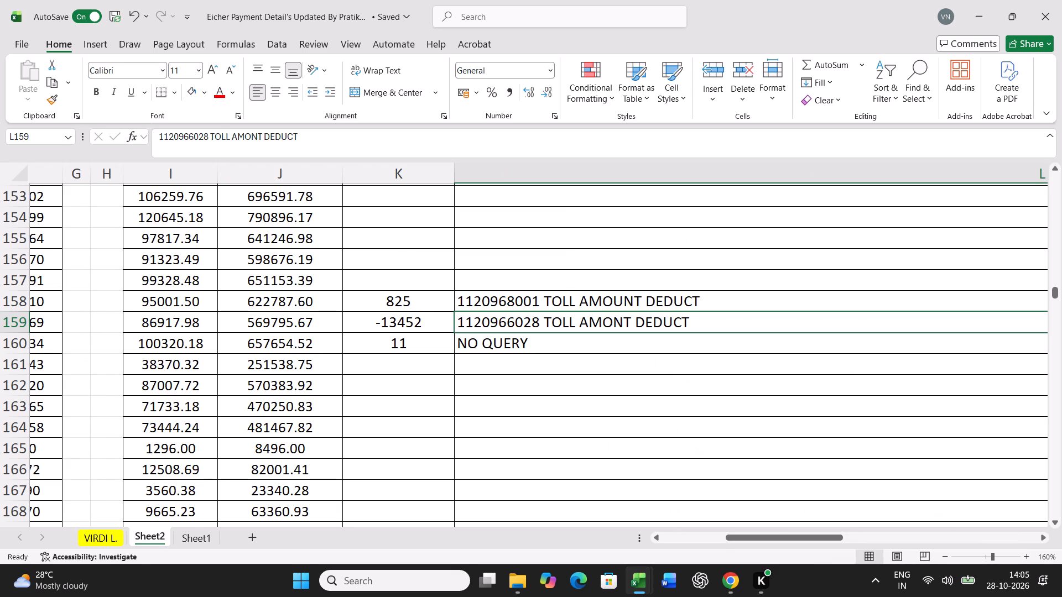
{"action": "type", "text": "ye amount"}
{"action": "key", "text": "space"}
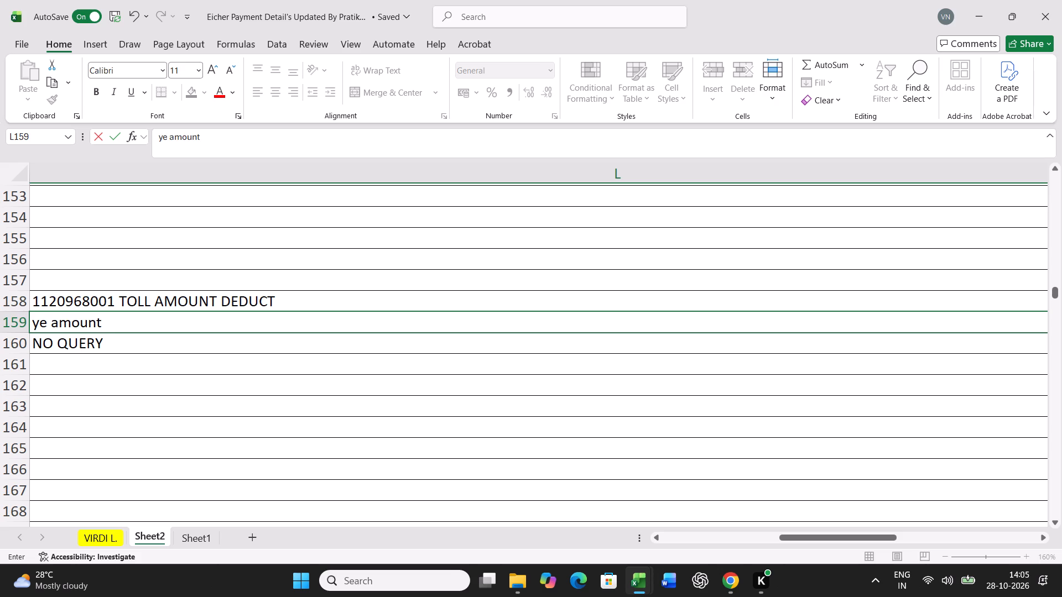
{"action": "type", "text": "+"}
{"action": "key", "text": "space"}
{"action": "type", "text": "hua he"}
{"action": "key", "text": "Return"}
{"action": "key", "text": "Up"}
{"action": "key", "text": "Left"}
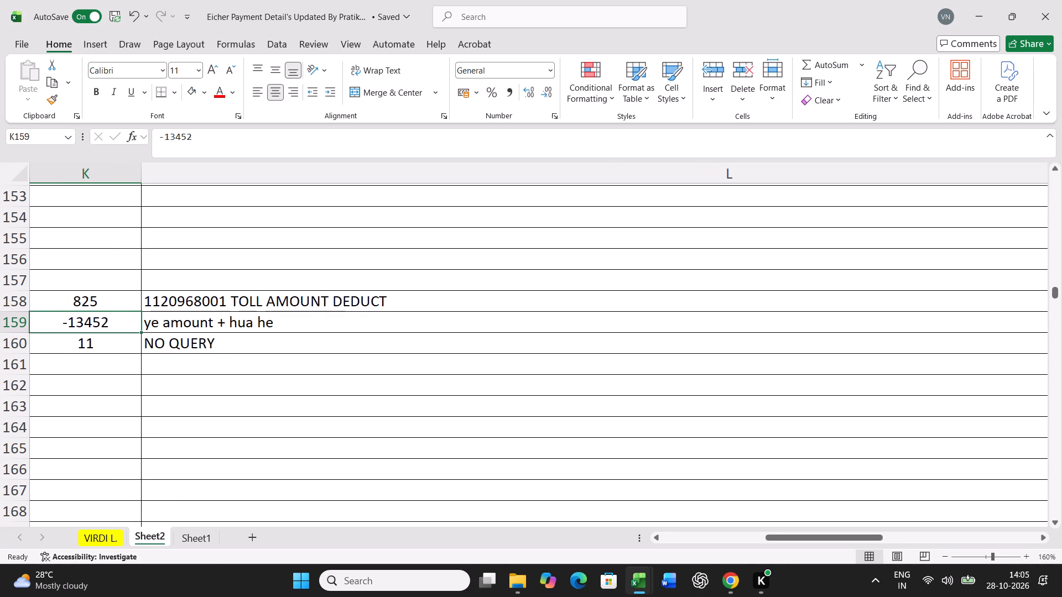
Delete the NO QUERY remarks in L389:L390, where column K has no difference.
{"action": "scroll", "coordinate": [430, 414], "scroll_direction": "down", "scroll_amount": 9}
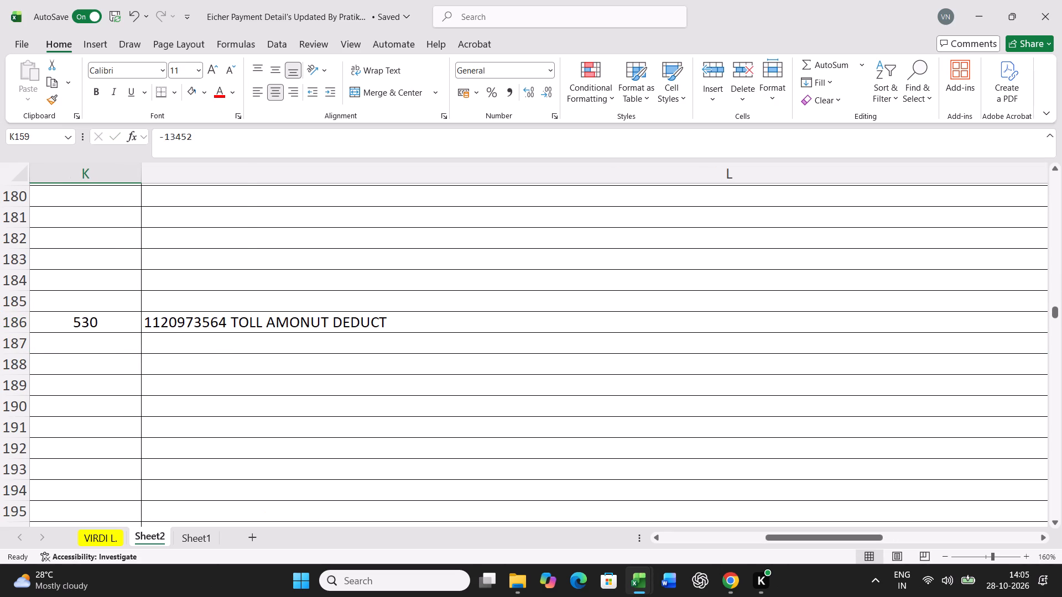
{"action": "scroll", "coordinate": [430, 414], "scroll_direction": "down", "scroll_amount": 10}
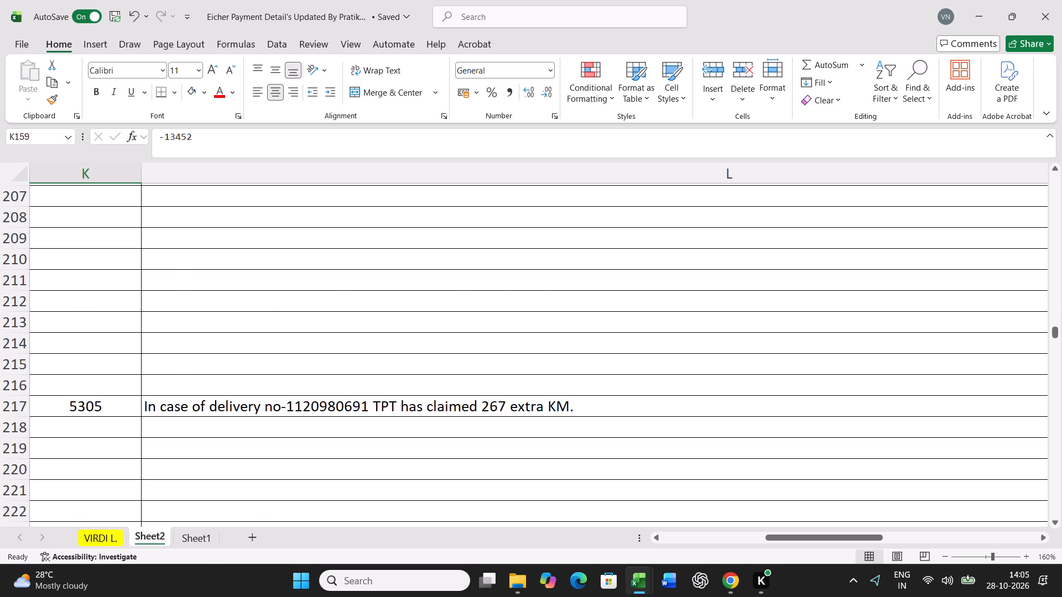
{"action": "scroll", "coordinate": [430, 414], "scroll_direction": "down", "scroll_amount": 4}
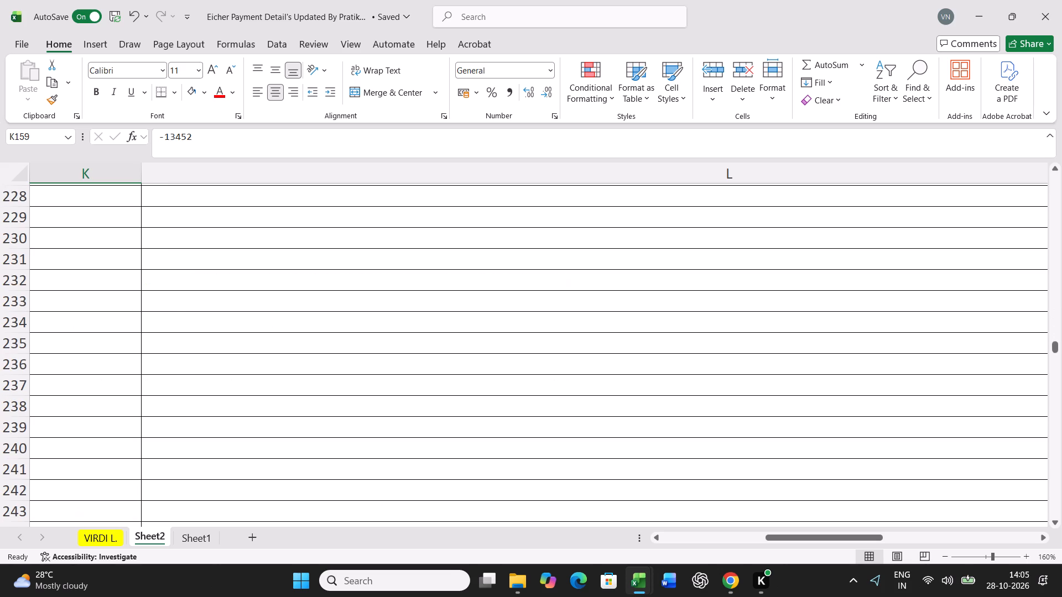
{"action": "scroll", "coordinate": [424, 415], "scroll_direction": "down", "scroll_amount": 20}
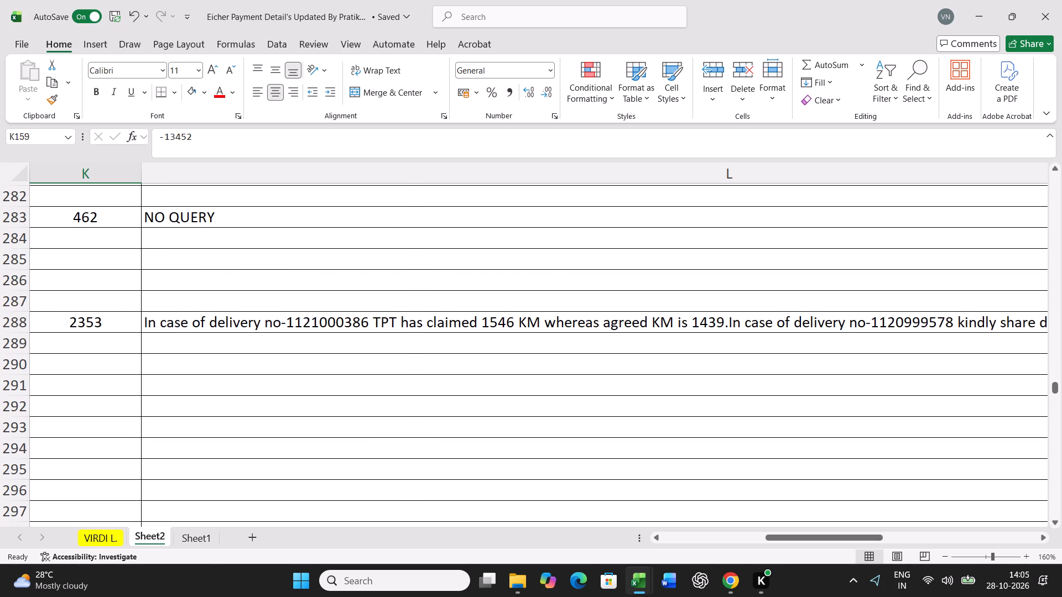
{"action": "scroll", "coordinate": [424, 415], "scroll_direction": "down", "scroll_amount": 13}
{"action": "scroll", "coordinate": [424, 415], "scroll_direction": "down", "scroll_amount": 9}
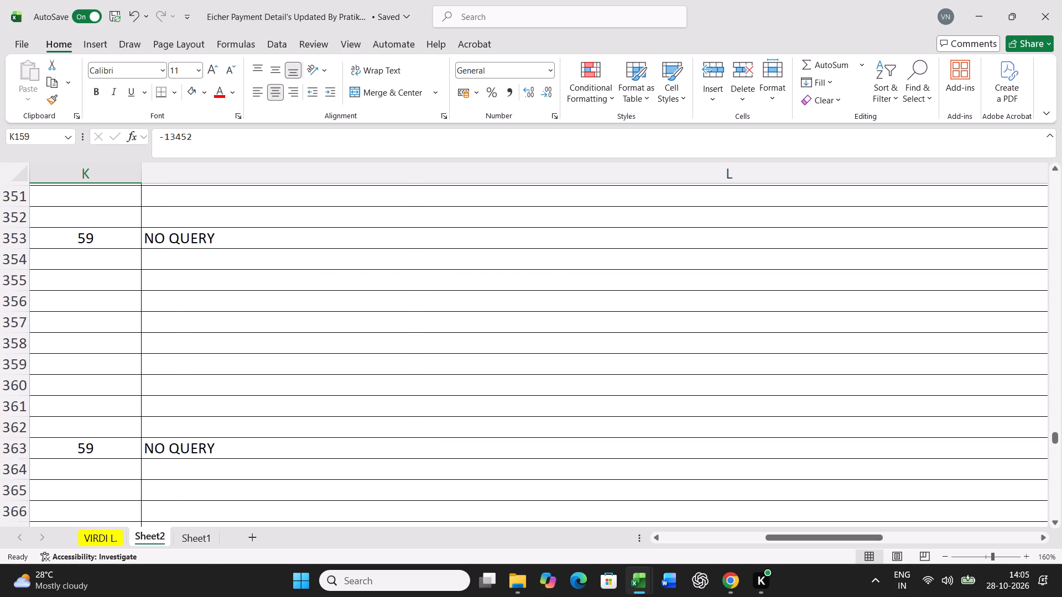
{"action": "scroll", "coordinate": [424, 415], "scroll_direction": "down", "scroll_amount": 12}
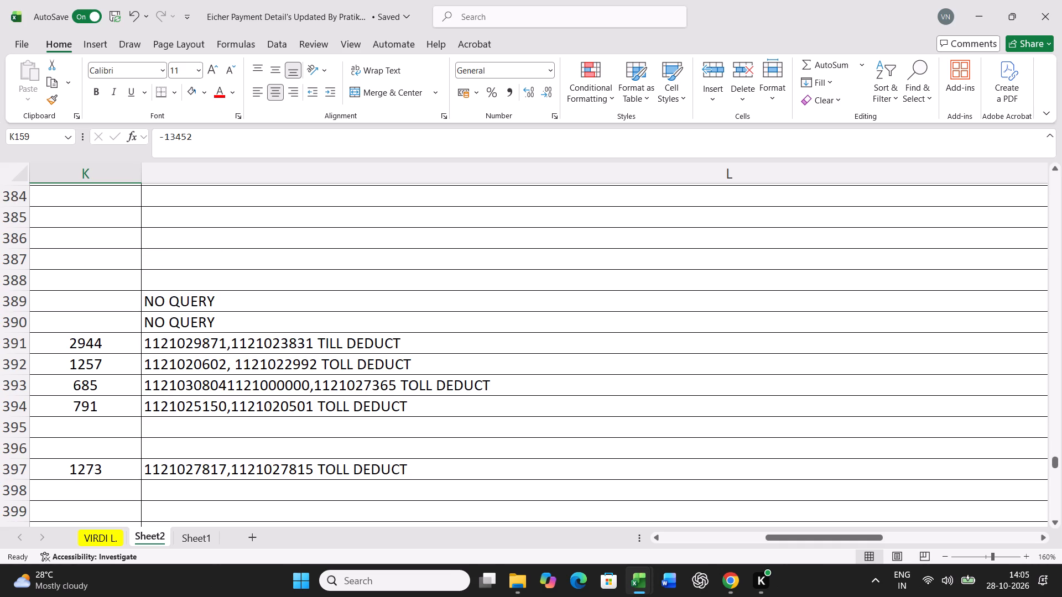
{"action": "scroll", "coordinate": [428, 406], "scroll_direction": "down", "scroll_amount": 2}
{"action": "scroll", "coordinate": [404, 389], "scroll_direction": "up", "scroll_amount": 3}
{"action": "left_click_drag", "start_coordinate": [275, 360], "coordinate": [274, 387]}
{"action": "key", "text": "Delete"}
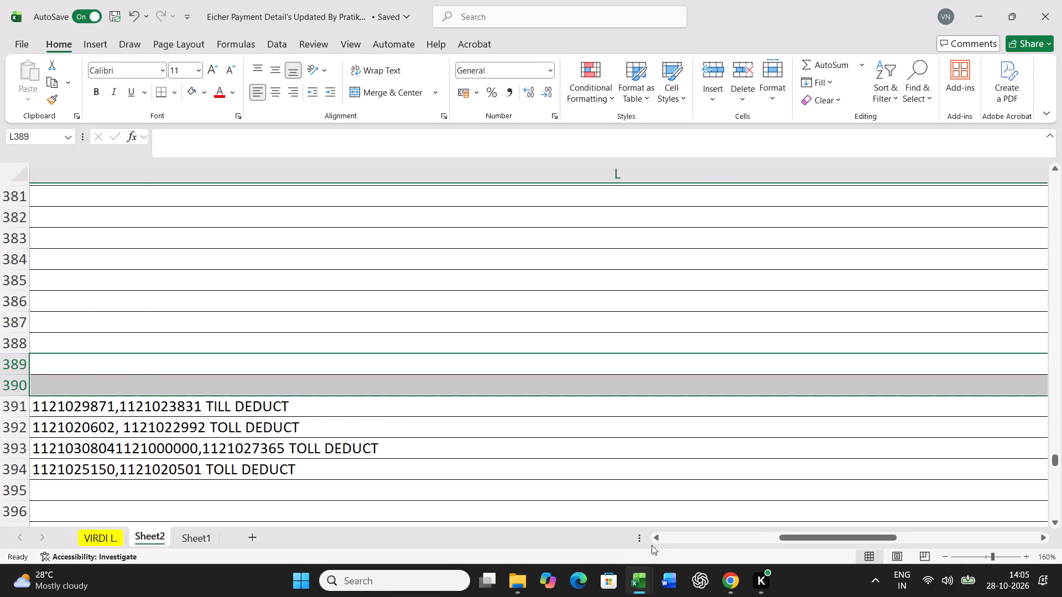
Clear the remark cells L412:L419, removing the NO QUERY entries in rows 413 and 418.
{"action": "left_click", "coordinate": [662, 540]}
{"action": "left_click", "coordinate": [660, 540]}
{"action": "scroll", "coordinate": [442, 374], "scroll_direction": "down", "scroll_amount": 9}
{"action": "left_click_drag", "start_coordinate": [324, 271], "coordinate": [341, 433]}
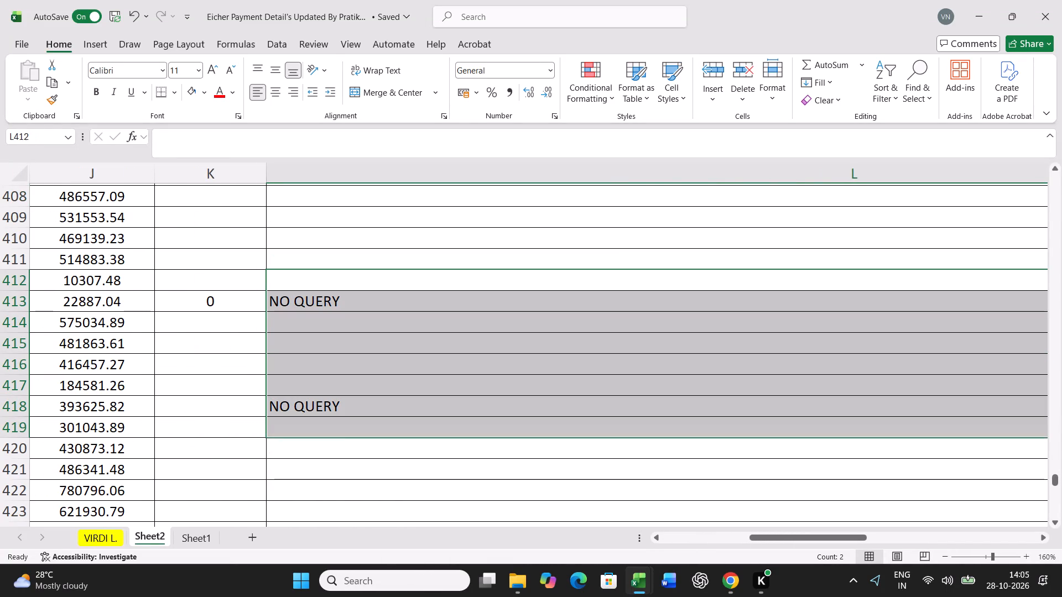
{"action": "key", "text": "Delete"}
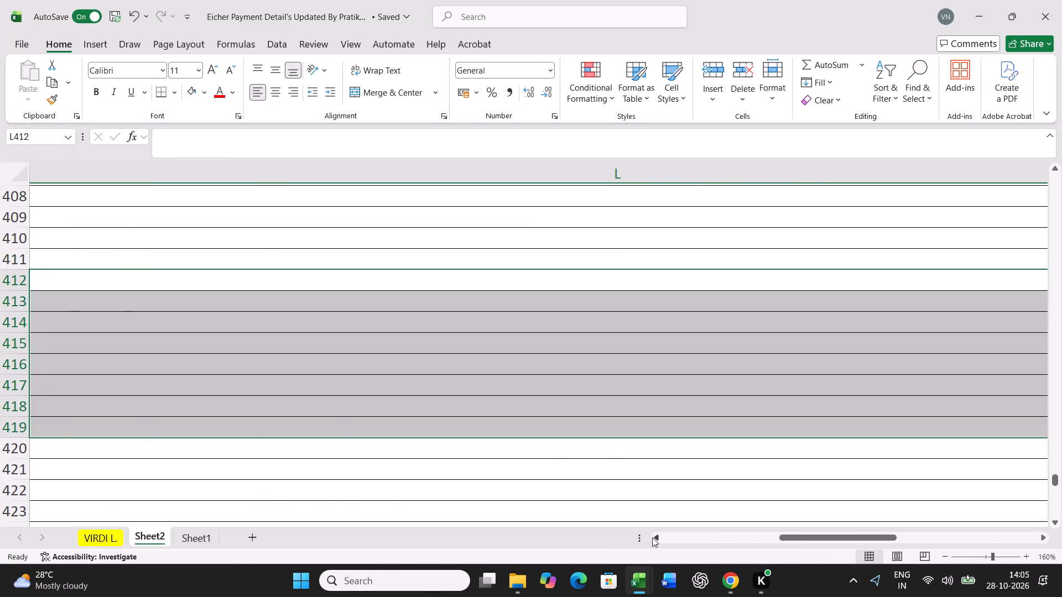
Select the 0 difference in cell K413.
{"action": "triple_click", "coordinate": [652, 537]}
{"action": "left_click", "coordinate": [292, 296]}
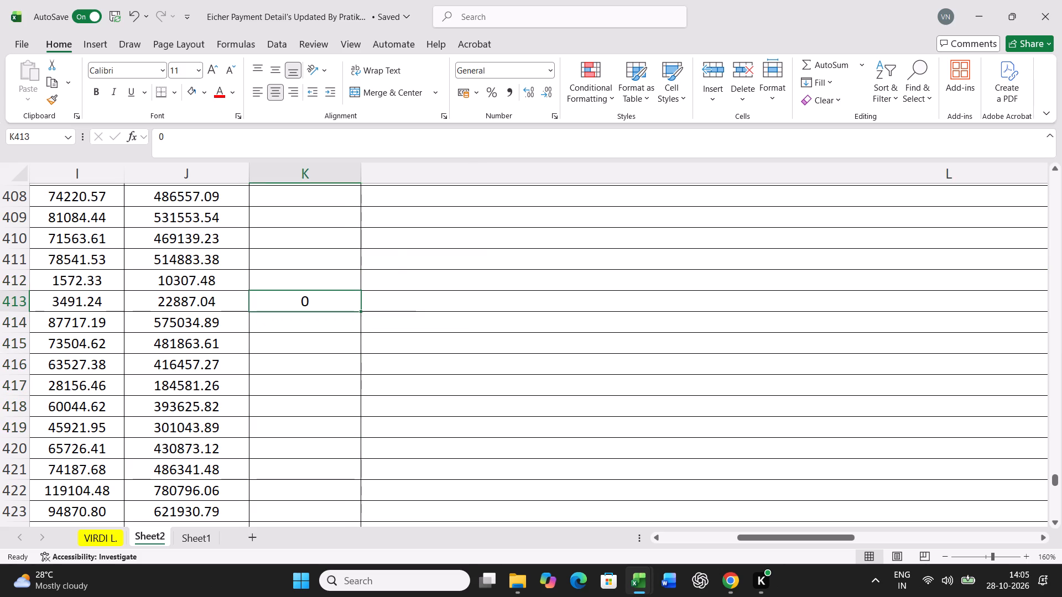
Delete the 0 difference from cell K413 on Sheet2.
{"action": "key", "text": "Delete"}
Select the Sr. NO header cell C2 at the start of the Sheet2 table and save the workbook.
{"action": "scroll", "coordinate": [622, 400], "scroll_direction": "down", "scroll_amount": 20}
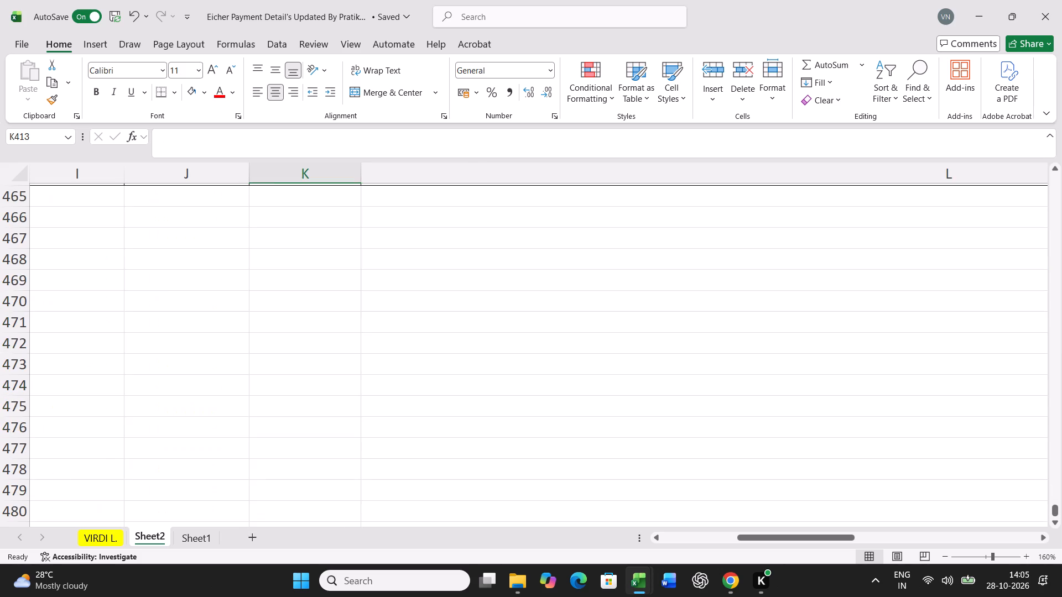
{"action": "scroll", "coordinate": [622, 400], "scroll_direction": "up", "scroll_amount": 10}
{"action": "left_click_drag", "start_coordinate": [822, 539], "coordinate": [720, 544]}
{"action": "scroll", "coordinate": [349, 352], "scroll_direction": "up", "scroll_amount": 20}
{"action": "scroll", "coordinate": [349, 352], "scroll_direction": "up", "scroll_amount": 20}
{"action": "scroll", "coordinate": [349, 352], "scroll_direction": "up", "scroll_amount": 9}
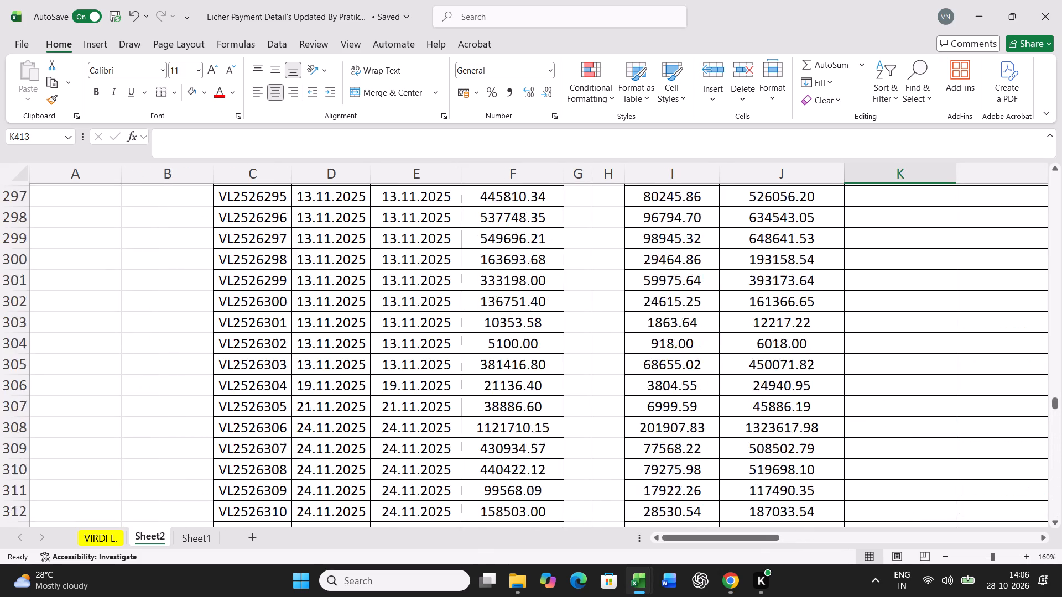
{"action": "scroll", "coordinate": [349, 352], "scroll_direction": "up", "scroll_amount": 20}
{"action": "scroll", "coordinate": [349, 352], "scroll_direction": "up", "scroll_amount": 20}
{"action": "scroll", "coordinate": [349, 352], "scroll_direction": "up", "scroll_amount": 15}
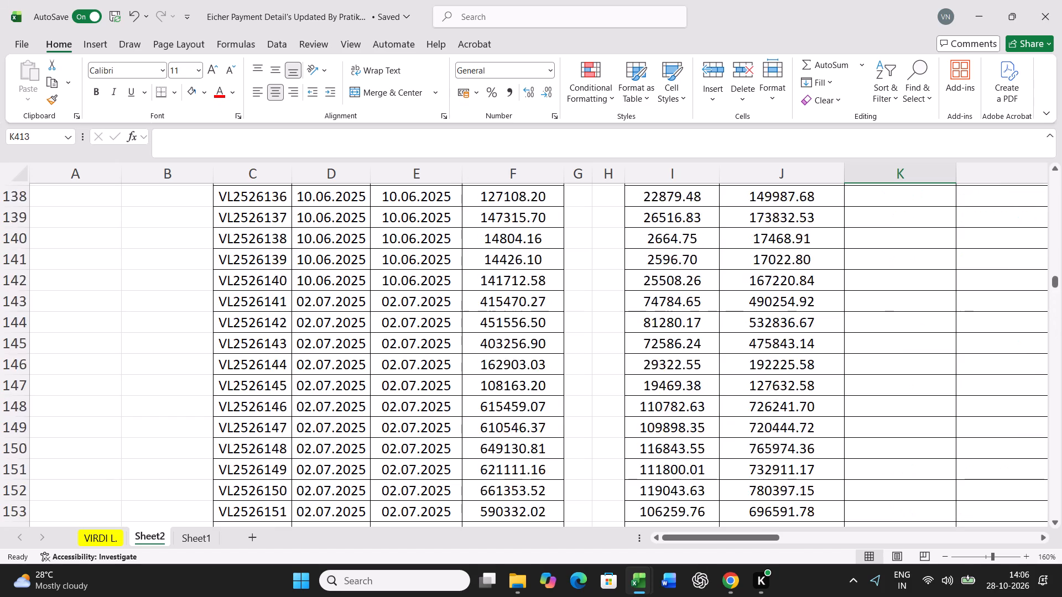
{"action": "scroll", "coordinate": [348, 352], "scroll_direction": "up", "scroll_amount": 20}
{"action": "scroll", "coordinate": [348, 352], "scroll_direction": "up", "scroll_amount": 20}
{"action": "scroll", "coordinate": [348, 352], "scroll_direction": "up", "scroll_amount": 13}
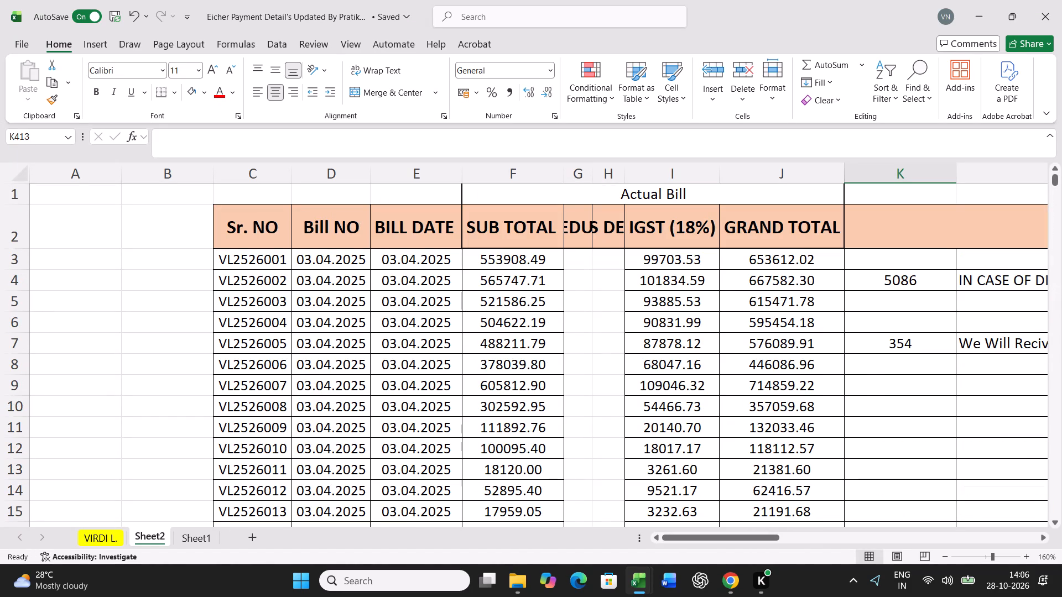
{"action": "left_click", "coordinate": [241, 228]}
{"action": "key", "text": "ctrl+s"}
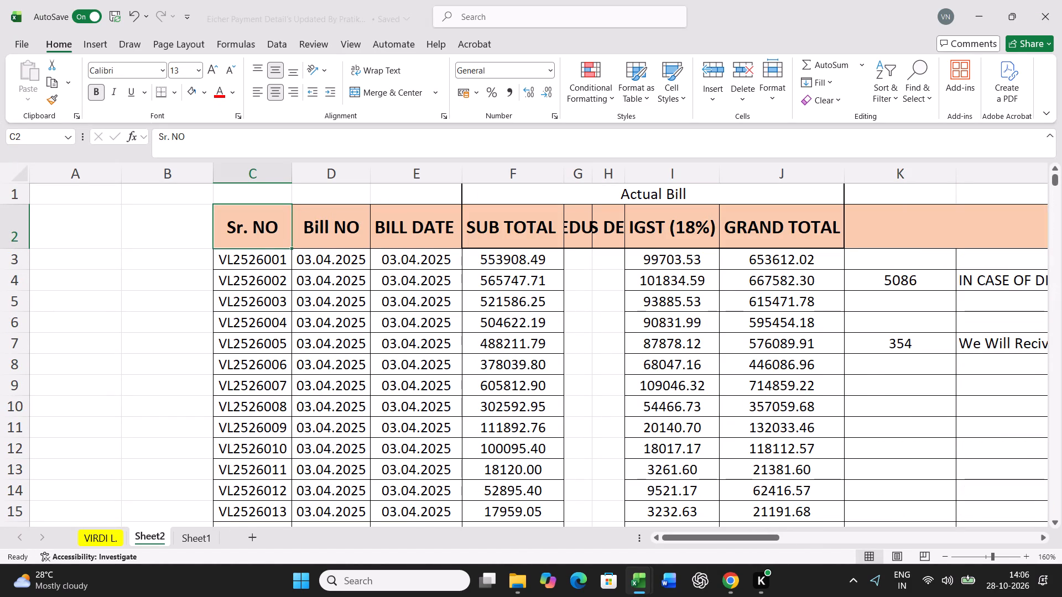
Close the Eicher payment details workbook.
{"action": "left_click", "coordinate": [1059, 6]}
{"action": "left_click", "coordinate": [1059, 6]}
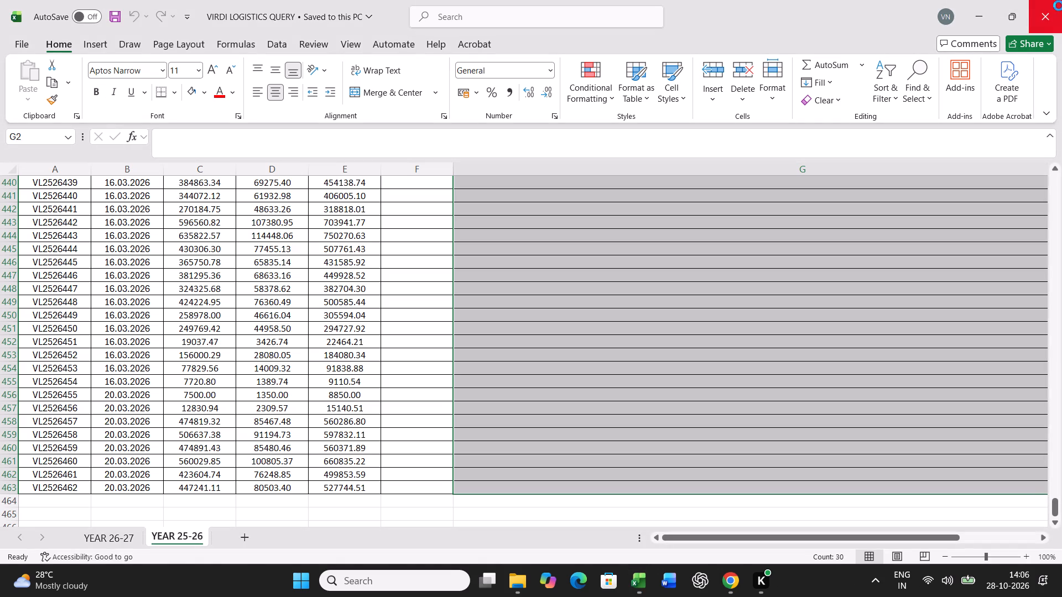
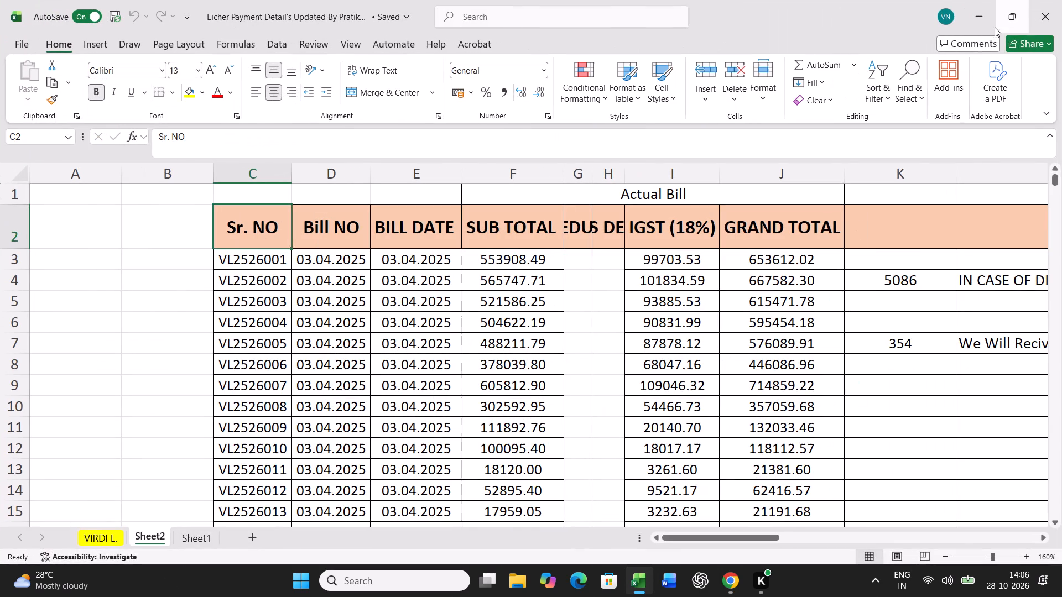
Select columns R and S, holding the difference calculations beside the Revision Bill's GRAND TOTAL in Sheet2.
{"action": "left_click_drag", "start_coordinate": [765, 535], "coordinate": [938, 522]}
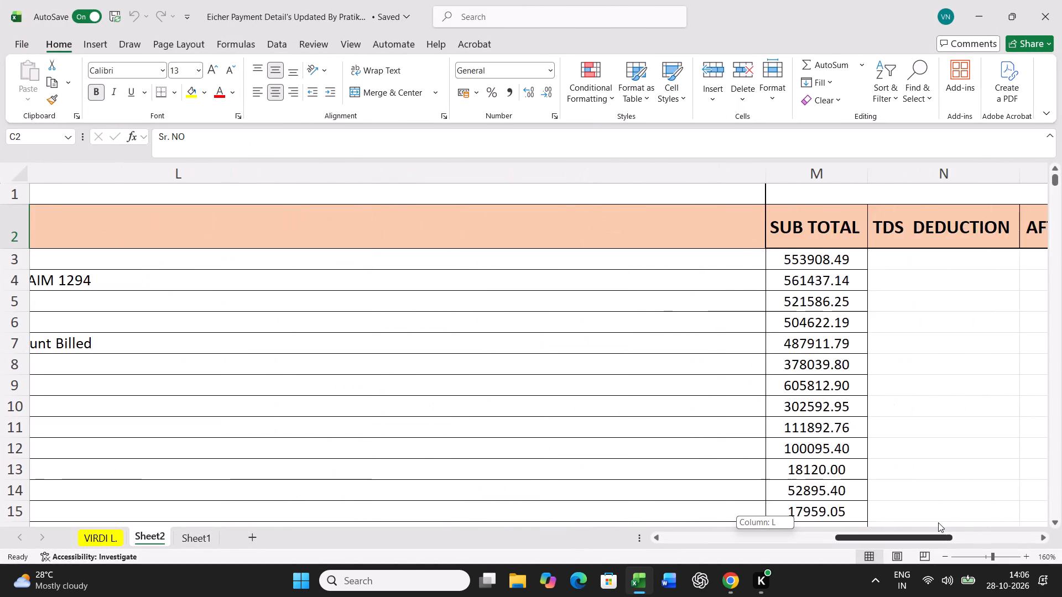
{"action": "left_click_drag", "start_coordinate": [938, 522], "coordinate": [1035, 520]}
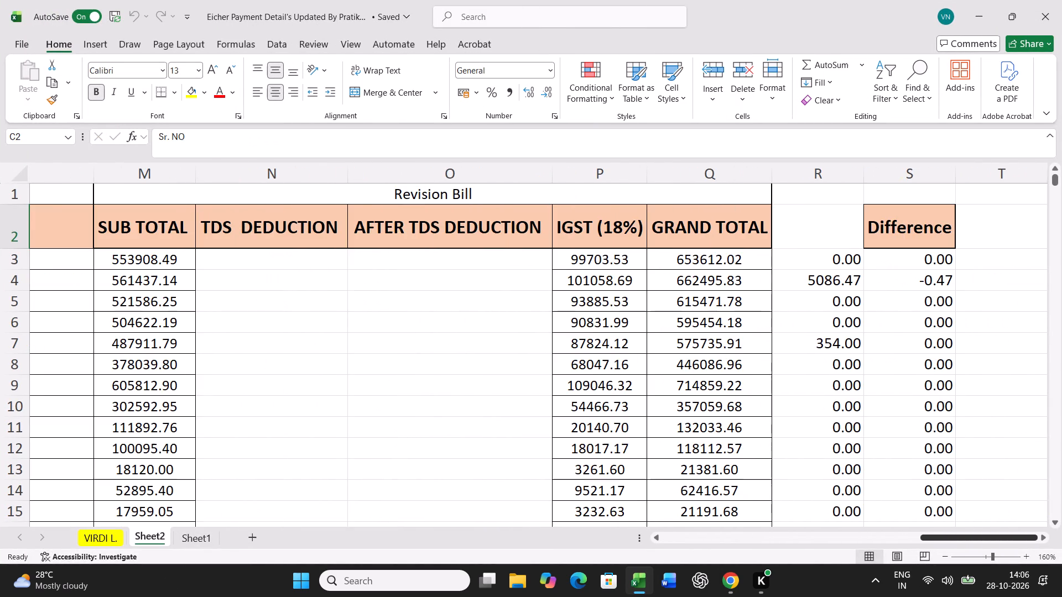
{"action": "left_click_drag", "start_coordinate": [833, 175], "coordinate": [880, 175]}
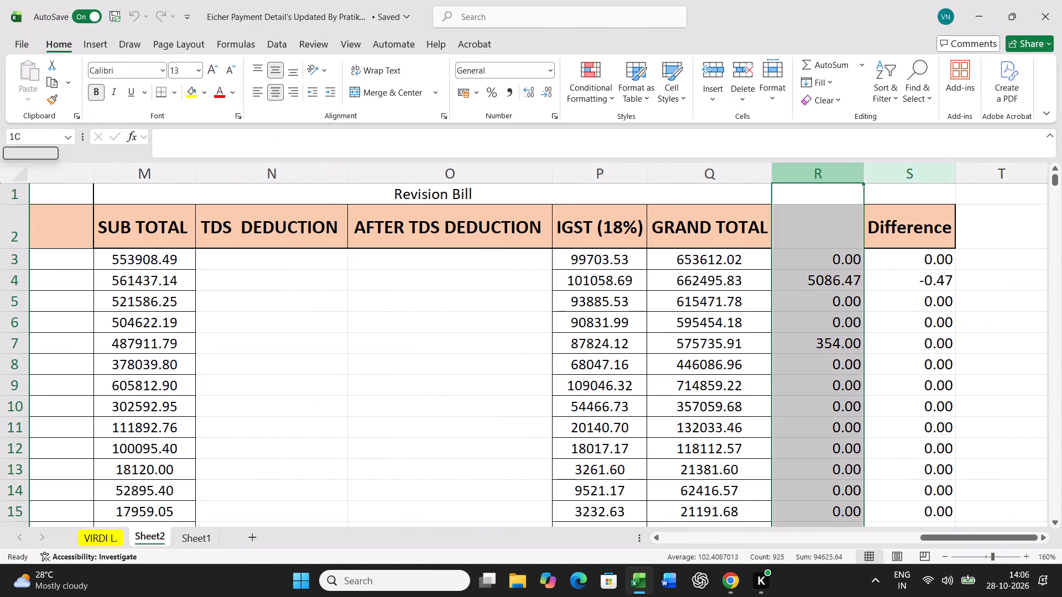
Remove the difference calculations in columns R and S, beside the Revision Bill's GRAND TOTAL.
{"action": "left_click_drag", "start_coordinate": [880, 175], "coordinate": [904, 173]}
{"action": "right_click", "coordinate": [884, 263]}
{"action": "left_click", "coordinate": [949, 422]}
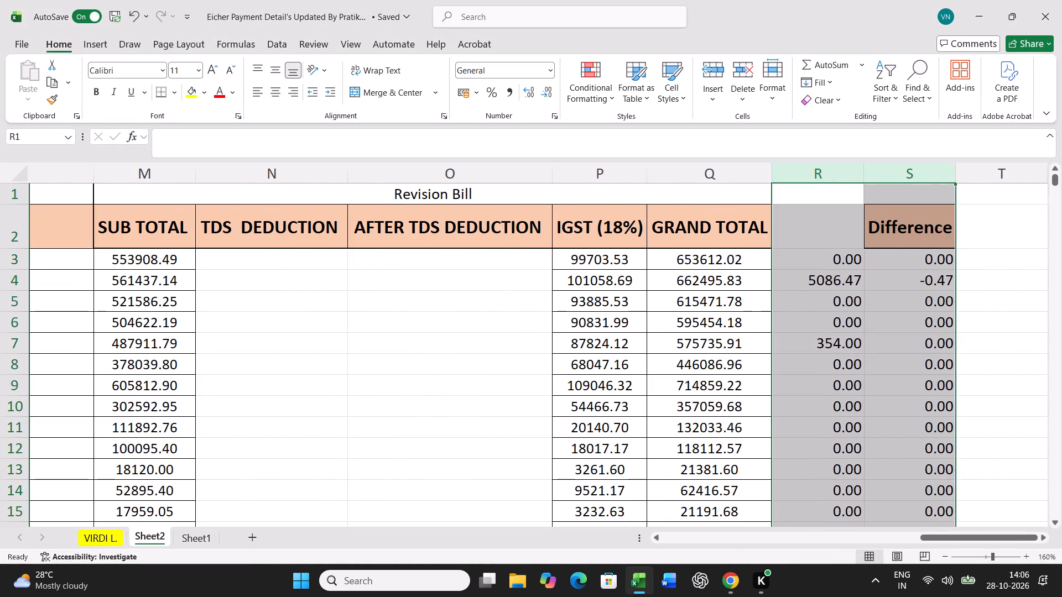
{"action": "left_click", "coordinate": [862, 457]}
Select the Sr. NO header cell C2 and save the workbook.
{"action": "left_click_drag", "start_coordinate": [925, 539], "coordinate": [851, 542]}
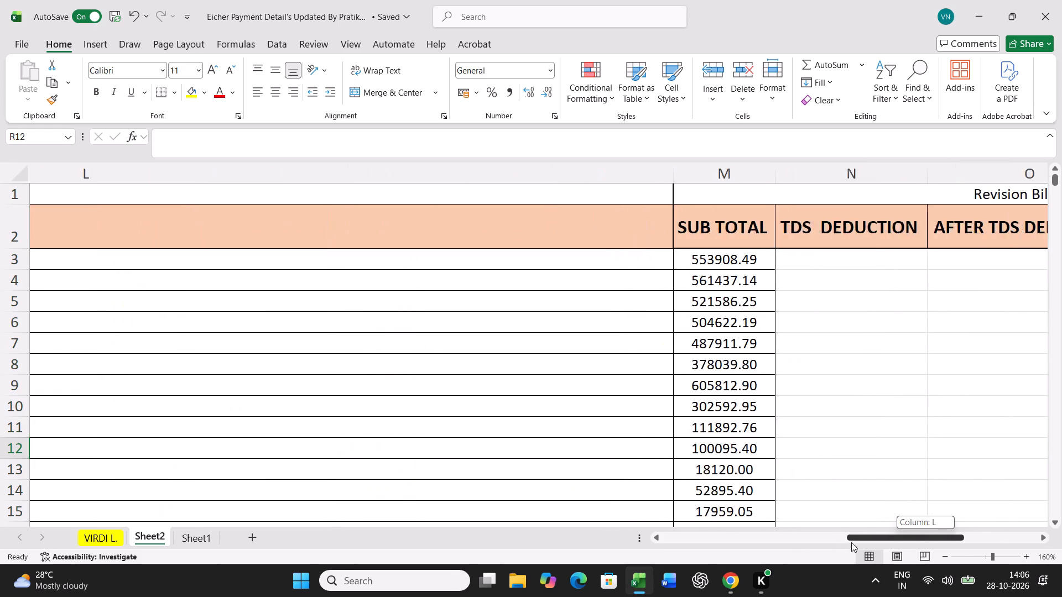
{"action": "left_click_drag", "start_coordinate": [851, 542], "coordinate": [748, 530]}
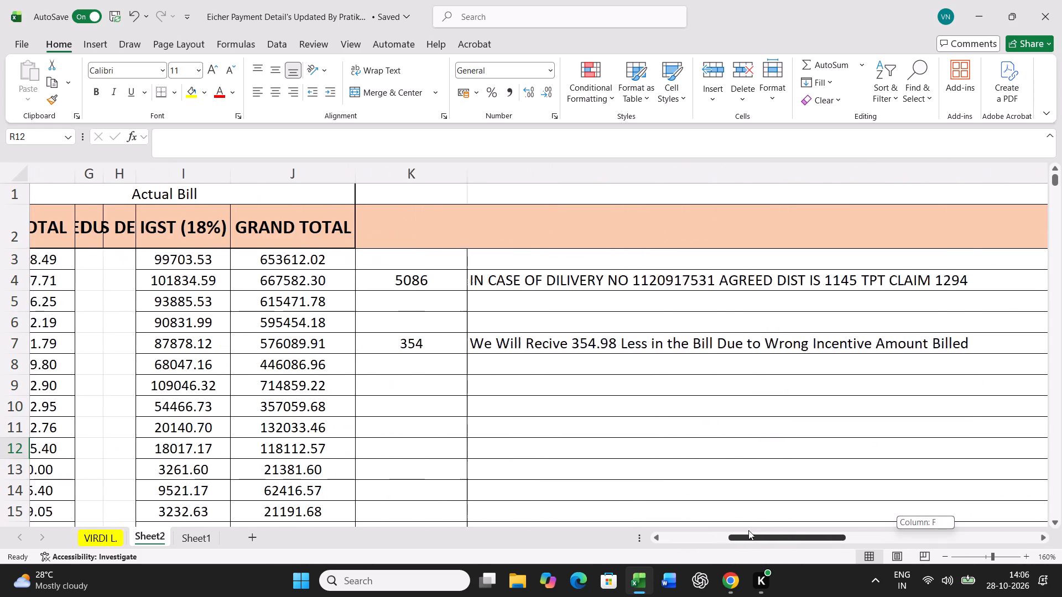
{"action": "left_click_drag", "start_coordinate": [748, 530], "coordinate": [683, 526]}
{"action": "left_click", "coordinate": [129, 240]}
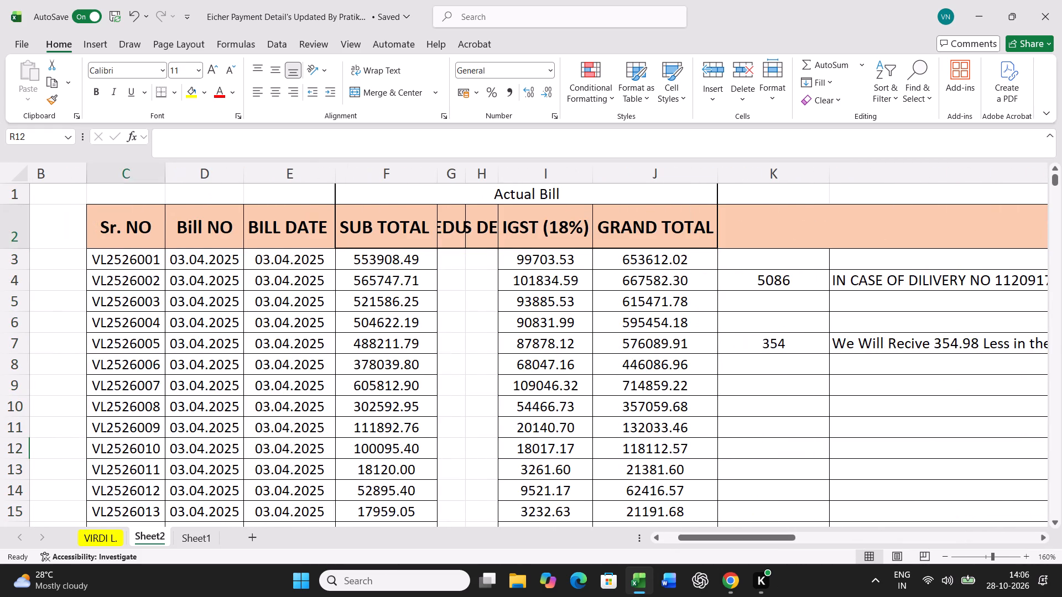
{"action": "key", "text": "ctrl+s"}
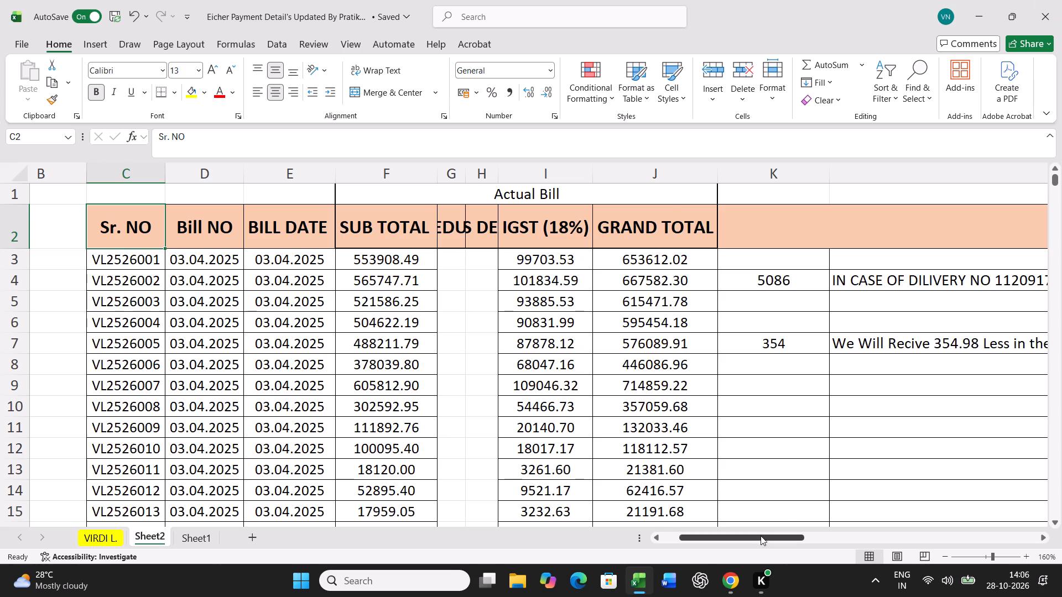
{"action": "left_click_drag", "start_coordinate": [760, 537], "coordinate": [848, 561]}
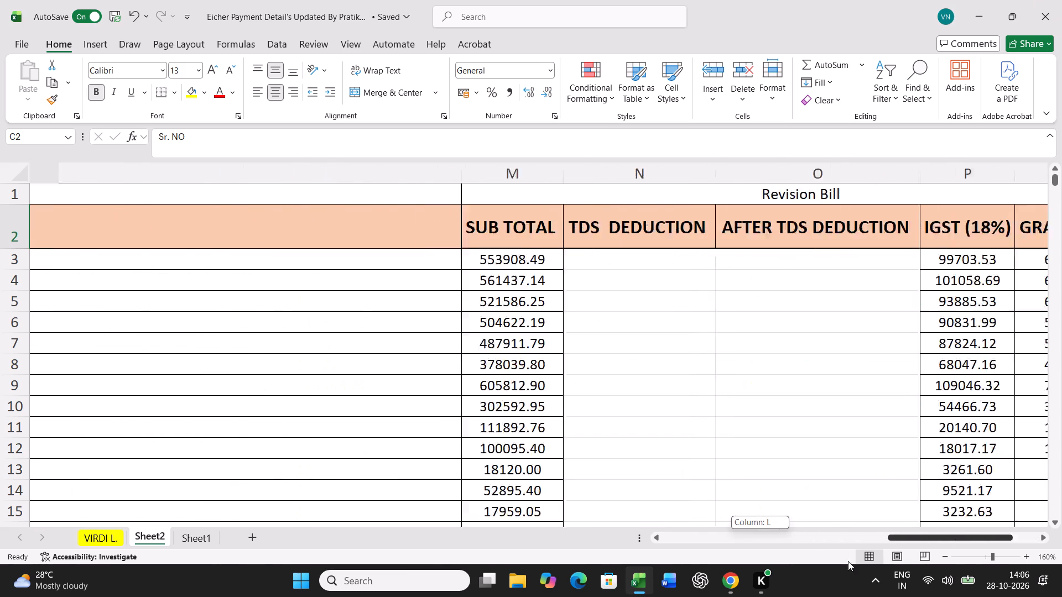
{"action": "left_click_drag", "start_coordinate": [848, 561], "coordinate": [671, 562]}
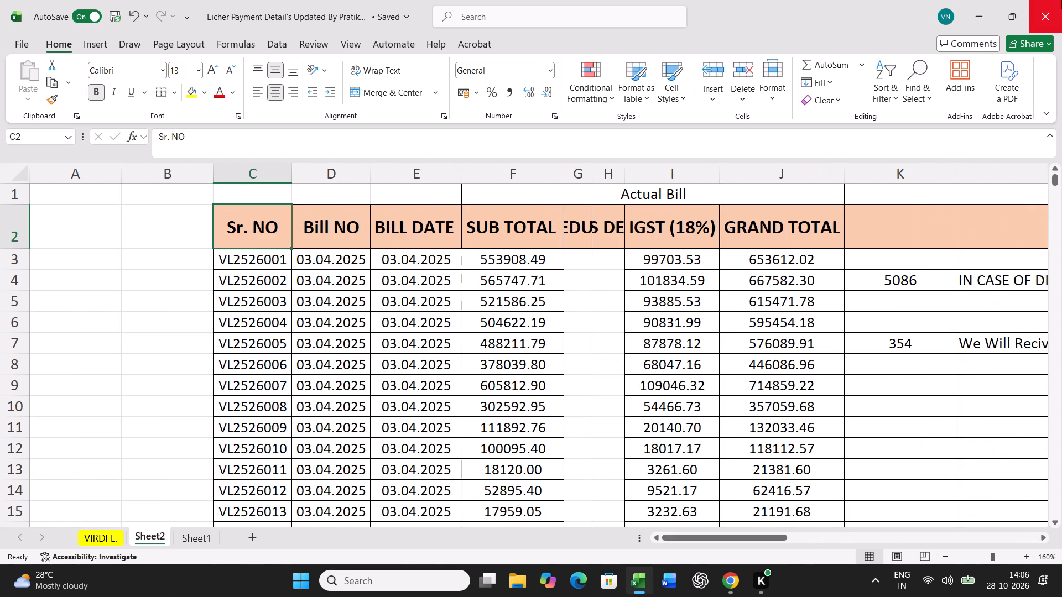
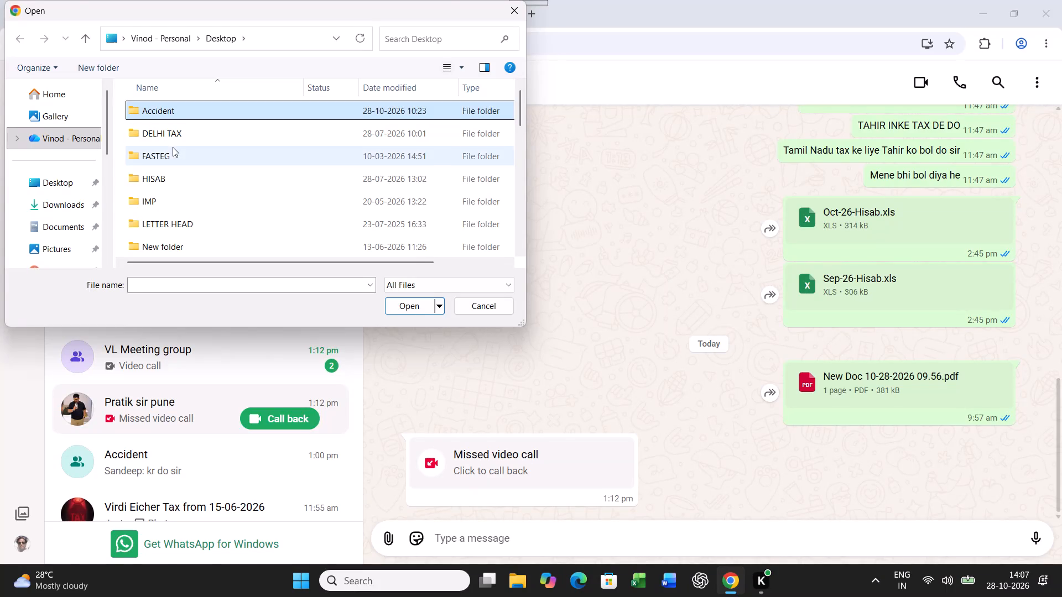
Look through the Desktop folder, including names starting with V and P, for the file to attach to the WhatsApp chat.
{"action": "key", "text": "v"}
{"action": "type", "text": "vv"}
{"action": "scroll", "coordinate": [317, 200], "scroll_direction": "up", "scroll_amount": 13}
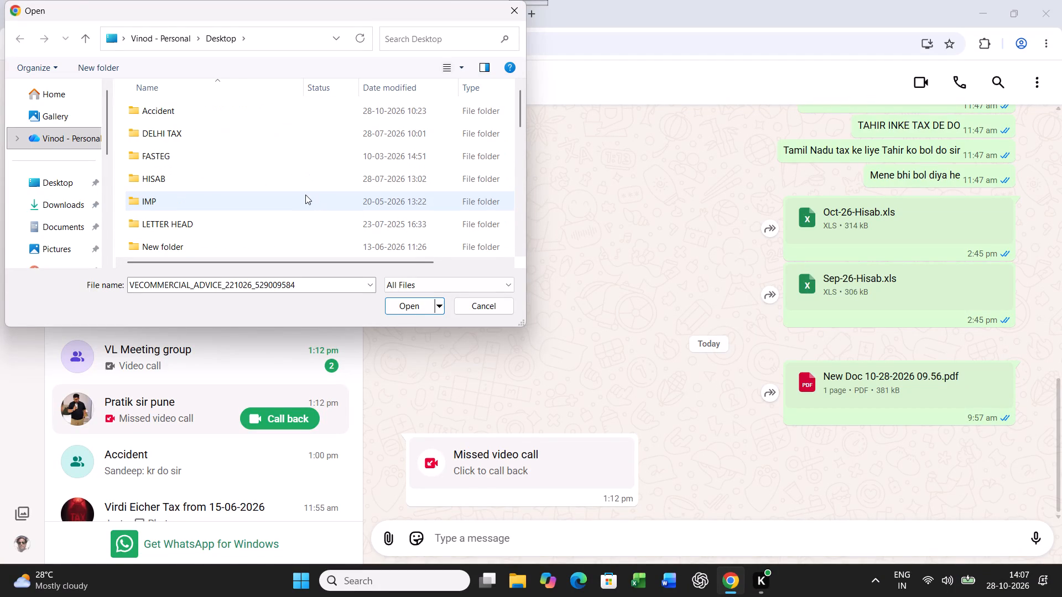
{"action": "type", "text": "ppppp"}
{"action": "scroll", "coordinate": [304, 194], "scroll_direction": "down", "scroll_amount": 1}
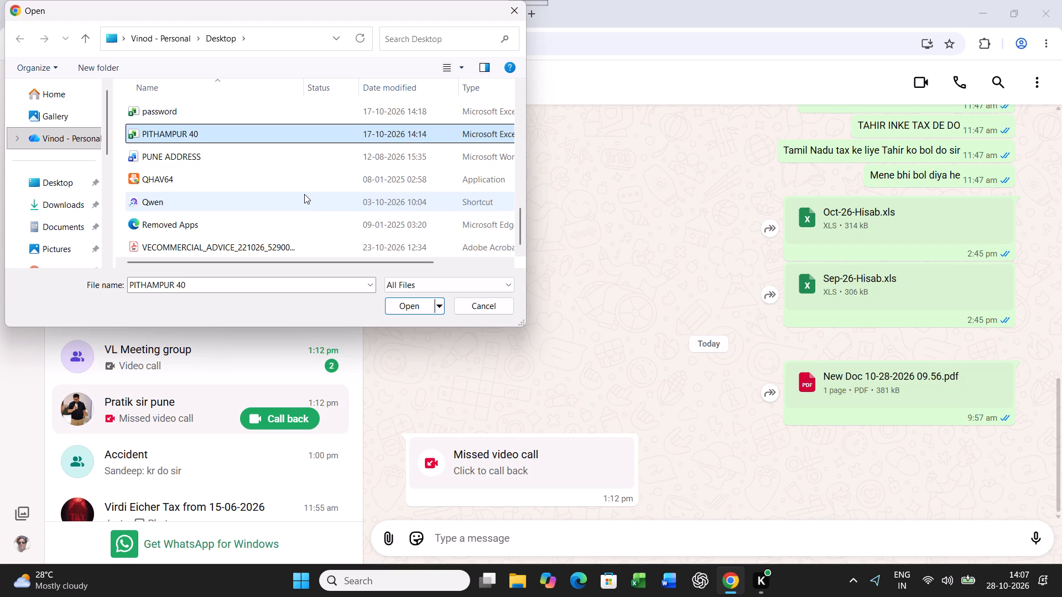
{"action": "scroll", "coordinate": [304, 194], "scroll_direction": "down", "scroll_amount": 1}
{"action": "scroll", "coordinate": [304, 194], "scroll_direction": "up", "scroll_amount": 13}
{"action": "scroll", "coordinate": [304, 194], "scroll_direction": "down", "scroll_amount": 1}
{"action": "scroll", "coordinate": [235, 138], "scroll_direction": "up", "scroll_amount": 3}
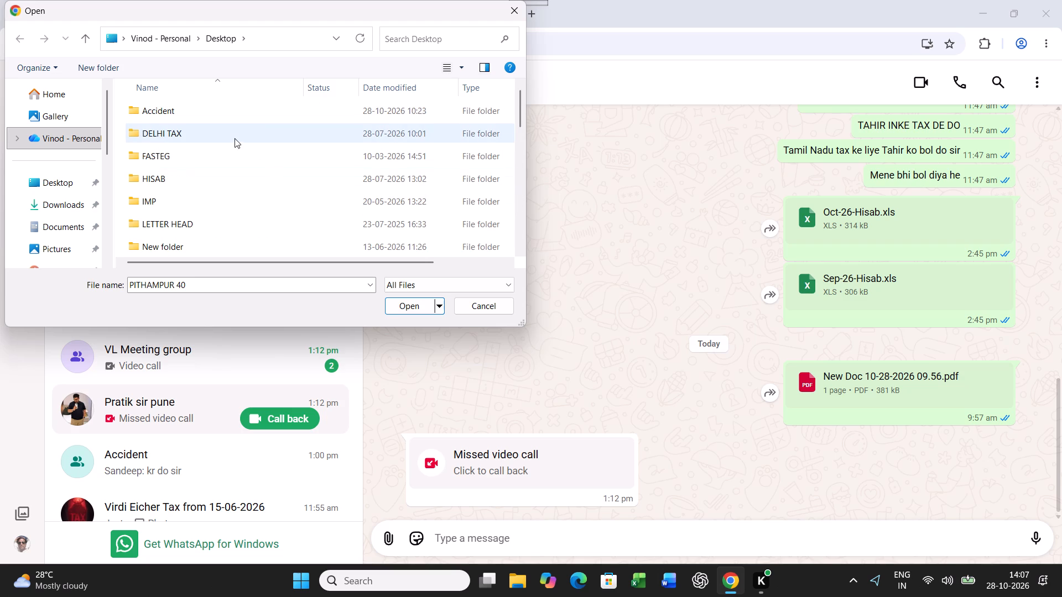
{"action": "left_click", "coordinate": [203, 117]}
{"action": "key", "text": "Down"}
{"action": "key", "text": "Down"}
{"action": "key", "text": "Down"}
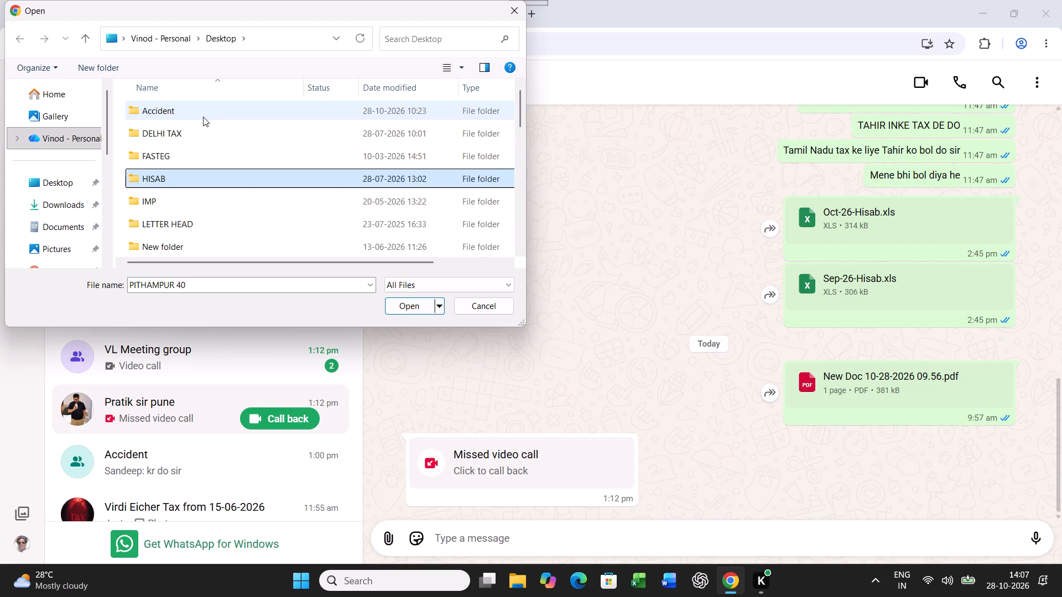
{"action": "key", "text": "Down"}
{"action": "key", "text": "Down"}
{"action": "key", "text": "Down"}
{"action": "key", "text": "Down"}
{"action": "key", "text": "Down"}
{"action": "key", "text": "Down"}
{"action": "key", "text": "Down"}
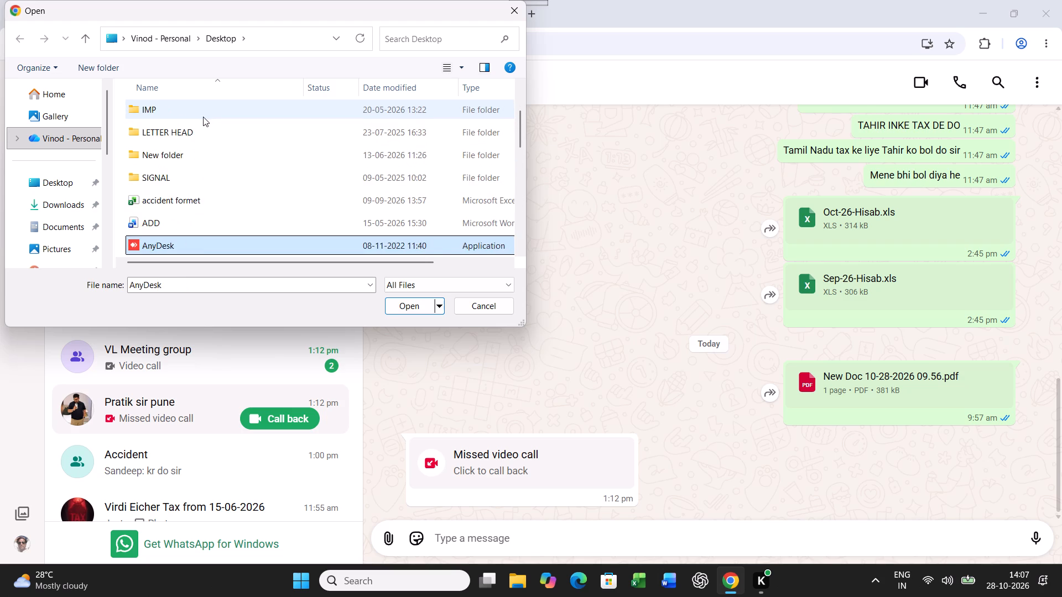
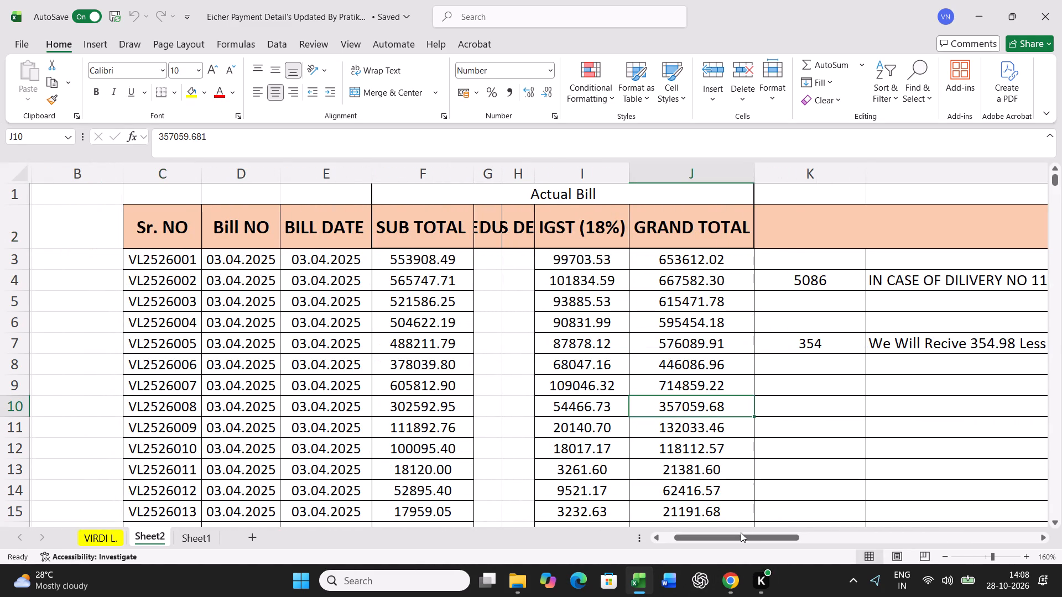
Compare Sheet2's Actual Bill and Revision Bill columns and review the column K differences and their remarks down to row 160.
{"action": "left_click_drag", "start_coordinate": [740, 536], "coordinate": [995, 527]}
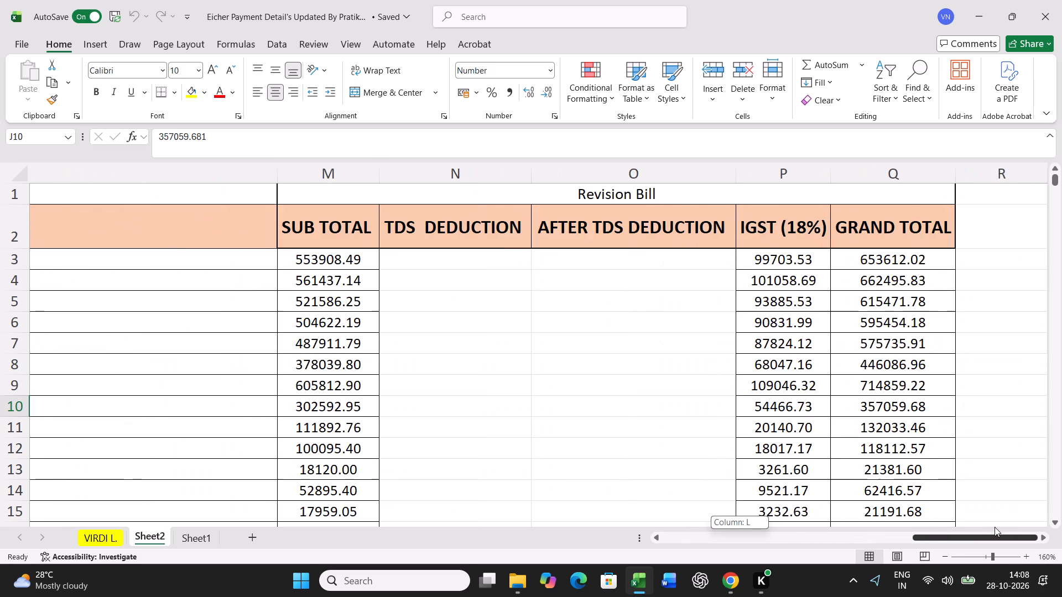
{"action": "left_click_drag", "start_coordinate": [995, 527], "coordinate": [772, 552]}
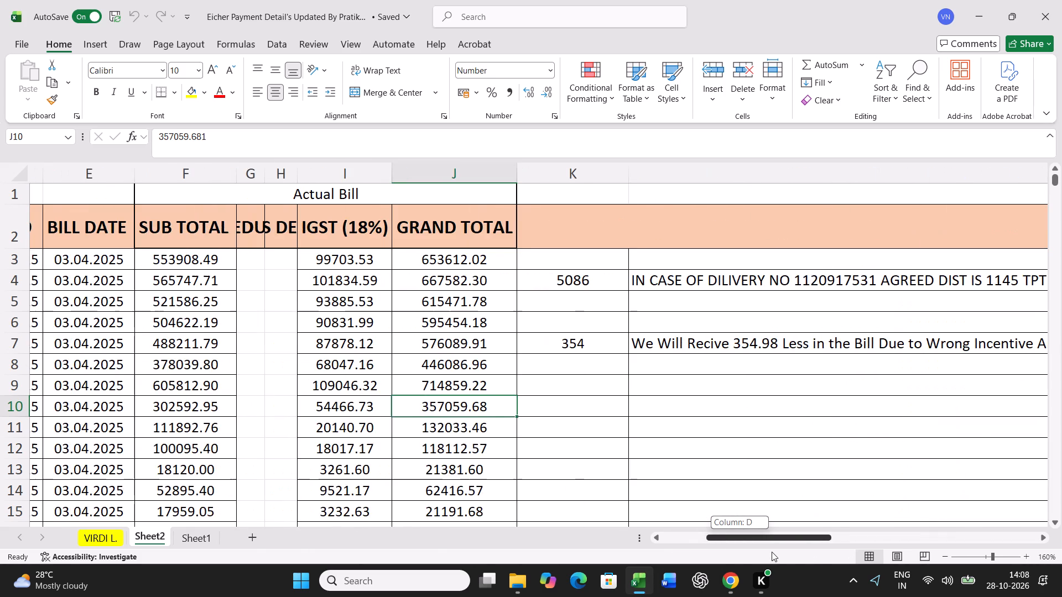
{"action": "left_click_drag", "start_coordinate": [772, 552], "coordinate": [1001, 514]}
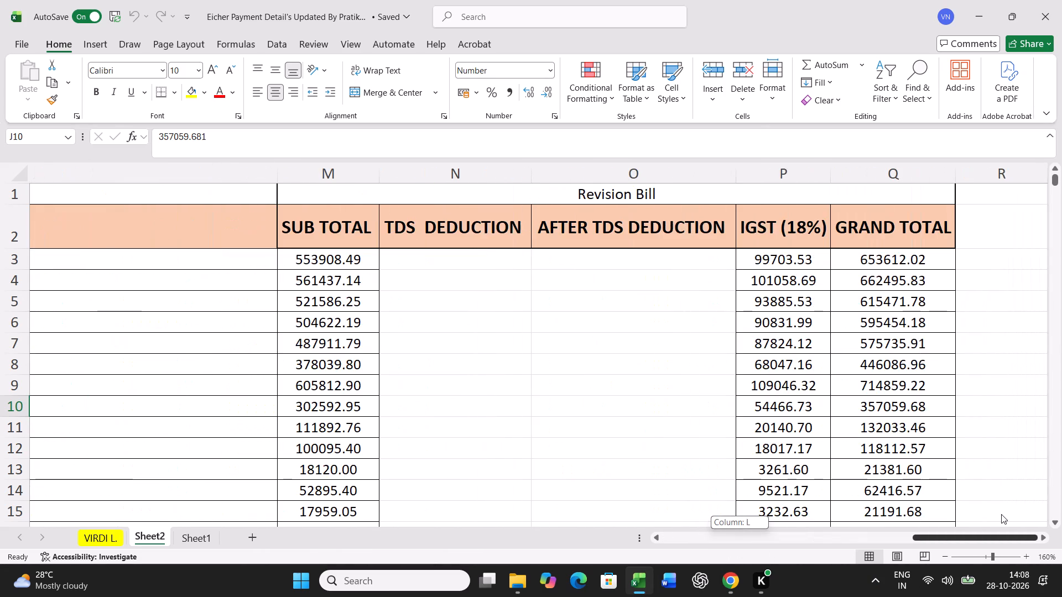
{"action": "left_click_drag", "start_coordinate": [1001, 514], "coordinate": [736, 556]}
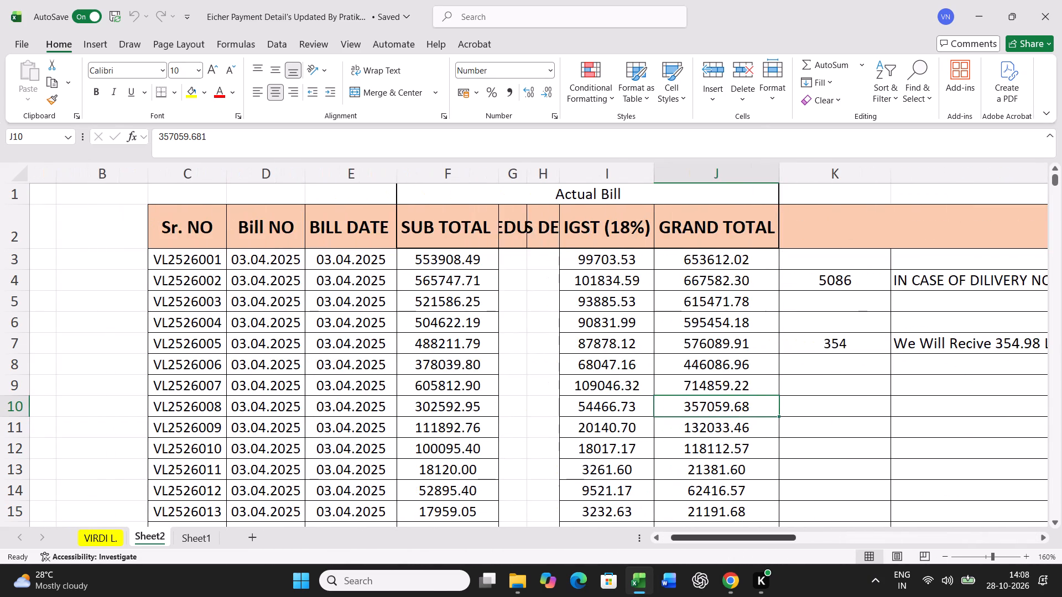
{"action": "left_click", "coordinate": [639, 430]}
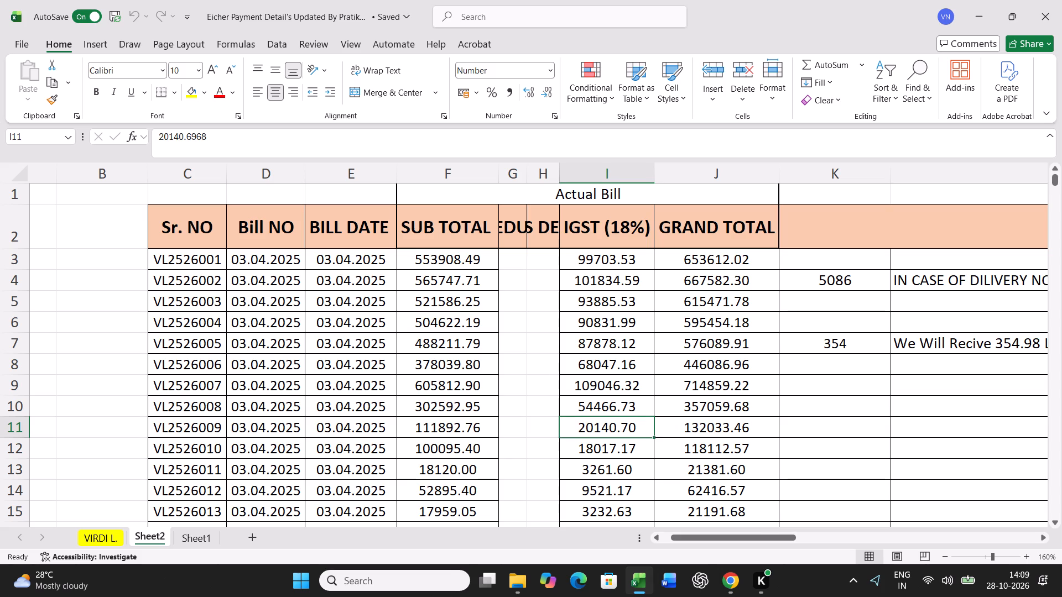
{"action": "left_click_drag", "start_coordinate": [757, 538], "coordinate": [825, 538]}
{"action": "scroll", "coordinate": [752, 465], "scroll_direction": "down", "scroll_amount": 6}
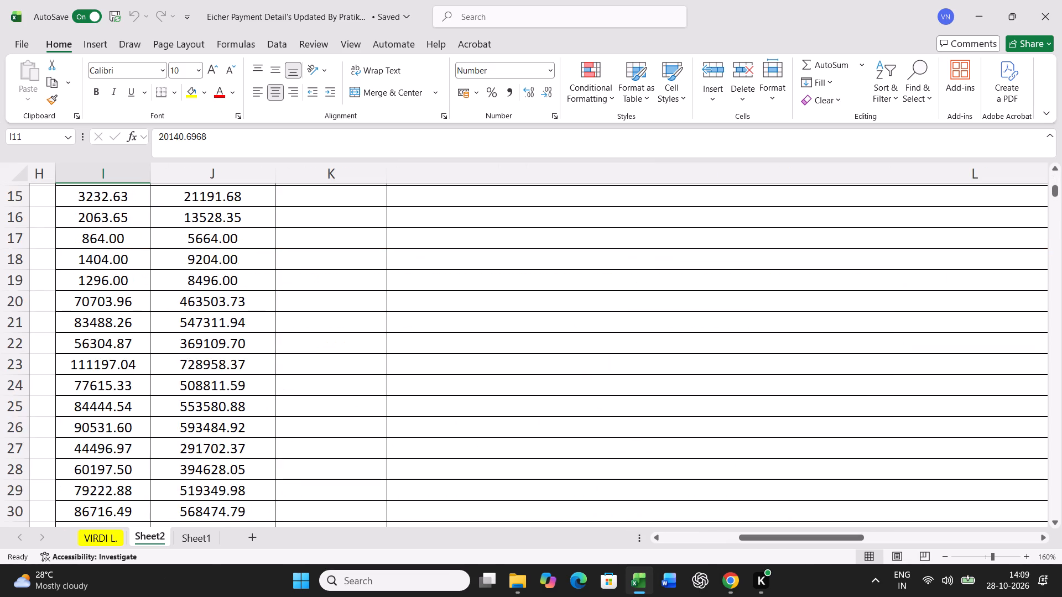
{"action": "scroll", "coordinate": [752, 465], "scroll_direction": "down", "scroll_amount": 14}
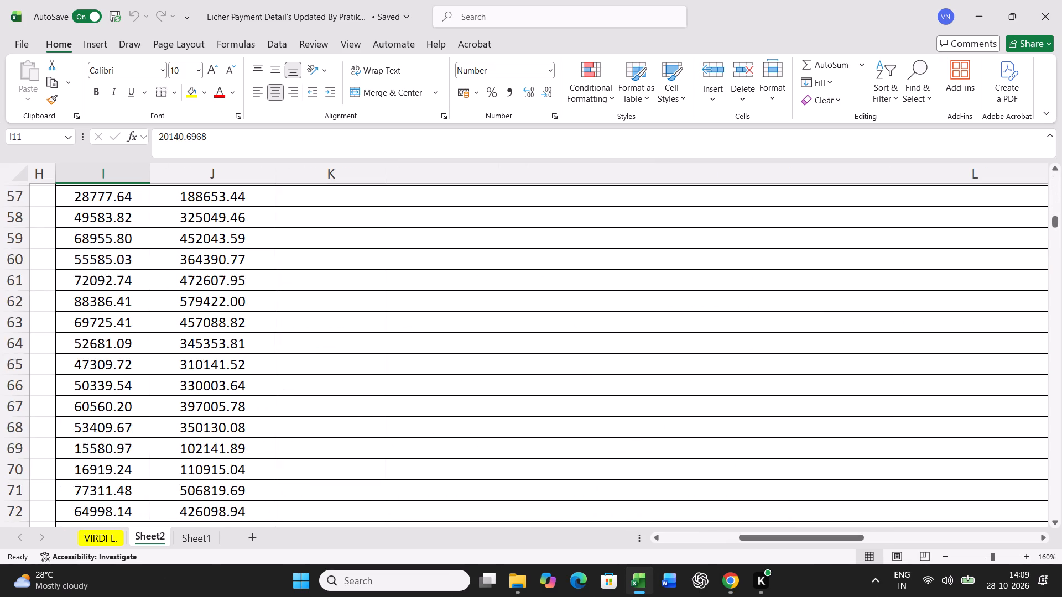
{"action": "scroll", "coordinate": [752, 465], "scroll_direction": "down", "scroll_amount": 19}
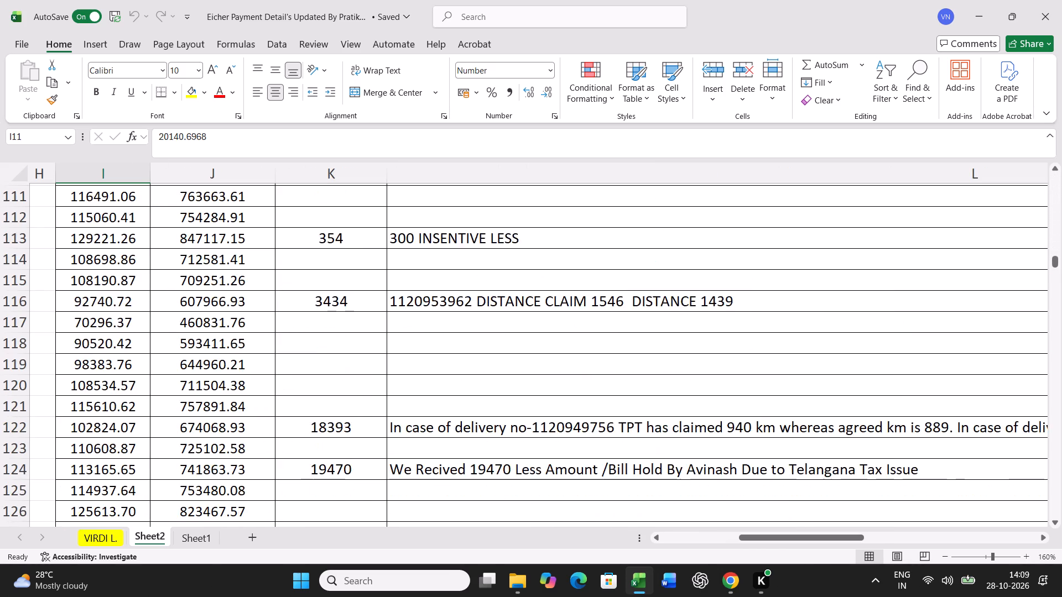
{"action": "scroll", "coordinate": [751, 465], "scroll_direction": "down", "scroll_amount": 11}
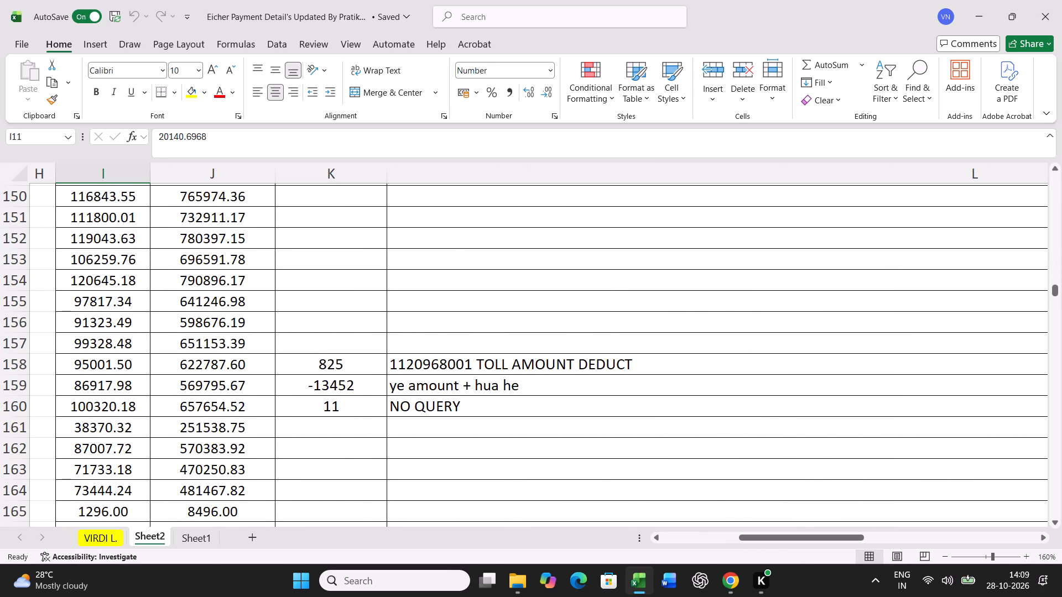
Examine row 159, remarked "ye amount + hua he", comparing its Revision Bill grand total with the Actual Bill amounts.
{"action": "left_click", "coordinate": [550, 385]}
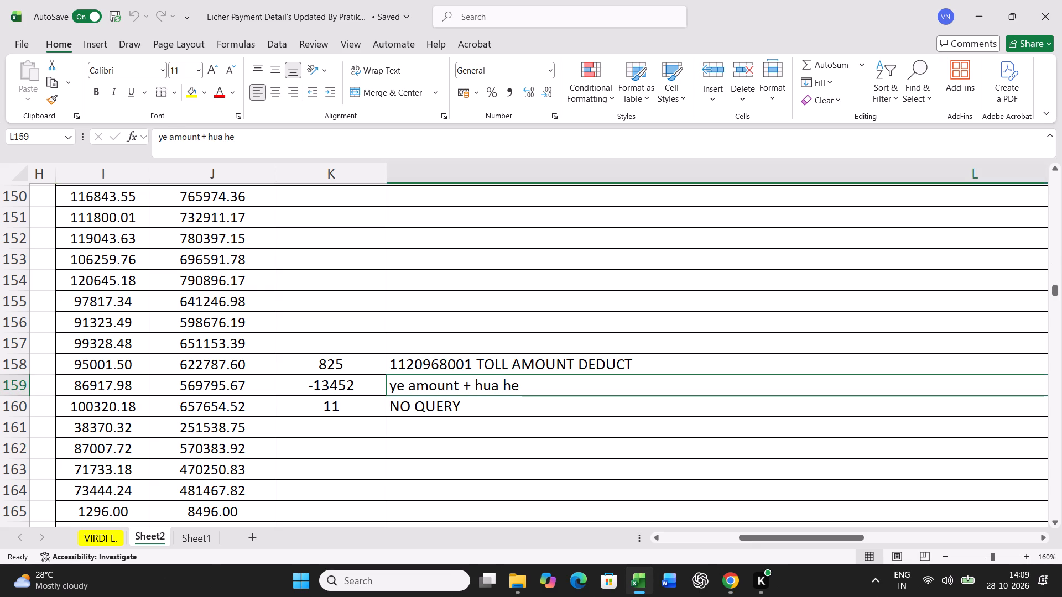
{"action": "left_click_drag", "start_coordinate": [823, 532], "coordinate": [1026, 507]}
{"action": "key", "text": "Right"}
{"action": "key", "text": "Right"}
{"action": "key", "text": "Right"}
{"action": "key", "text": "Right"}
{"action": "key", "text": "Right"}
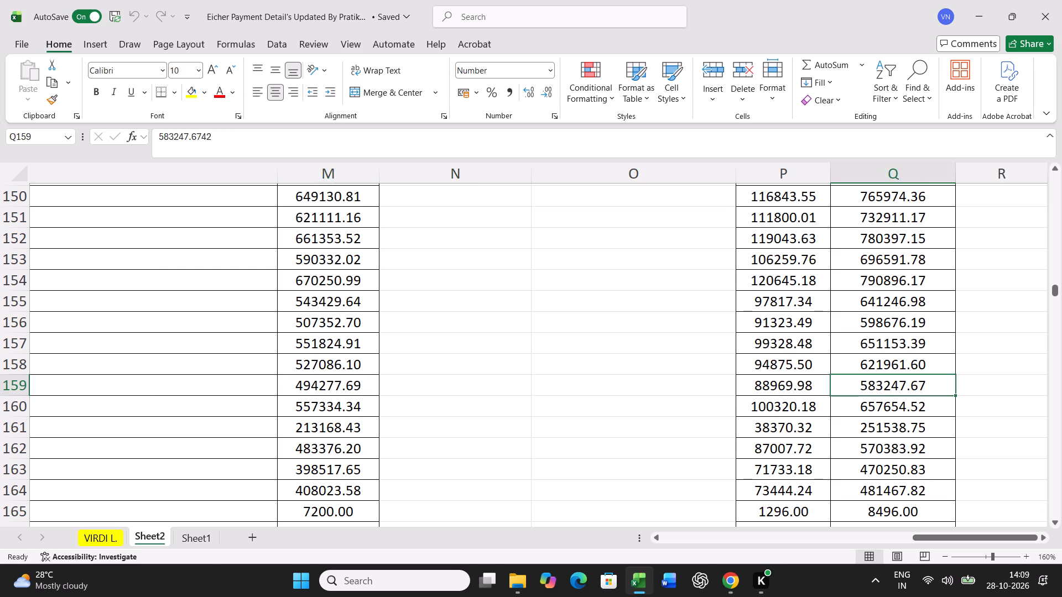
{"action": "key", "text": "Left"}
{"action": "key", "text": "Left"}
{"action": "key", "text": "Left"}
{"action": "key", "text": "Left"}
{"action": "key", "text": "Left"}
{"action": "key", "text": "Left"}
{"action": "key", "text": "Left"}
{"action": "key", "text": "Left"}
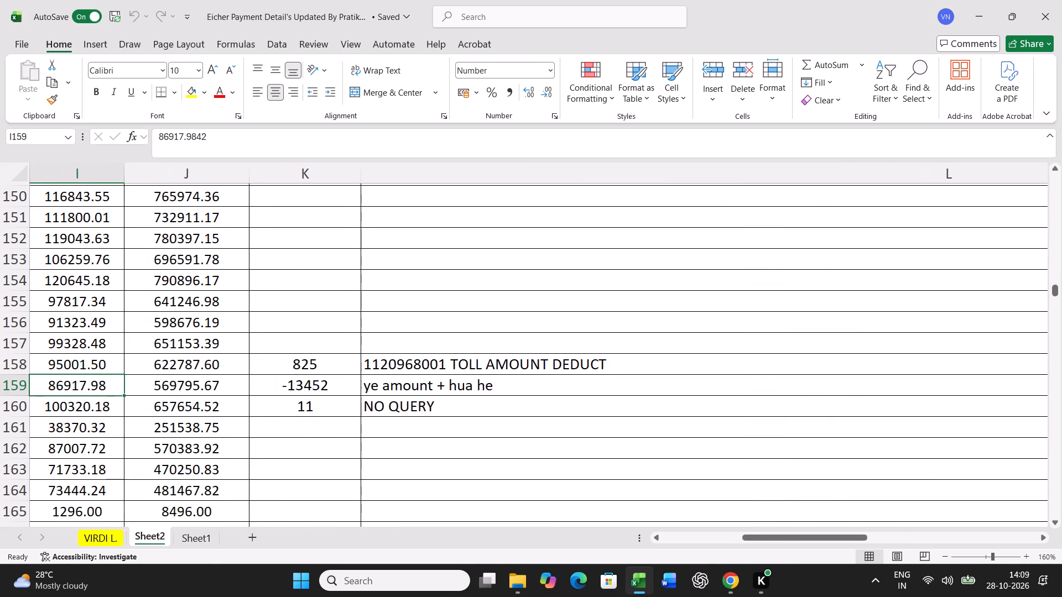
{"action": "key", "text": "Left"}
{"action": "key", "text": "Right"}
{"action": "key", "text": "Right"}
{"action": "key", "text": "Right"}
{"action": "key", "text": "Right"}
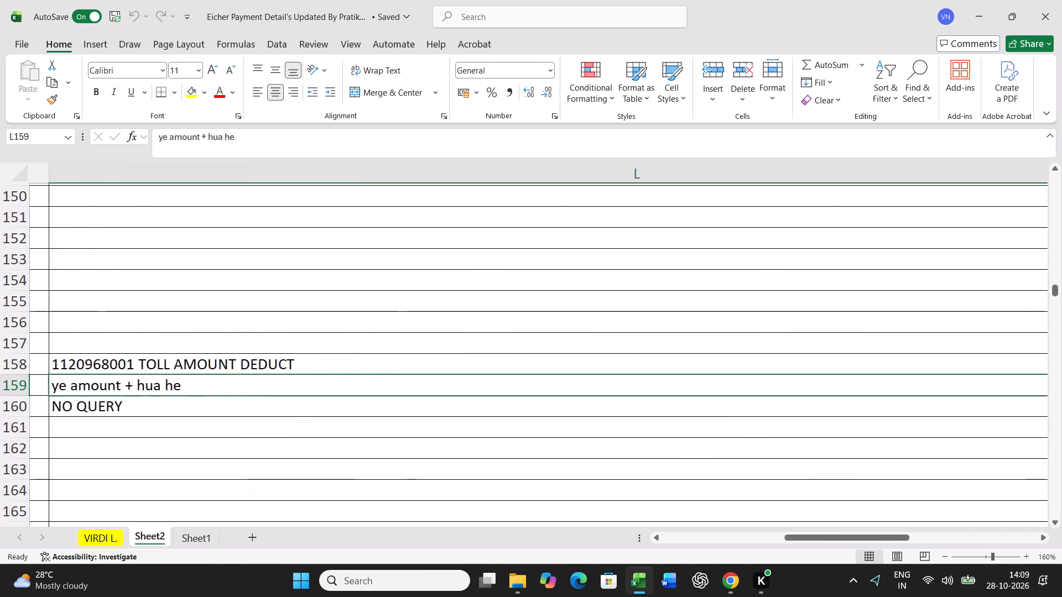
Recheck bill VL2526157 in row 159, comparing its Actual Bill amounts, column K difference and remark with its Revision Bill amounts.
{"action": "key", "text": "Left"}
{"action": "key", "text": "Left"}
{"action": "key", "text": "Left"}
{"action": "key", "text": "Left"}
{"action": "key", "text": "Left"}
{"action": "key", "text": "Left"}
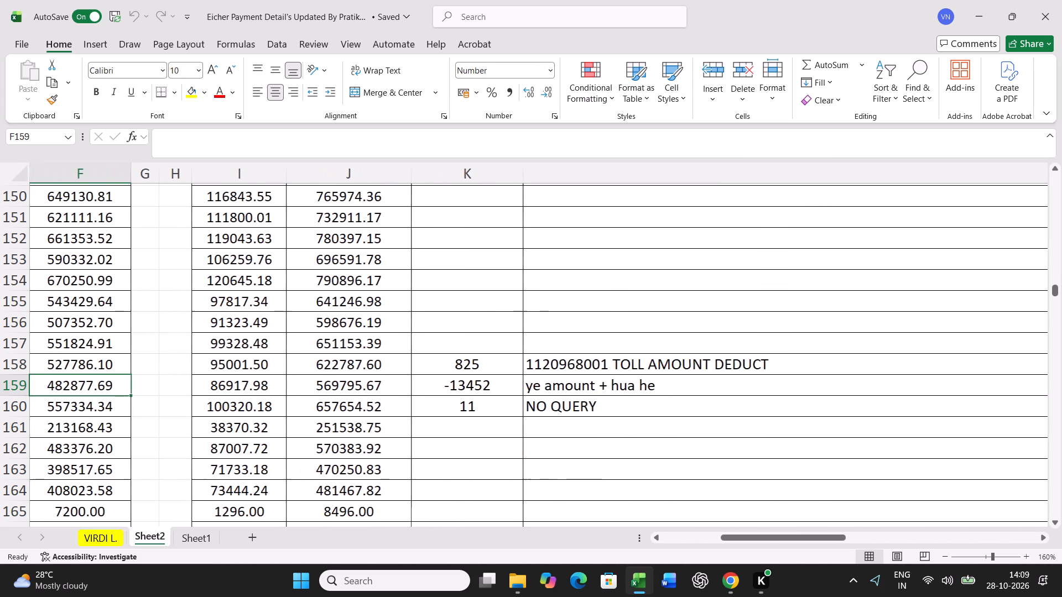
{"action": "key", "text": "Left"}
{"action": "key", "text": "Left"}
{"action": "key", "text": "Left"}
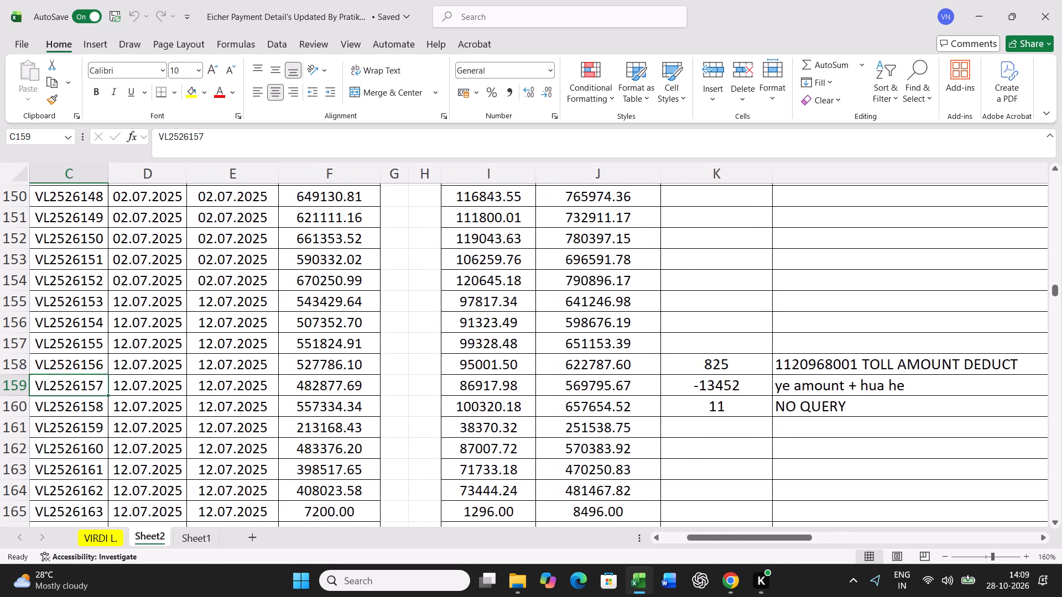
{"action": "key", "text": "Right"}
{"action": "key", "text": "Right"}
{"action": "key", "text": "Right"}
{"action": "key", "text": "Right"}
{"action": "key", "text": "Right"}
{"action": "key", "text": "Right"}
{"action": "key", "text": "Right"}
{"action": "key", "text": "Right"}
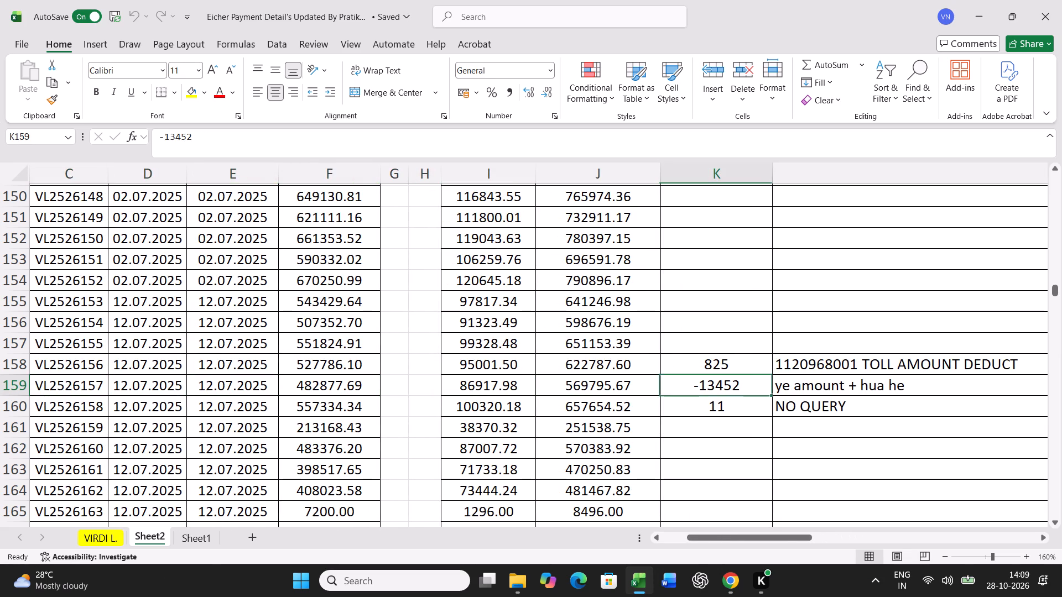
{"action": "key", "text": "Right"}
{"action": "key", "text": "Left"}
{"action": "key", "text": "Left"}
{"action": "key", "text": "Left"}
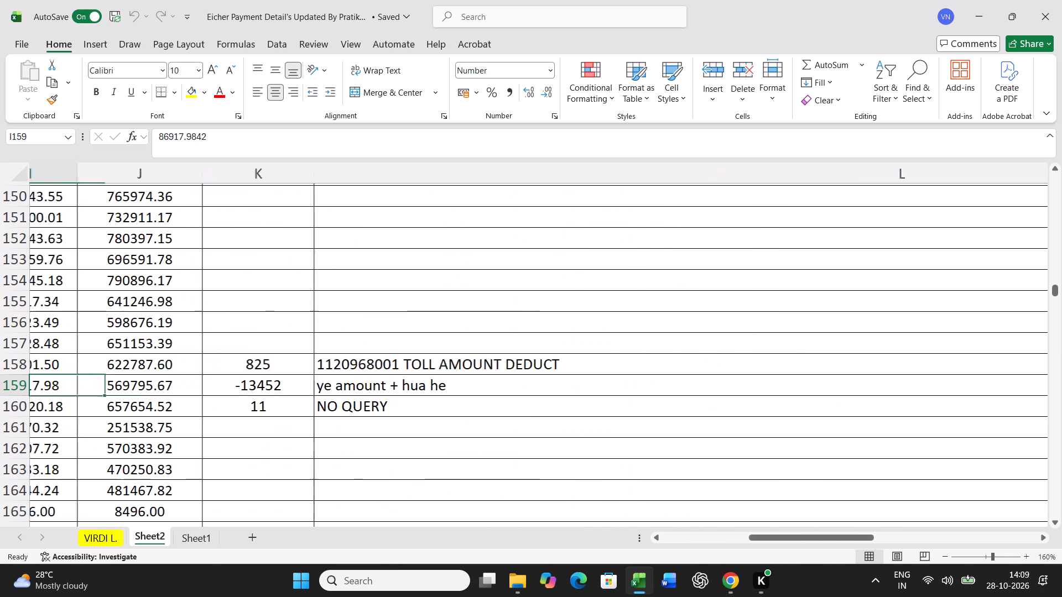
{"action": "key", "text": "Left"}
{"action": "key", "text": "Left"}
{"action": "key", "text": "Left"}
{"action": "key", "text": "Left"}
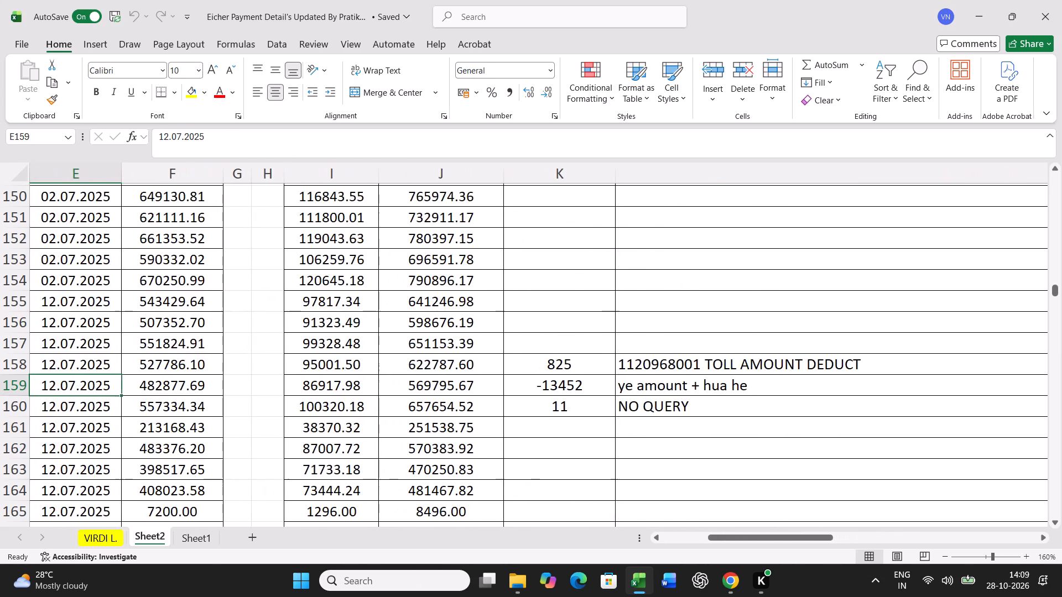
{"action": "key", "text": "Left"}
{"action": "key", "text": "Right"}
{"action": "key", "text": "Right"}
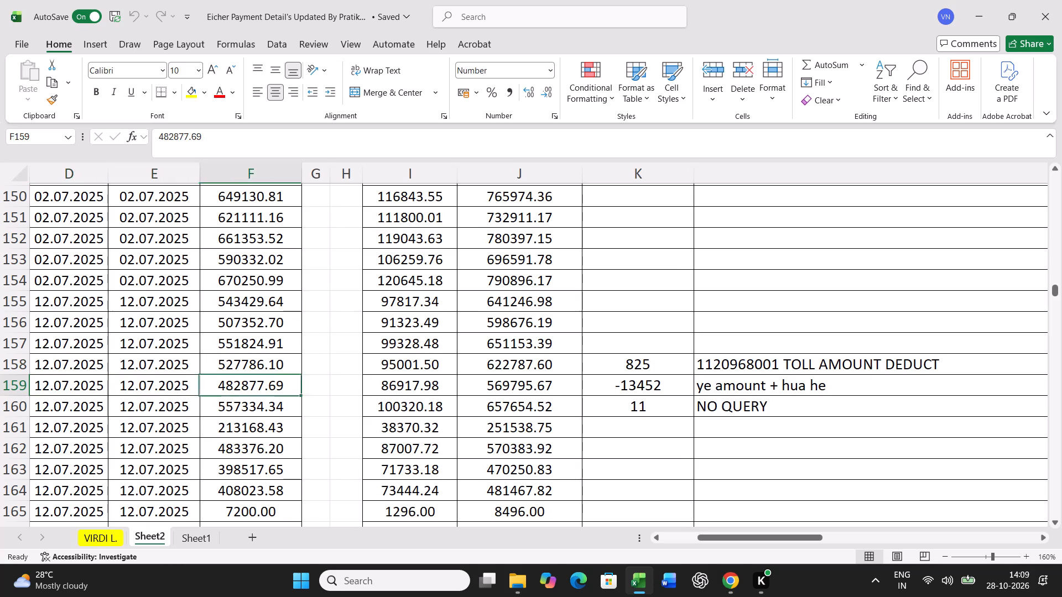
{"action": "key", "text": "Right"}
{"action": "key", "text": "Right"}
{"action": "key", "text": "Right"}
{"action": "key", "text": "Right"}
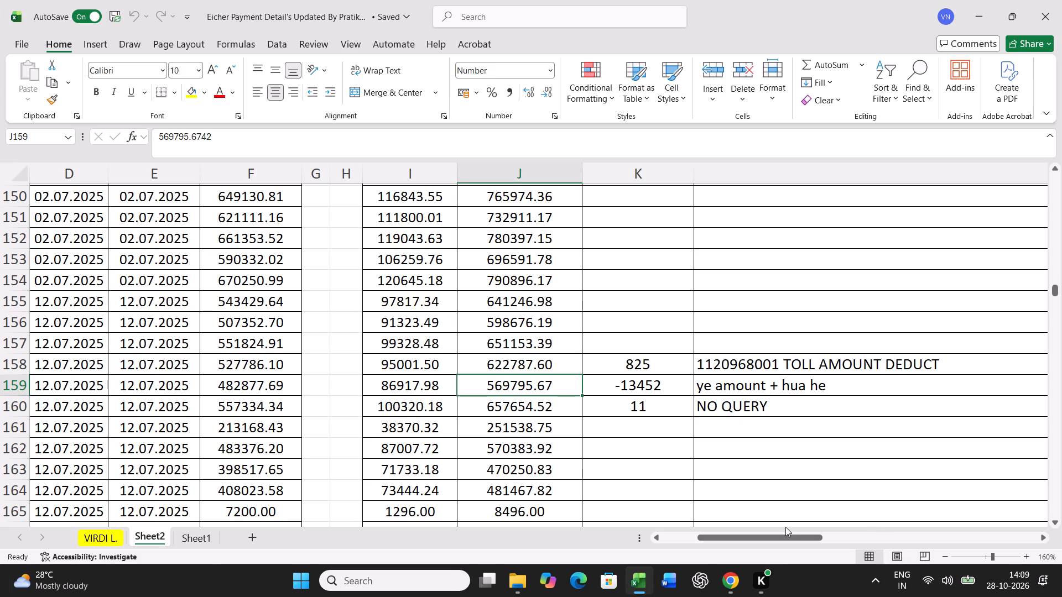
{"action": "left_click_drag", "start_coordinate": [769, 541], "coordinate": [960, 505]}
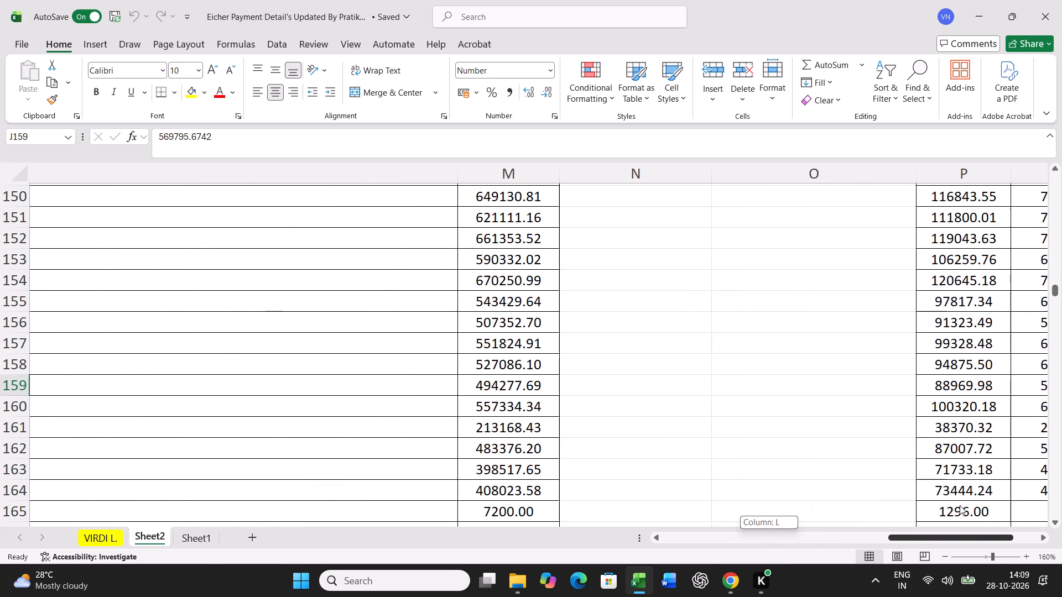
{"action": "left_click_drag", "start_coordinate": [960, 505], "coordinate": [767, 549]}
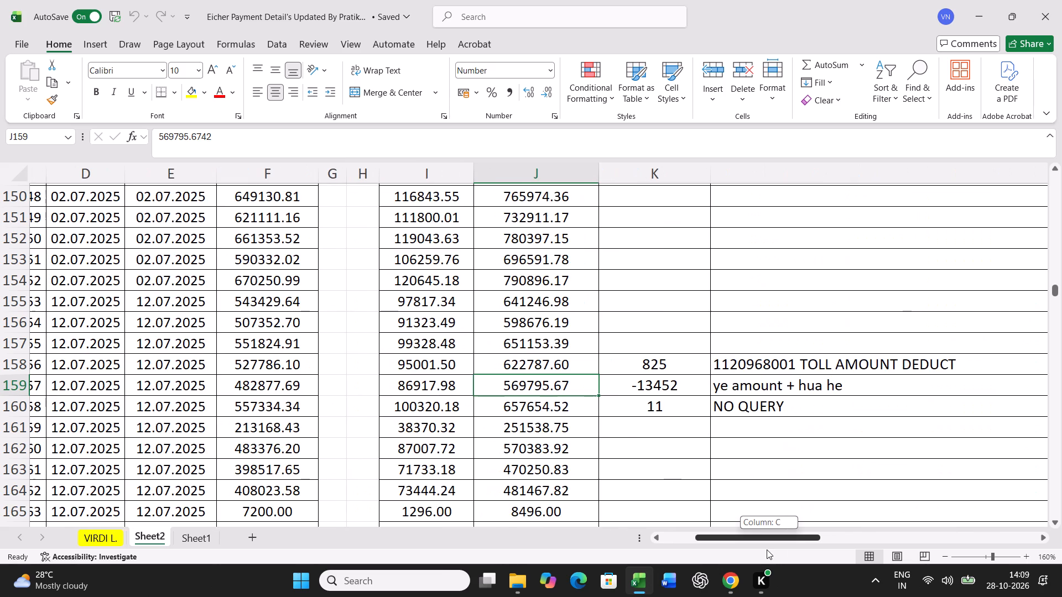
{"action": "left_click_drag", "start_coordinate": [767, 549], "coordinate": [740, 552]}
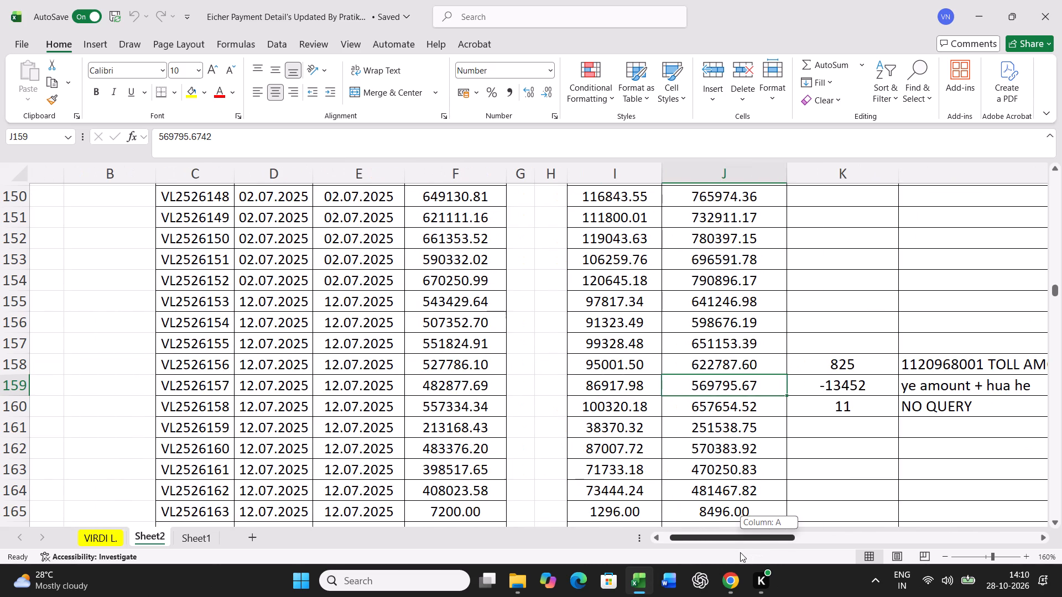
{"action": "left_click_drag", "start_coordinate": [740, 552], "coordinate": [738, 559]}
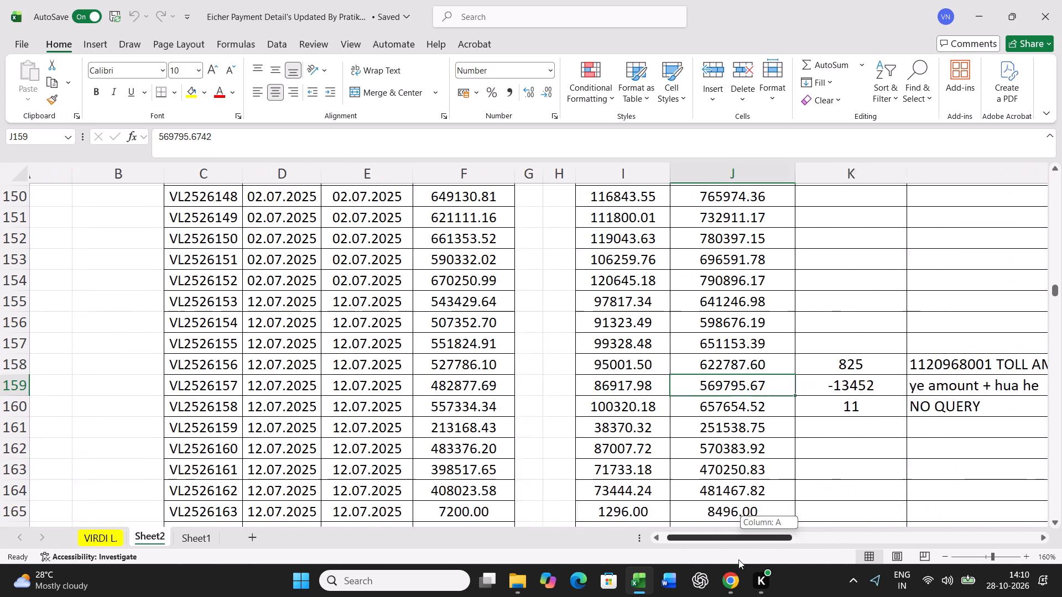
{"action": "left_click_drag", "start_coordinate": [738, 559], "coordinate": [738, 559]}
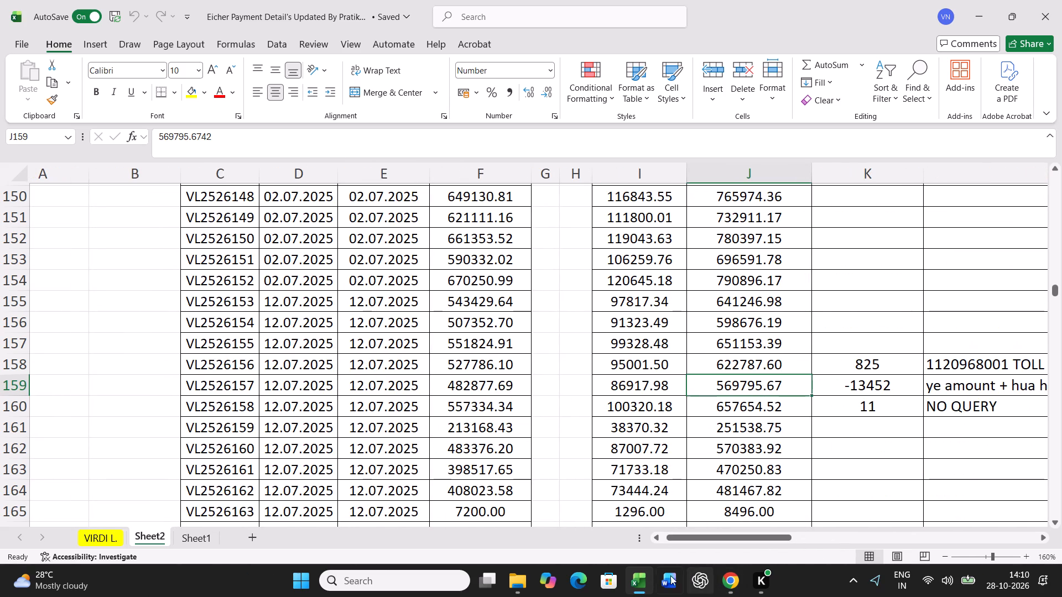
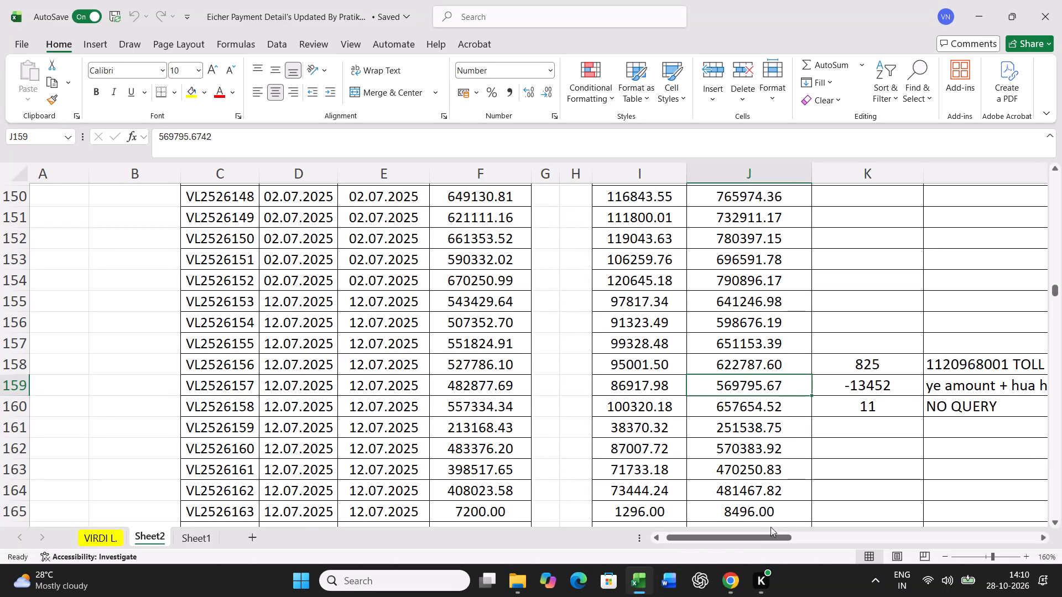
Review Sheet2's column K differences and their column L remarks from row 158 down to row 294.
{"action": "left_click_drag", "start_coordinate": [766, 540], "coordinate": [868, 532]}
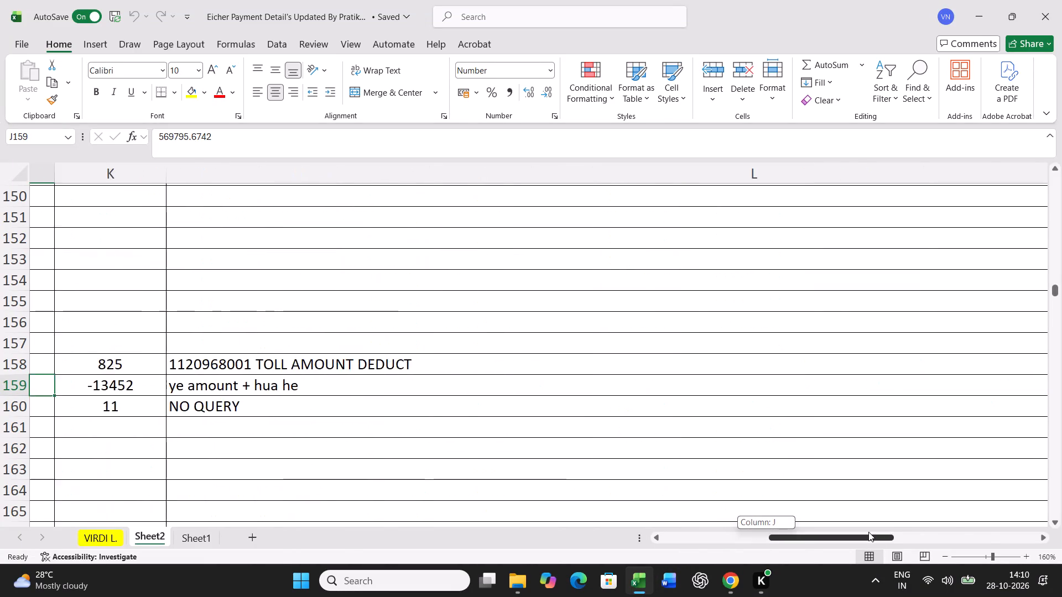
{"action": "left_click_drag", "start_coordinate": [868, 532], "coordinate": [828, 565]}
{"action": "scroll", "coordinate": [743, 461], "scroll_direction": "down", "scroll_amount": 5}
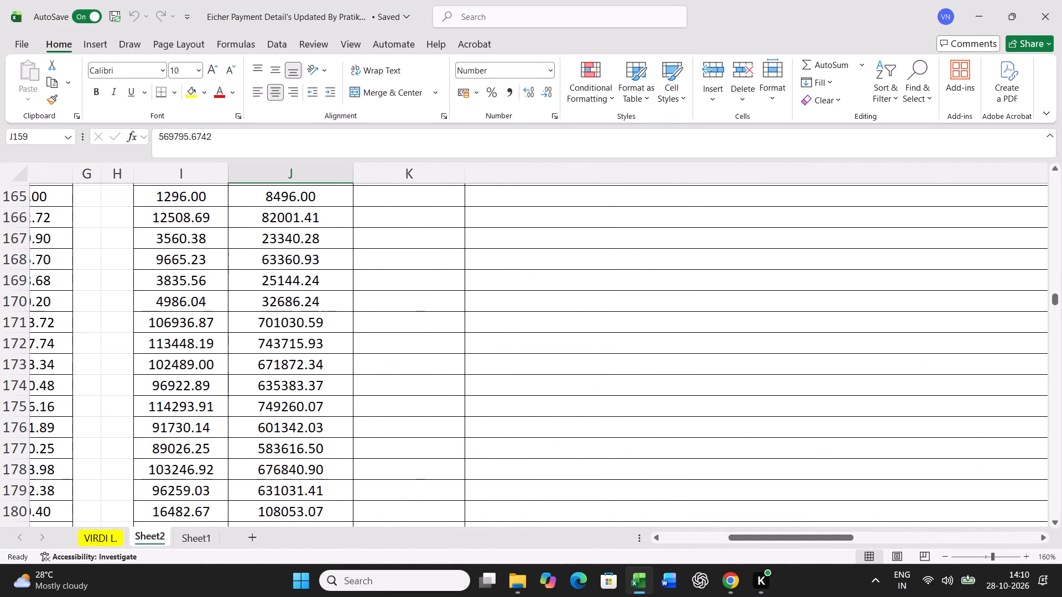
{"action": "scroll", "coordinate": [743, 461], "scroll_direction": "up", "scroll_amount": 5}
{"action": "scroll", "coordinate": [743, 461], "scroll_direction": "down", "scroll_amount": 2}
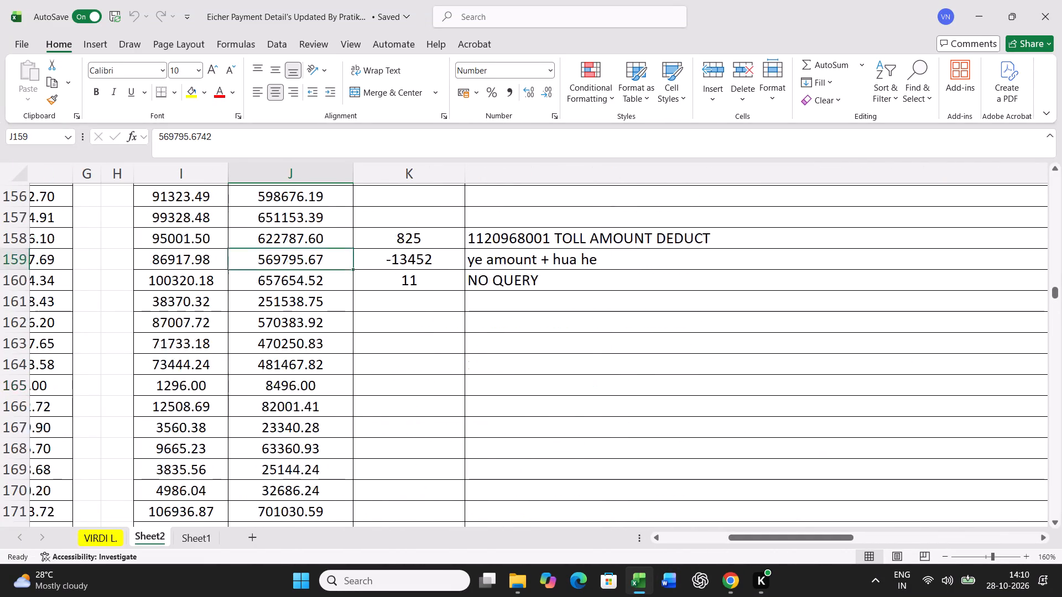
{"action": "scroll", "coordinate": [743, 461], "scroll_direction": "down", "scroll_amount": 10}
{"action": "scroll", "coordinate": [743, 461], "scroll_direction": "up", "scroll_amount": 2}
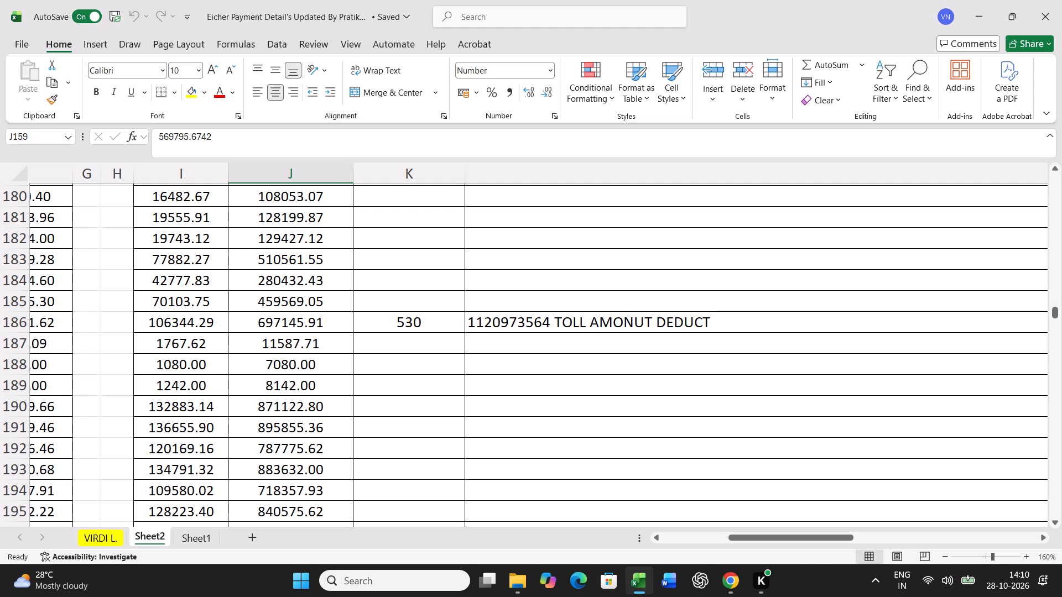
{"action": "scroll", "coordinate": [741, 463], "scroll_direction": "down", "scroll_amount": 10}
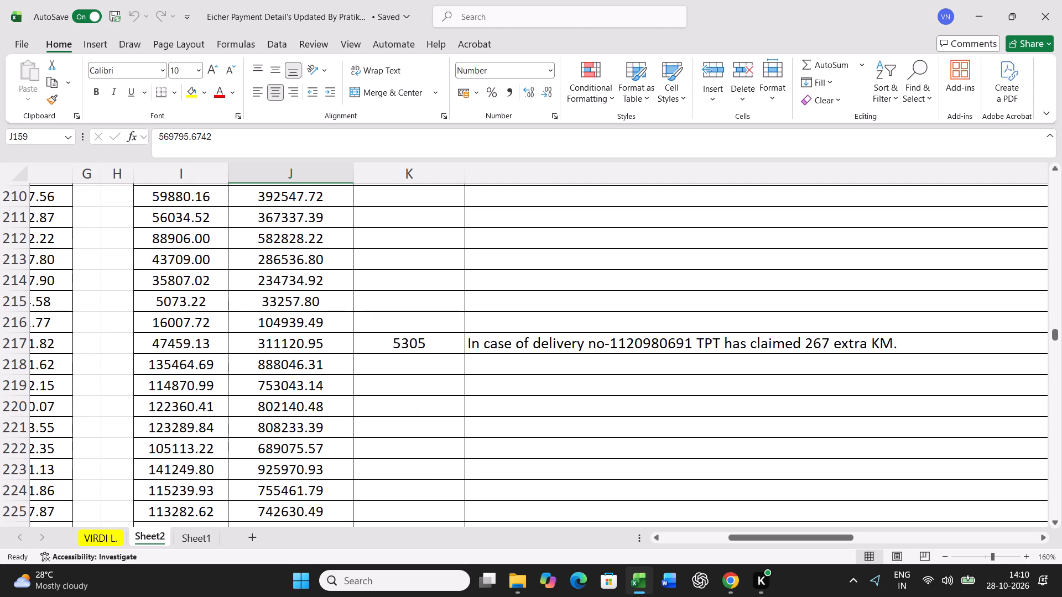
{"action": "scroll", "coordinate": [741, 463], "scroll_direction": "down", "scroll_amount": 20}
{"action": "scroll", "coordinate": [741, 463], "scroll_direction": "down", "scroll_amount": 3}
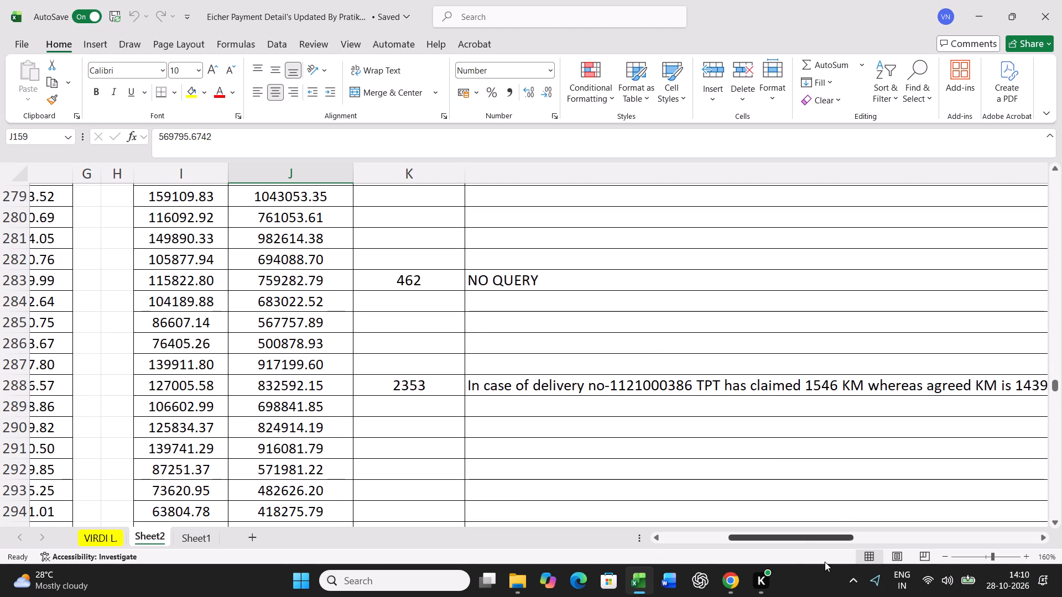
{"action": "left_click_drag", "start_coordinate": [811, 538], "coordinate": [821, 546]}
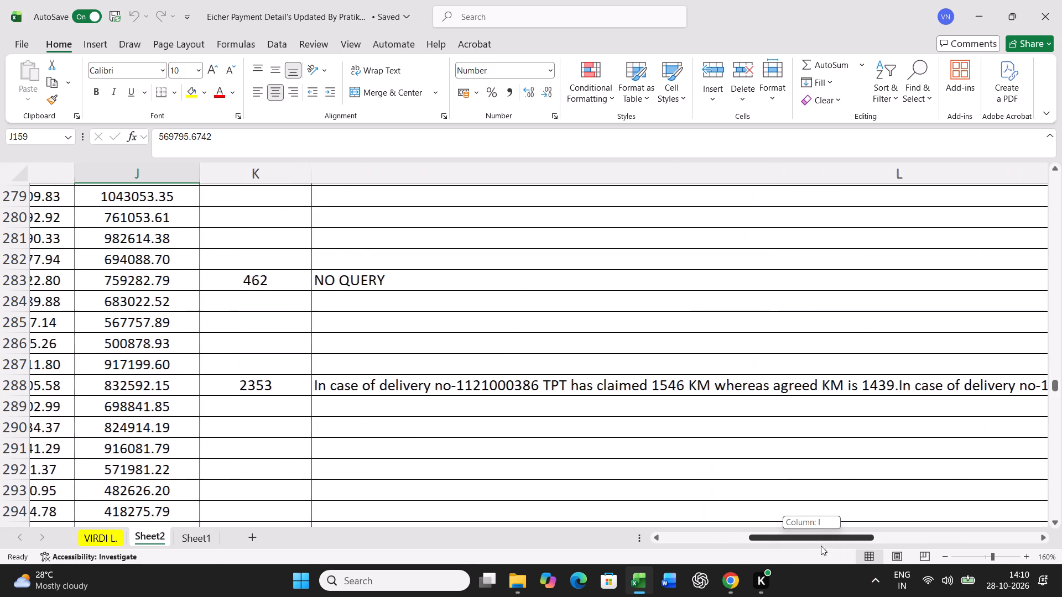
{"action": "left_click_drag", "start_coordinate": [821, 546], "coordinate": [822, 539]}
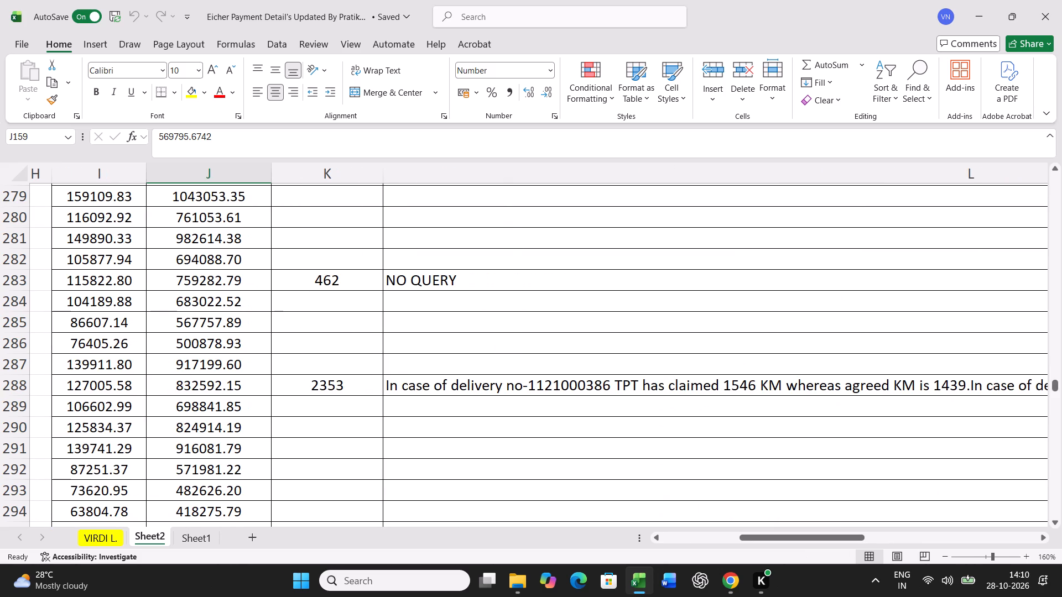
Continue reviewing the differences and remarks from row 295 down to the last bill, VL2526462, in row 464.
{"action": "scroll", "coordinate": [695, 473], "scroll_direction": "down", "scroll_amount": 12}
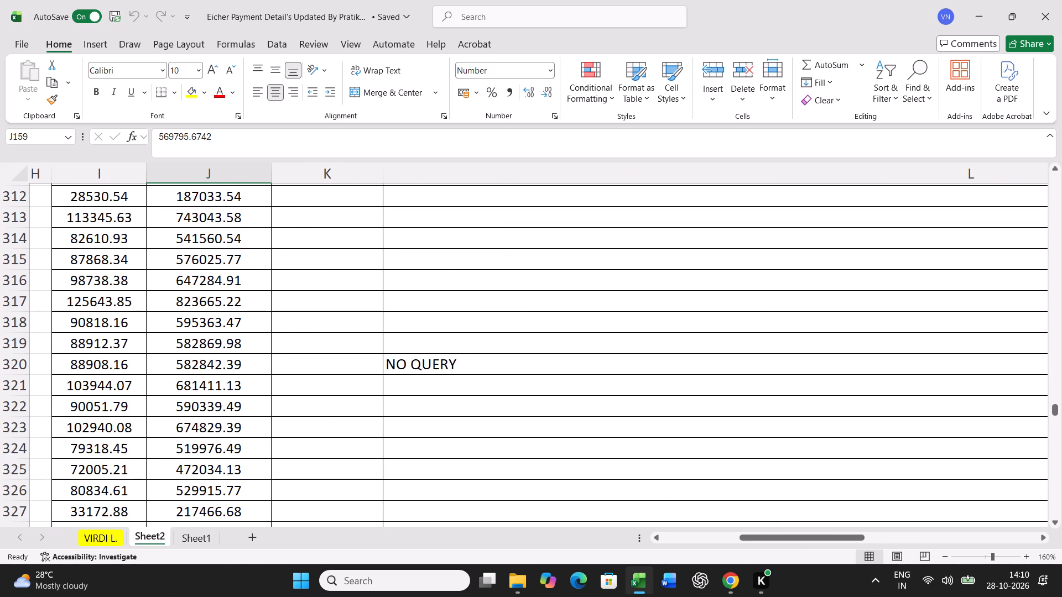
{"action": "scroll", "coordinate": [690, 476], "scroll_direction": "down", "scroll_amount": 5}
{"action": "scroll", "coordinate": [686, 479], "scroll_direction": "up", "scroll_amount": 6}
{"action": "scroll", "coordinate": [686, 479], "scroll_direction": "down", "scroll_amount": 9}
{"action": "scroll", "coordinate": [684, 480], "scroll_direction": "up", "scroll_amount": 4}
{"action": "scroll", "coordinate": [684, 480], "scroll_direction": "down", "scroll_amount": 4}
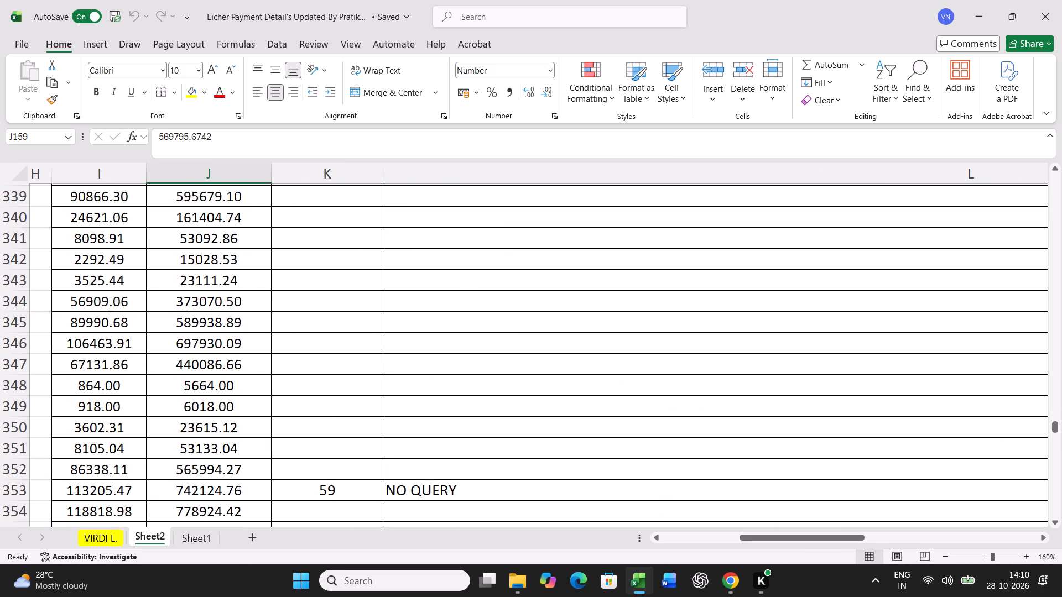
{"action": "scroll", "coordinate": [684, 480], "scroll_direction": "up", "scroll_amount": 9}
{"action": "scroll", "coordinate": [684, 480], "scroll_direction": "down", "scroll_amount": 12}
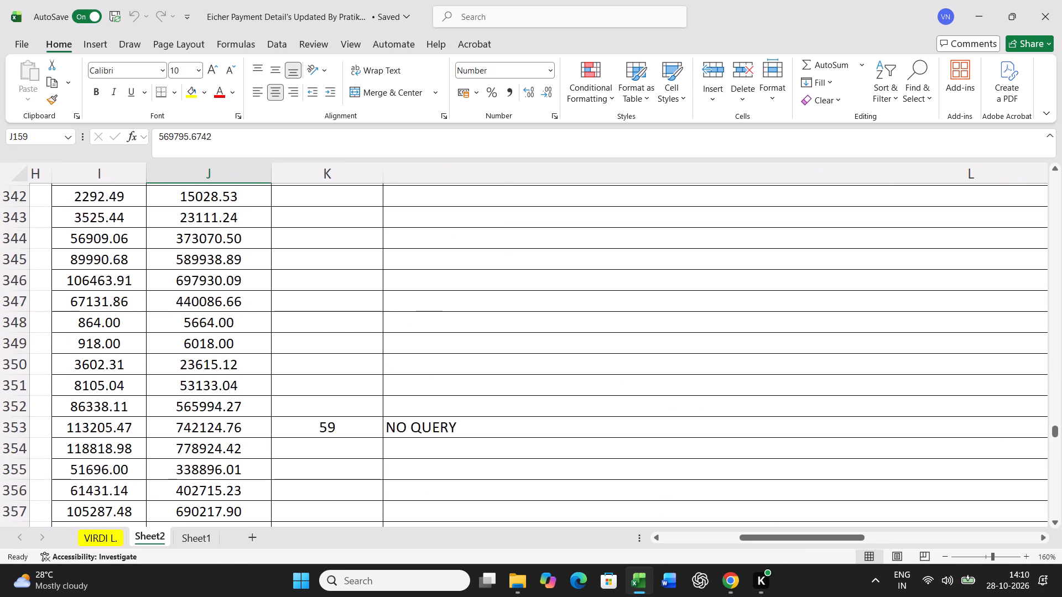
{"action": "scroll", "coordinate": [684, 481], "scroll_direction": "down", "scroll_amount": 8}
{"action": "scroll", "coordinate": [684, 481], "scroll_direction": "down", "scroll_amount": 19}
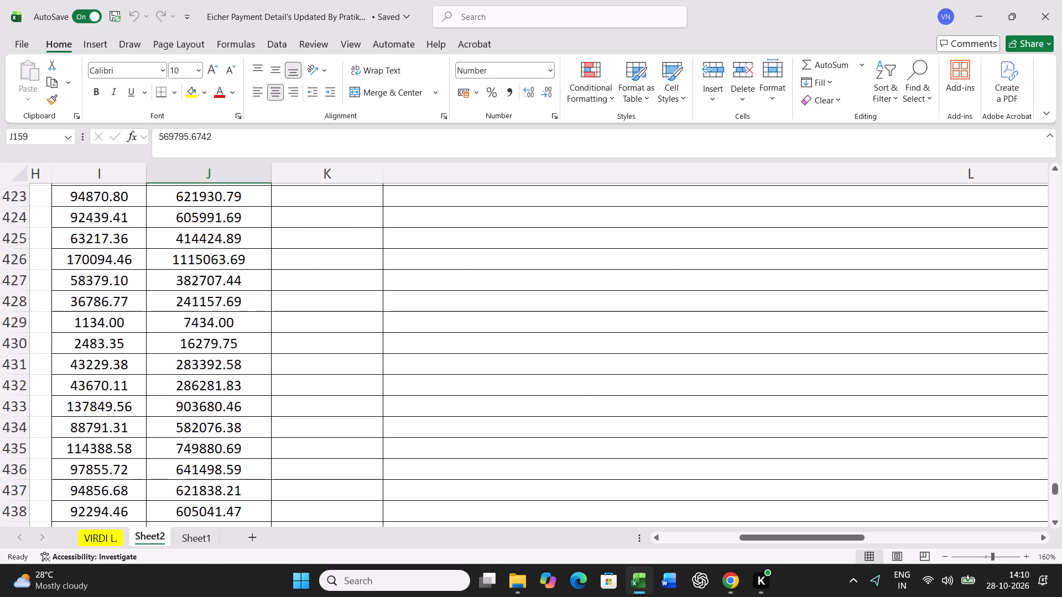
{"action": "scroll", "coordinate": [682, 481], "scroll_direction": "down", "scroll_amount": 12}
{"action": "scroll", "coordinate": [682, 481], "scroll_direction": "up", "scroll_amount": 13}
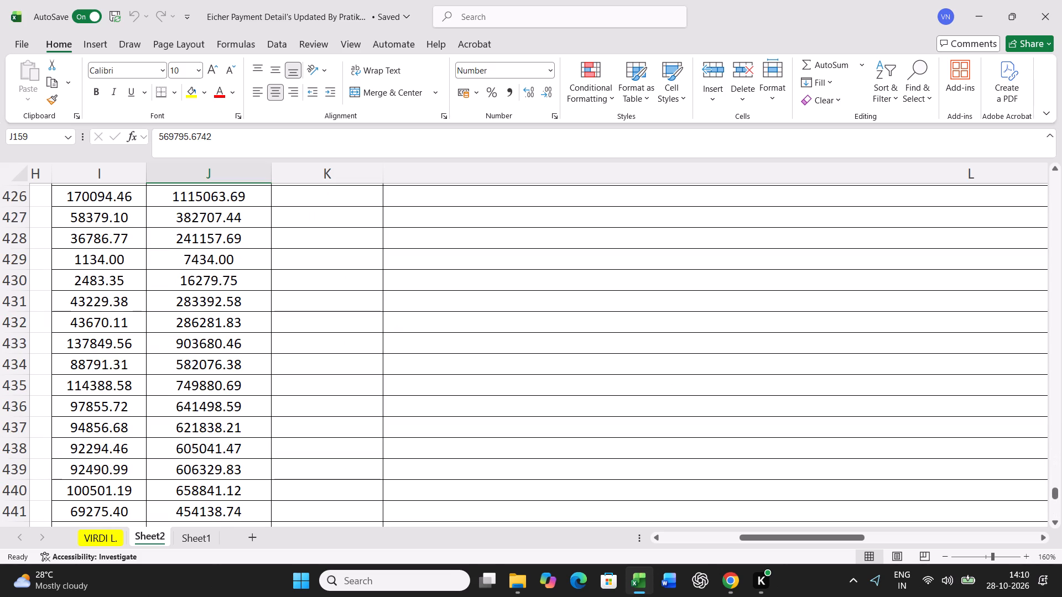
{"action": "left_click_drag", "start_coordinate": [826, 532], "coordinate": [741, 537]}
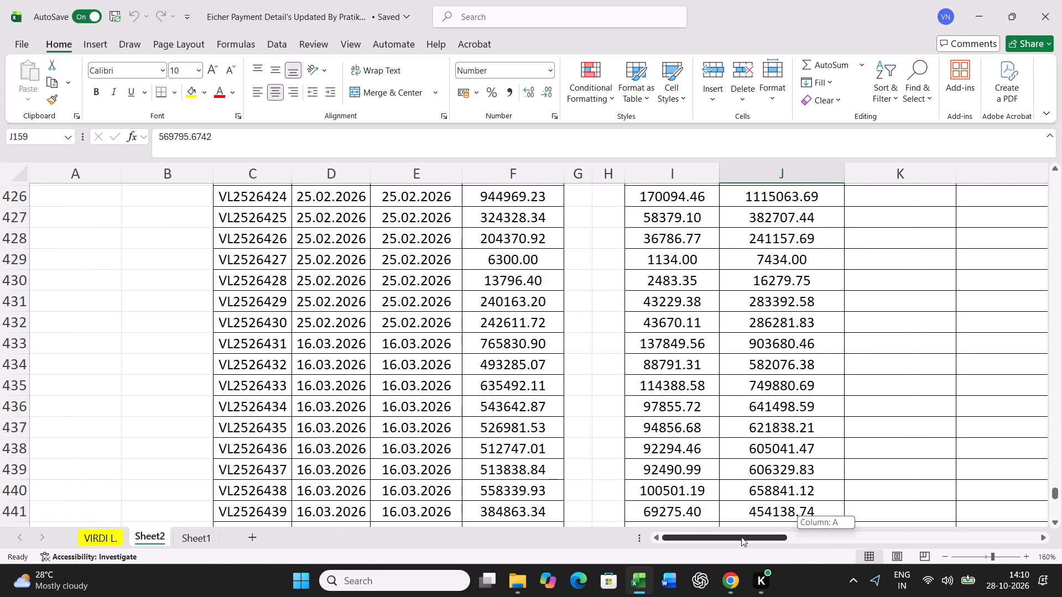
{"action": "left_click_drag", "start_coordinate": [741, 537], "coordinate": [773, 523]}
{"action": "scroll", "coordinate": [565, 452], "scroll_direction": "down", "scroll_amount": 5}
{"action": "scroll", "coordinate": [643, 420], "scroll_direction": "down", "scroll_amount": 5}
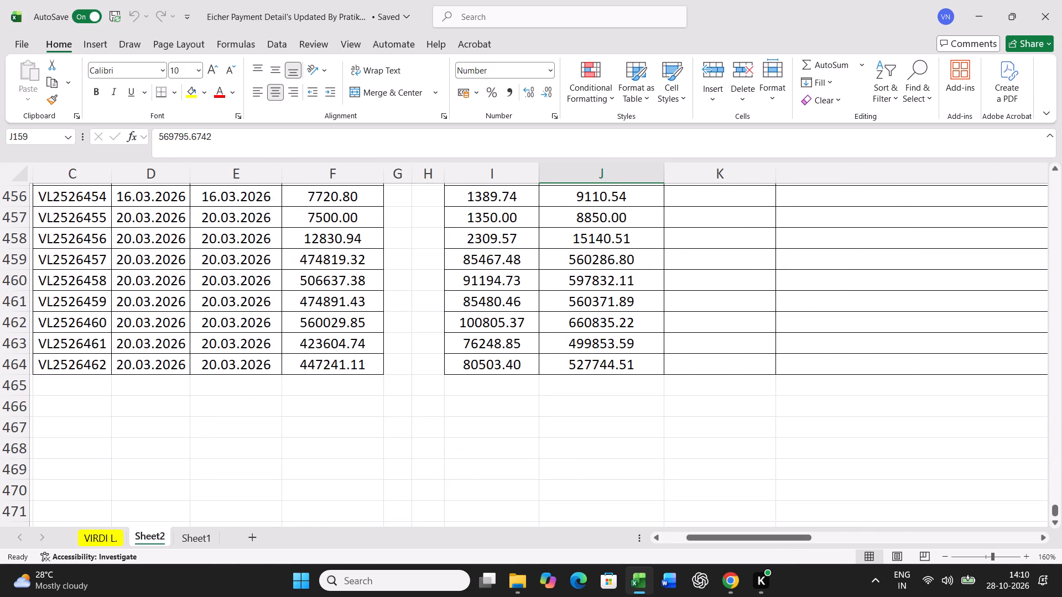
Return to rows 283 and 288 and examine bills VL2526281 and VL2526286 with their amounts, differences and remarks.
{"action": "scroll", "coordinate": [643, 420], "scroll_direction": "up", "scroll_amount": 10}
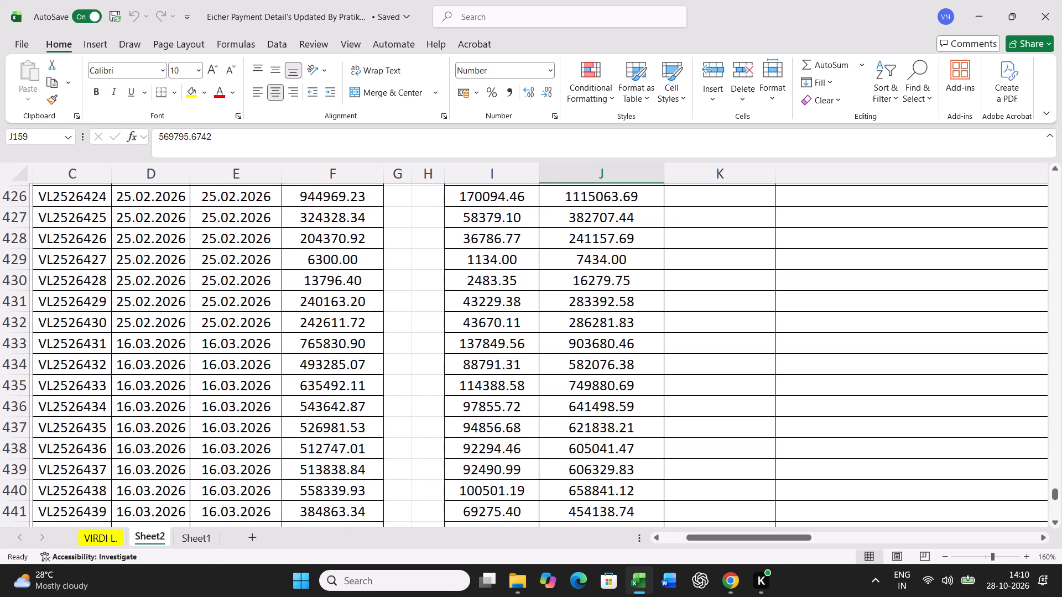
{"action": "scroll", "coordinate": [643, 420], "scroll_direction": "up", "scroll_amount": 20}
{"action": "scroll", "coordinate": [643, 420], "scroll_direction": "up", "scroll_amount": 13}
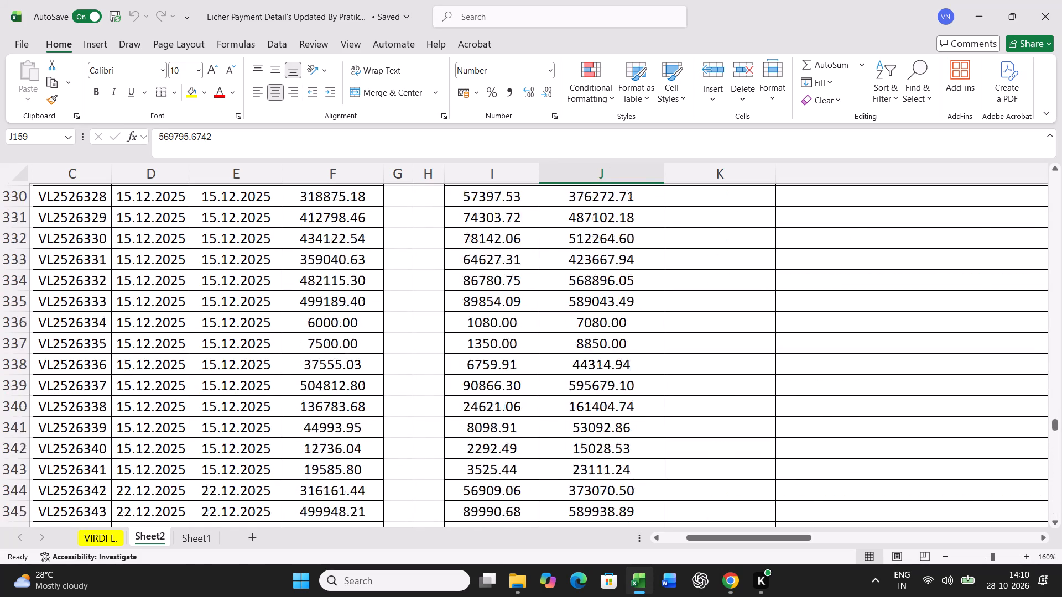
{"action": "scroll", "coordinate": [643, 420], "scroll_direction": "up", "scroll_amount": 17}
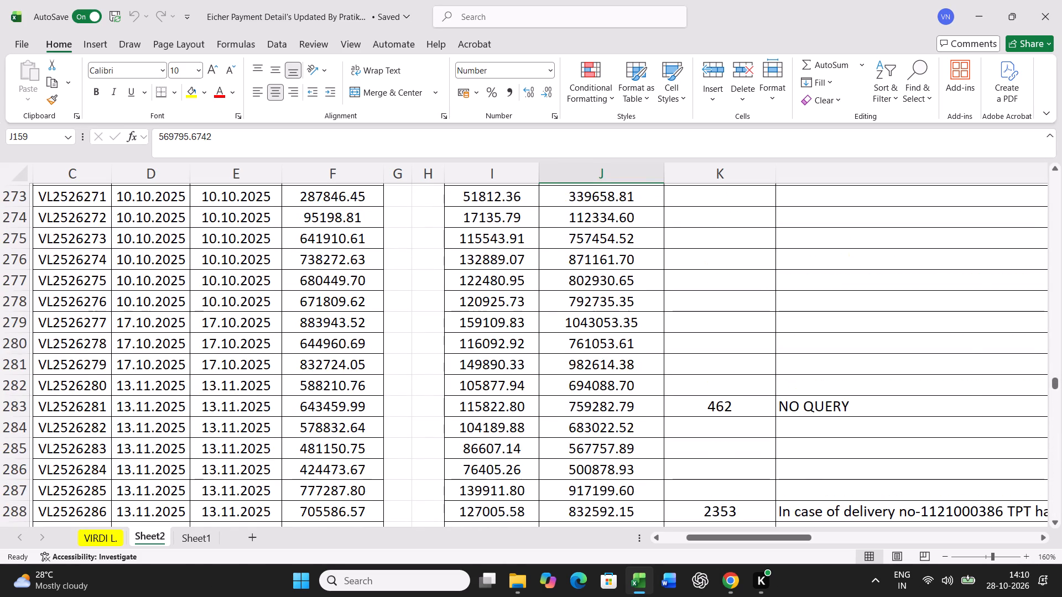
{"action": "scroll", "coordinate": [643, 420], "scroll_direction": "up", "scroll_amount": 4}
{"action": "scroll", "coordinate": [643, 420], "scroll_direction": "down", "scroll_amount": 5}
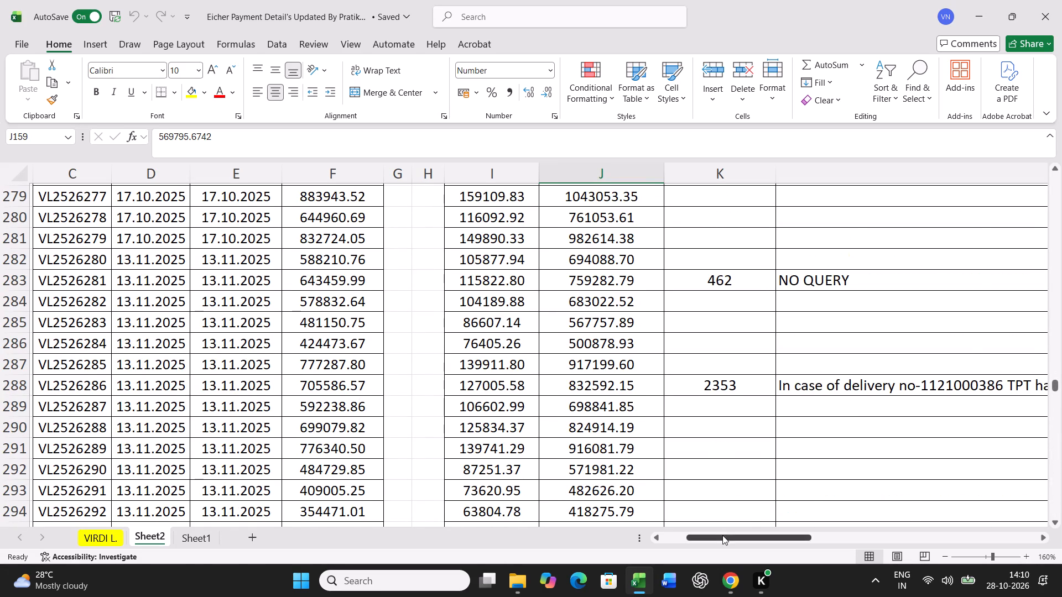
{"action": "left_click_drag", "start_coordinate": [723, 537], "coordinate": [794, 522]}
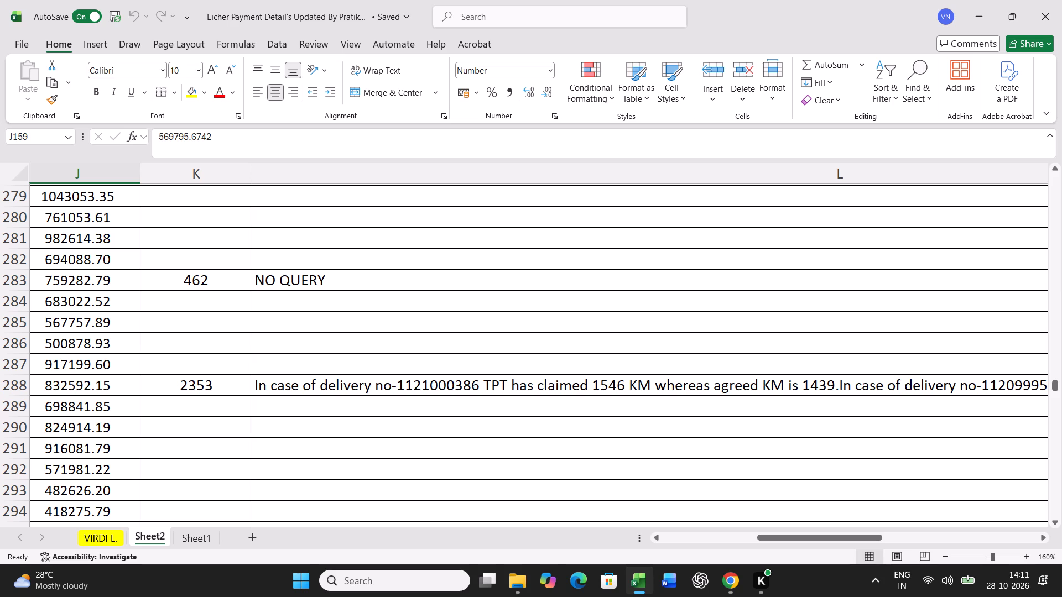
Review Sheet2 again from the header row down to row 114, checking bill numbers, amounts, differences and remarks.
{"action": "scroll", "coordinate": [738, 470], "scroll_direction": "up", "scroll_amount": 20}
{"action": "scroll", "coordinate": [738, 470], "scroll_direction": "up", "scroll_amount": 11}
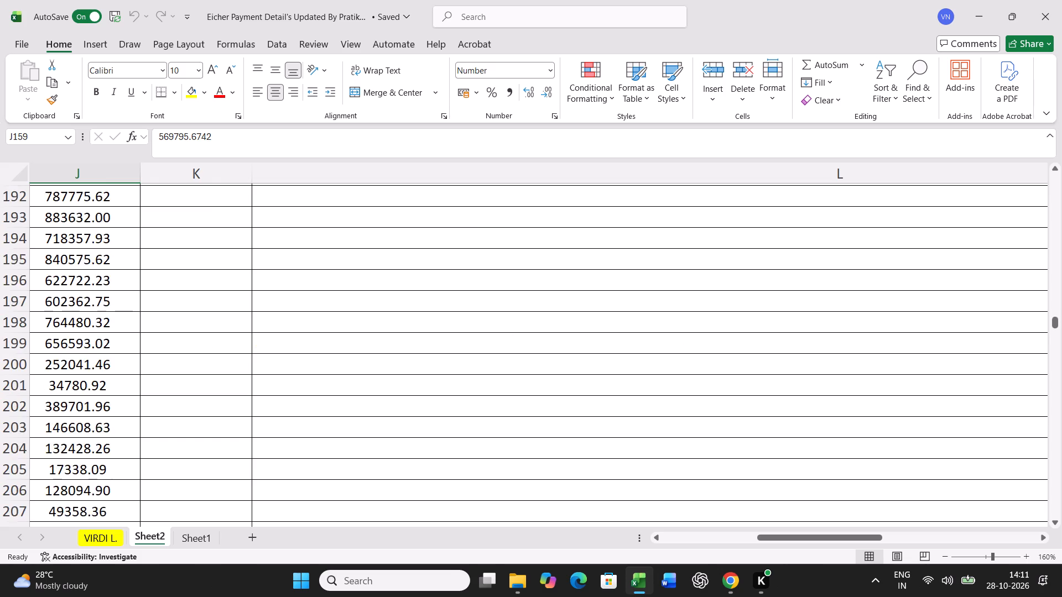
{"action": "scroll", "coordinate": [738, 470], "scroll_direction": "up", "scroll_amount": 20}
{"action": "scroll", "coordinate": [738, 470], "scroll_direction": "up", "scroll_amount": 20}
{"action": "scroll", "coordinate": [738, 470], "scroll_direction": "up", "scroll_amount": 8}
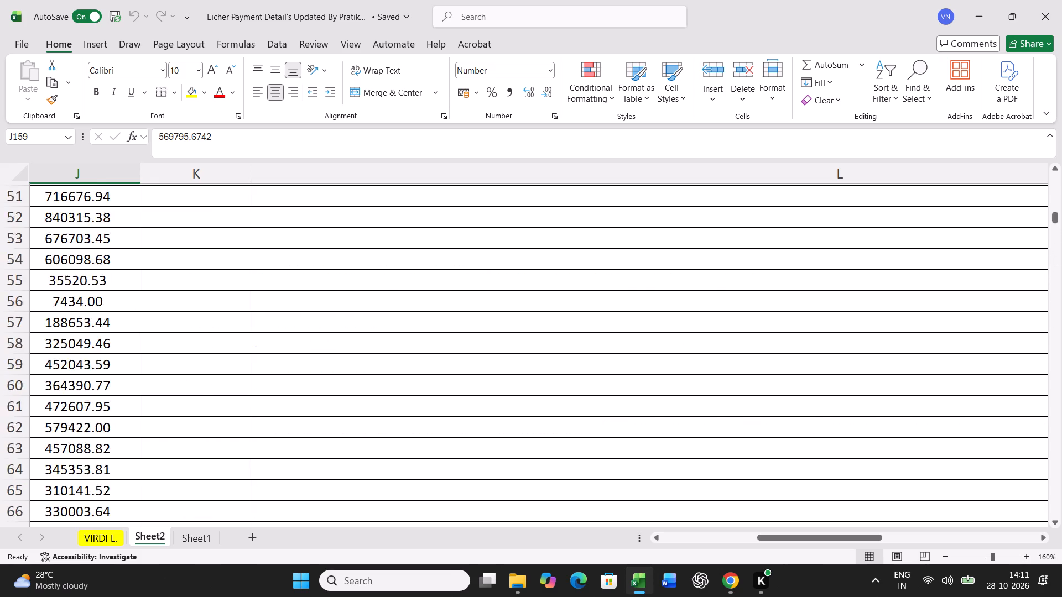
{"action": "scroll", "coordinate": [739, 469], "scroll_direction": "up", "scroll_amount": 20}
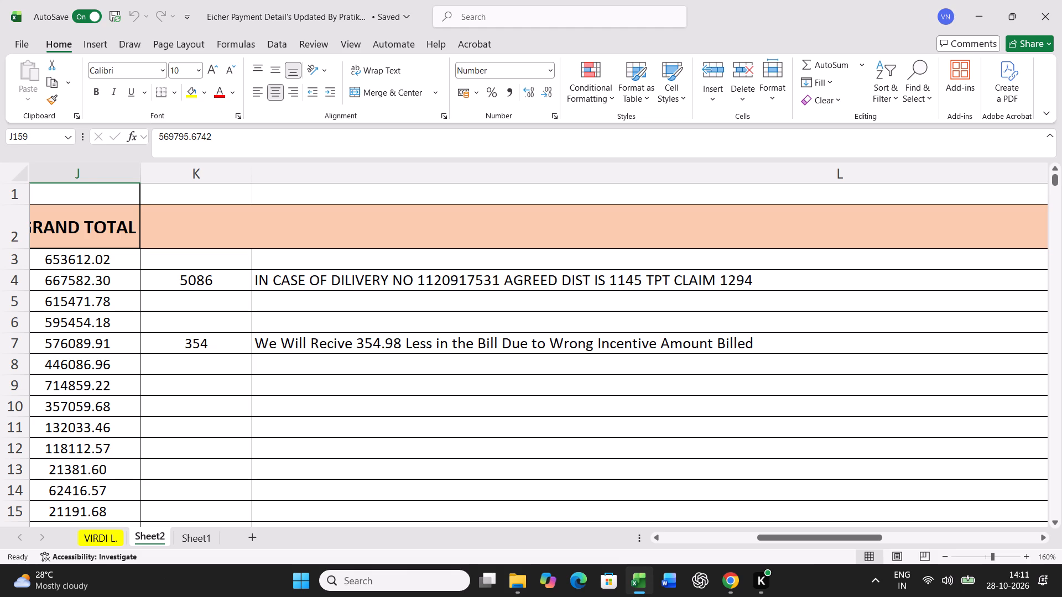
{"action": "scroll", "coordinate": [739, 469], "scroll_direction": "down", "scroll_amount": 10}
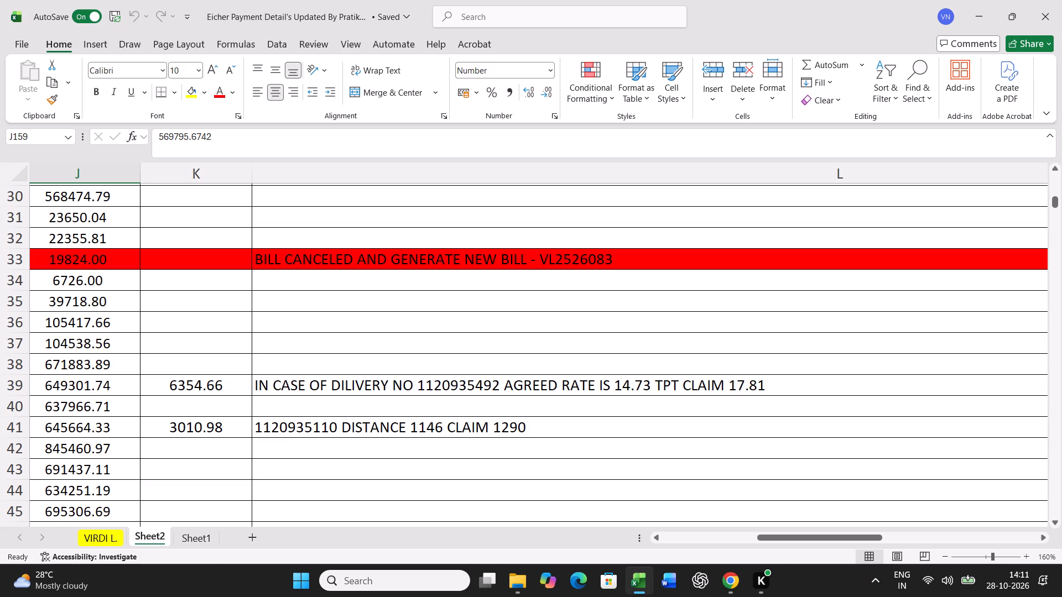
{"action": "scroll", "coordinate": [552, 430], "scroll_direction": "down", "scroll_amount": 5}
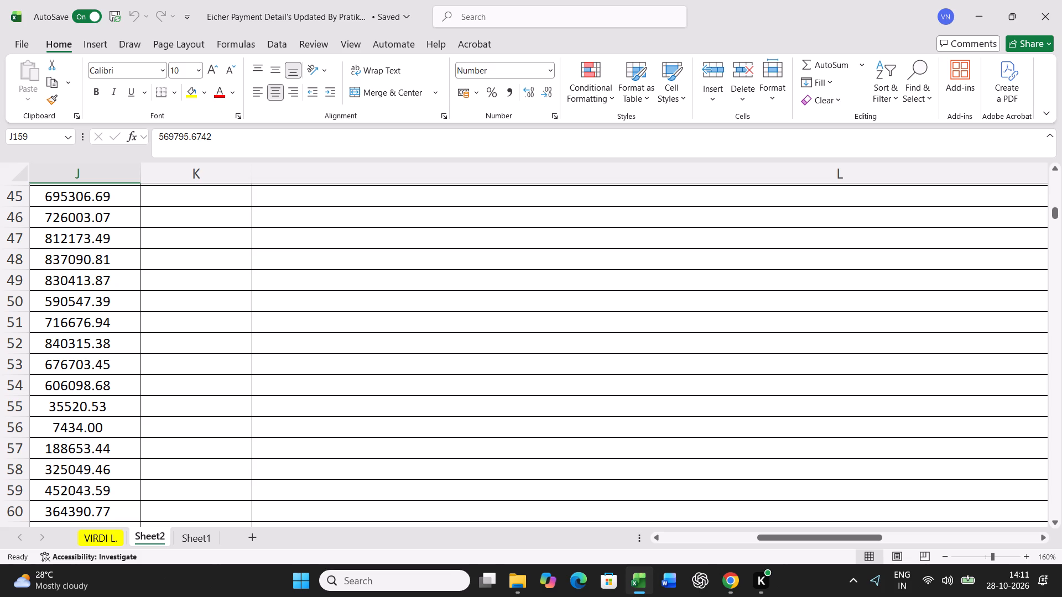
{"action": "scroll", "coordinate": [600, 410], "scroll_direction": "down", "scroll_amount": 5}
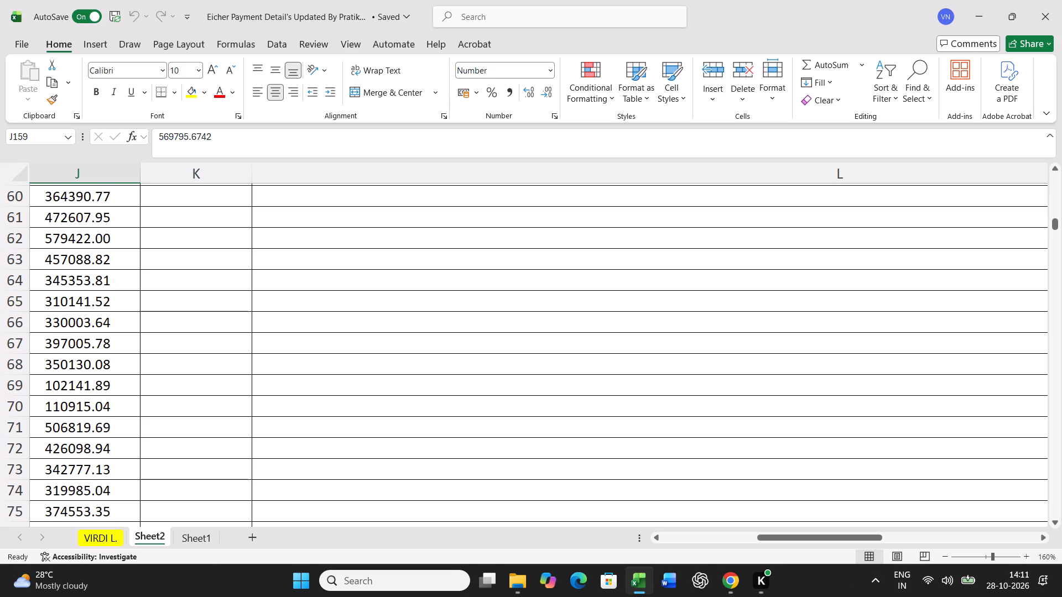
{"action": "left_click", "coordinate": [682, 533]}
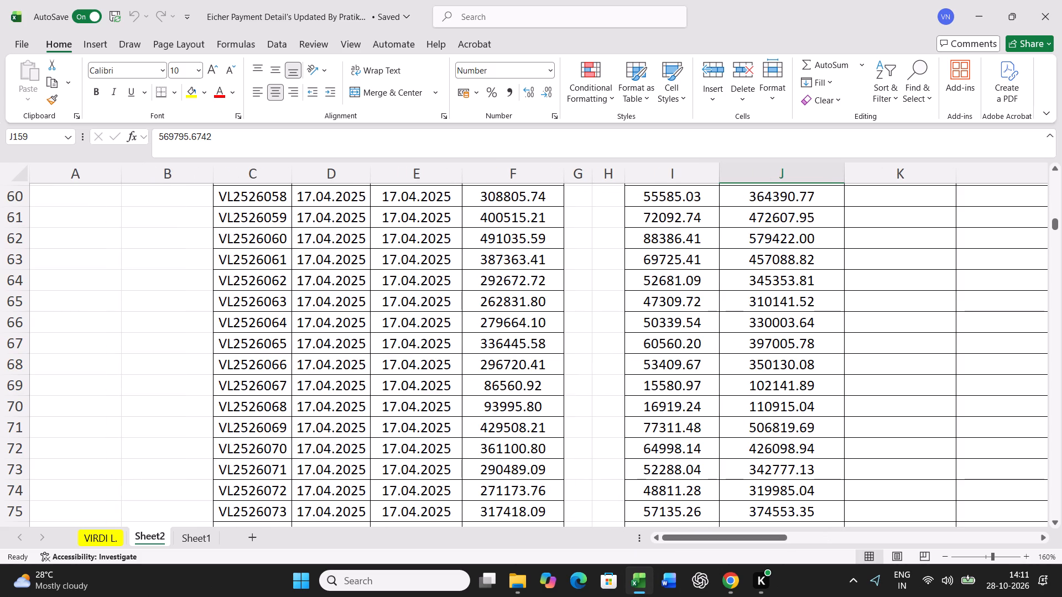
{"action": "scroll", "coordinate": [507, 400], "scroll_direction": "down", "scroll_amount": 9}
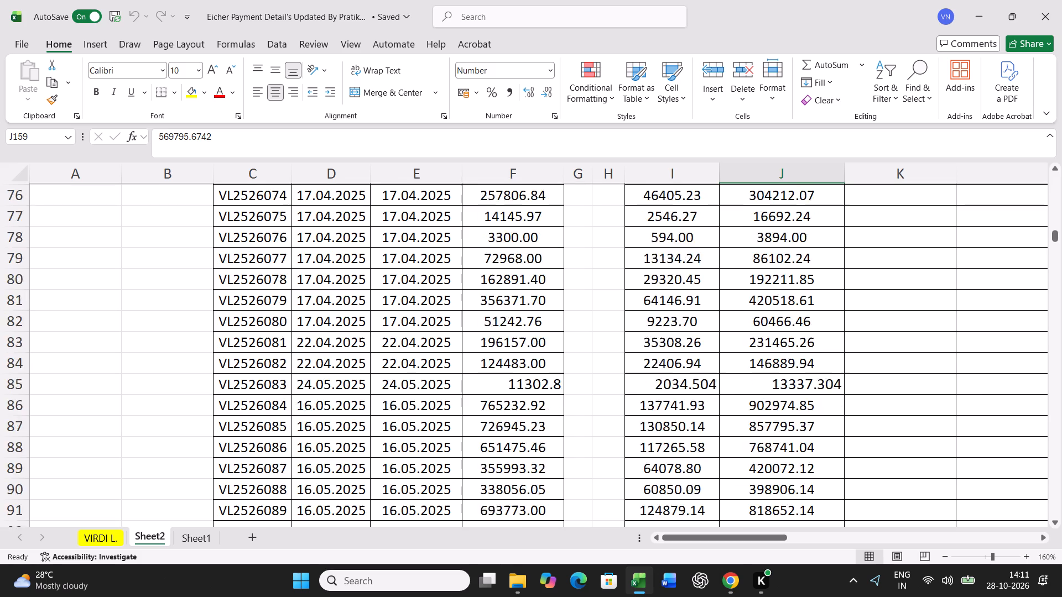
{"action": "scroll", "coordinate": [507, 400], "scroll_direction": "down", "scroll_amount": 4}
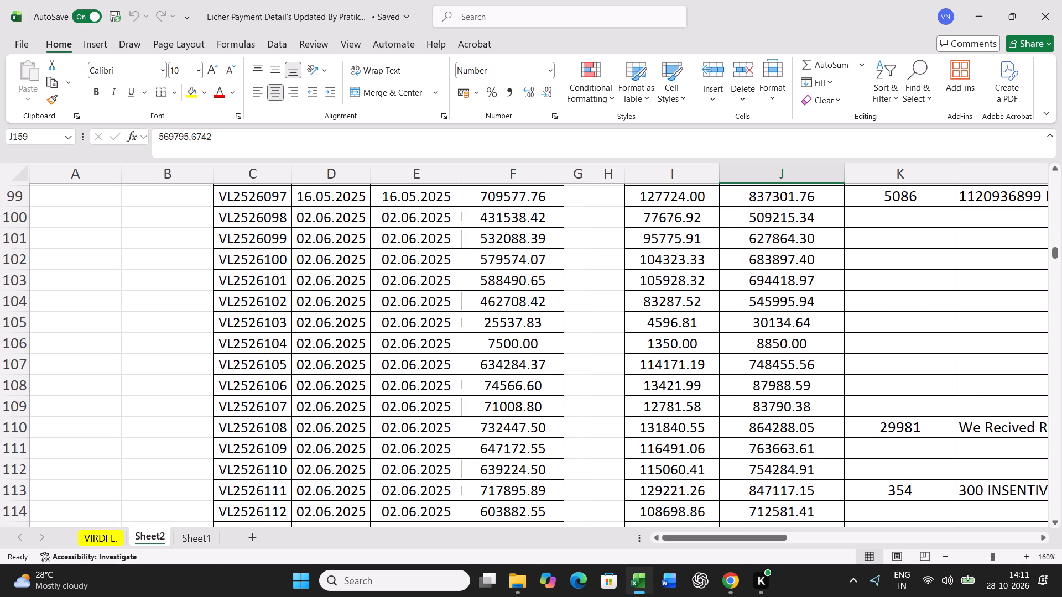
Examine bill VL2526111 in row 113 across its dates, amounts, column K difference and "300 INSENTIVE LESS" remark.
{"action": "left_click", "coordinate": [273, 494]}
{"action": "key", "text": "Right"}
{"action": "key", "text": "Right"}
{"action": "key", "text": "Right"}
{"action": "key", "text": "Right"}
{"action": "key", "text": "Right"}
{"action": "key", "text": "Right"}
{"action": "key", "text": "Right"}
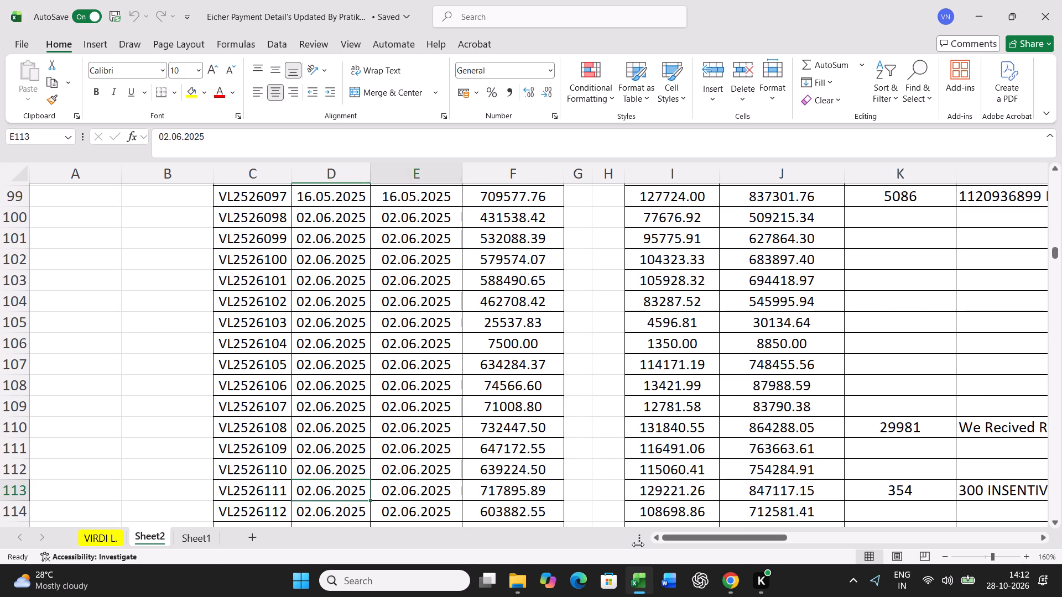
{"action": "key", "text": "Right"}
{"action": "key", "text": "Right"}
{"action": "key", "text": "Right"}
{"action": "key", "text": "Left"}
{"action": "key", "text": "Left"}
{"action": "key", "text": "Left"}
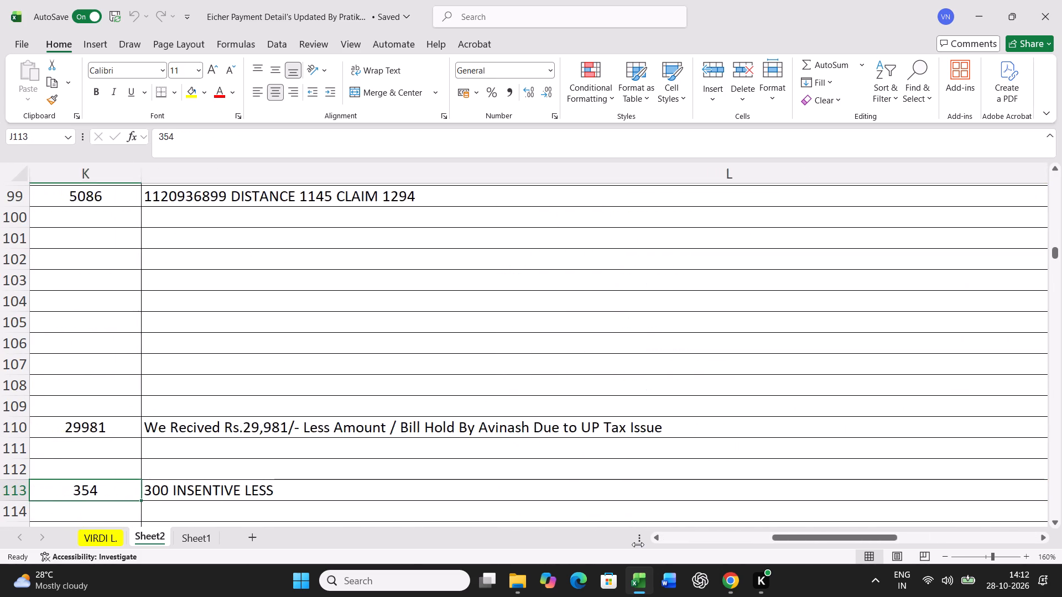
{"action": "key", "text": "Left"}
{"action": "key", "text": "Right"}
{"action": "key", "text": "Right"}
{"action": "key", "text": "Right"}
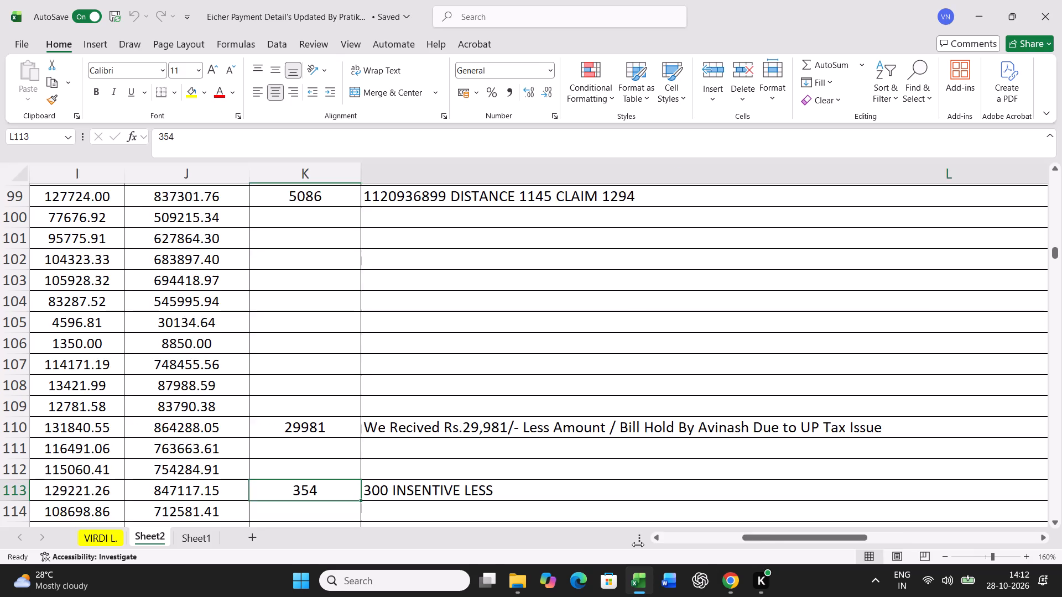
{"action": "key", "text": "Left"}
{"action": "key", "text": "Left"}
{"action": "key", "text": "Left"}
{"action": "key", "text": "Left"}
{"action": "key", "text": "Right"}
{"action": "key", "text": "Right"}
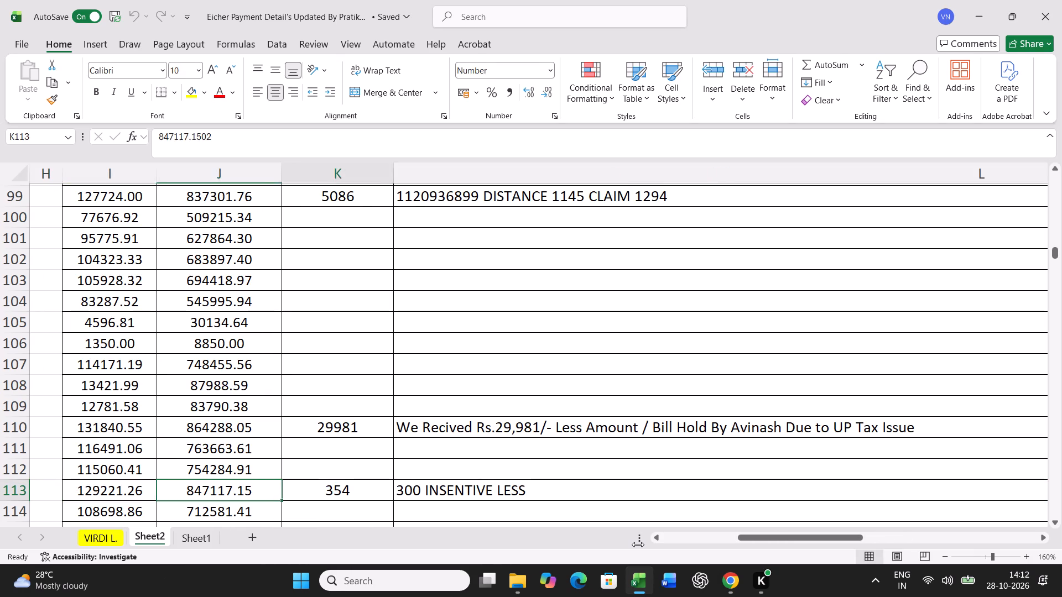
{"action": "key", "text": "Right"}
{"action": "key", "text": "Right"}
{"action": "key", "text": "Right"}
{"action": "key", "text": "Right"}
{"action": "key", "text": "Left"}
{"action": "key", "text": "Left"}
{"action": "key", "text": "Left"}
{"action": "key", "text": "Left"}
{"action": "key", "text": "Left"}
{"action": "key", "text": "Left"}
{"action": "key", "text": "Left"}
{"action": "key", "text": "Left"}
{"action": "key", "text": "Left"}
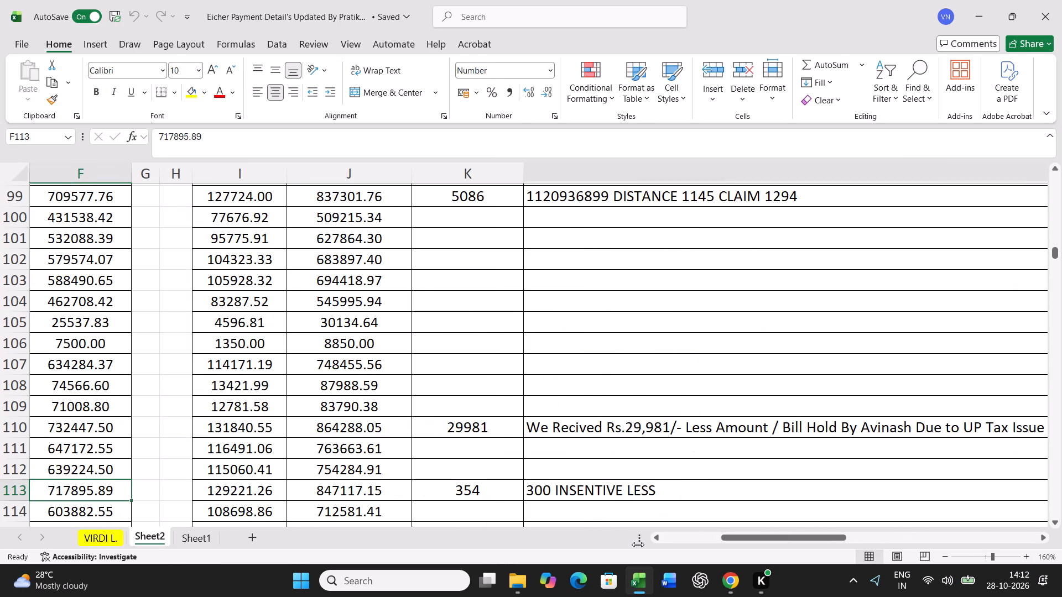
{"action": "key", "text": "Left"}
{"action": "key", "text": "Left"}
{"action": "key", "text": "Left"}
{"action": "key", "text": "Left"}
{"action": "key", "text": "Left"}
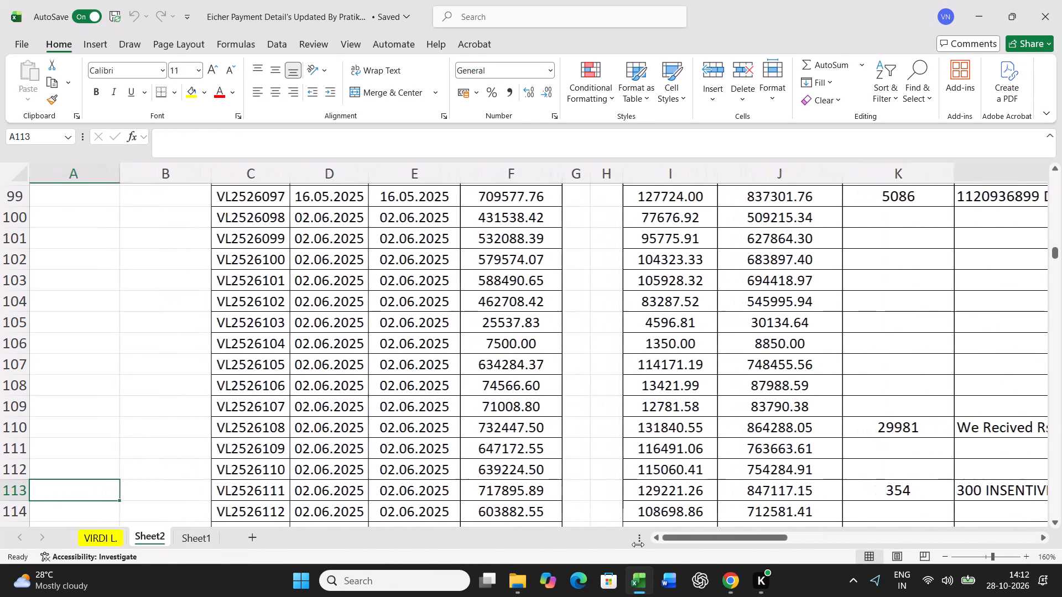
Recheck row 113 from its bill number across to its remark, comparing the basic amount, tax and grand total with the difference.
{"action": "key", "text": "Right"}
{"action": "key", "text": "Right"}
{"action": "key", "text": "Right"}
{"action": "key", "text": "Right"}
{"action": "key", "text": "Right"}
{"action": "key", "text": "Right"}
{"action": "key", "text": "Right"}
{"action": "key", "text": "Right"}
{"action": "key", "text": "Right"}
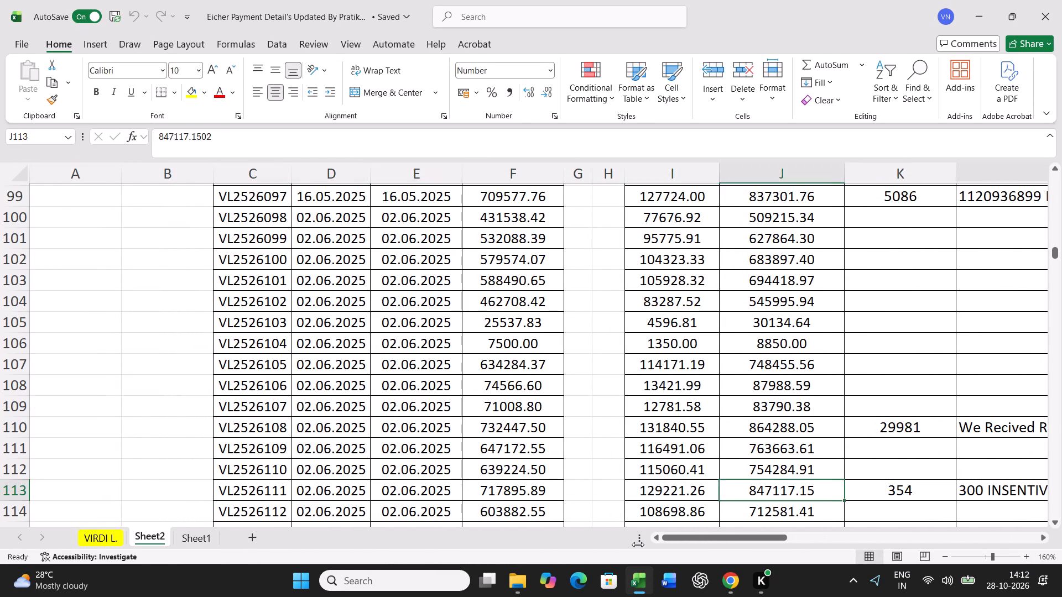
{"action": "key", "text": "Right"}
{"action": "key", "text": "Right"}
{"action": "key", "text": "Left"}
{"action": "key", "text": "Left"}
{"action": "key", "text": "Left"}
{"action": "key", "text": "Left"}
{"action": "key", "text": "Left"}
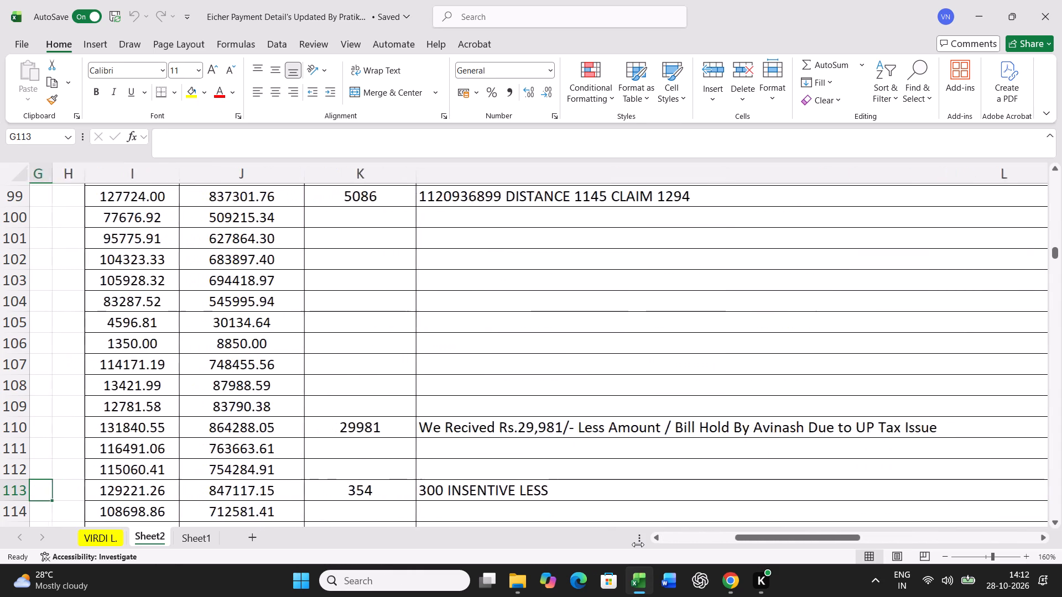
{"action": "key", "text": "Left"}
{"action": "key", "text": "Left"}
{"action": "key", "text": "Right"}
{"action": "key", "text": "Right"}
{"action": "key", "text": "Right"}
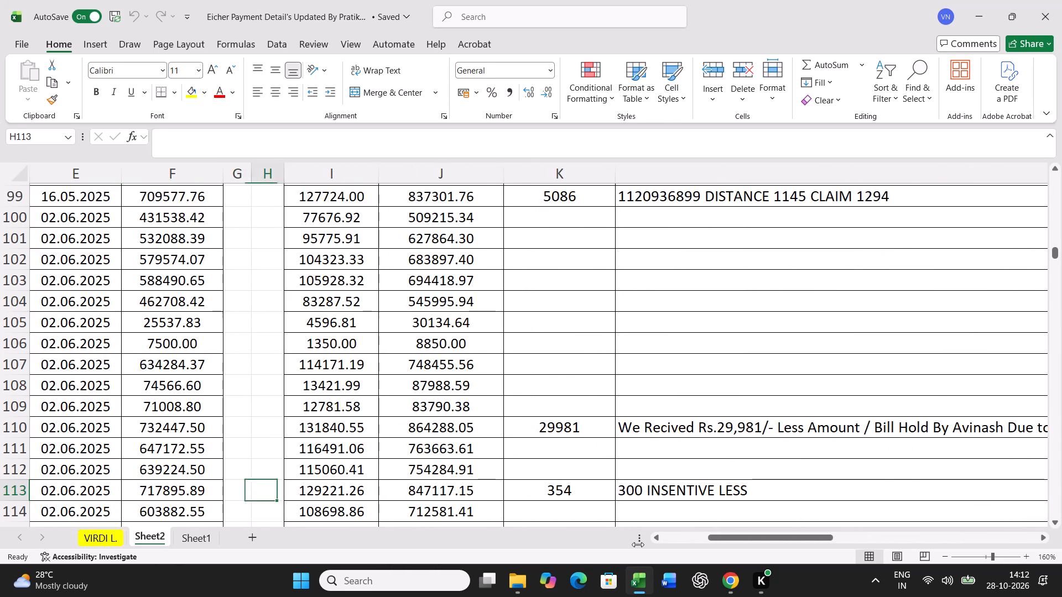
{"action": "key", "text": "Right"}
{"action": "key", "text": "Right"}
{"action": "key", "text": "Right"}
{"action": "key", "text": "Right"}
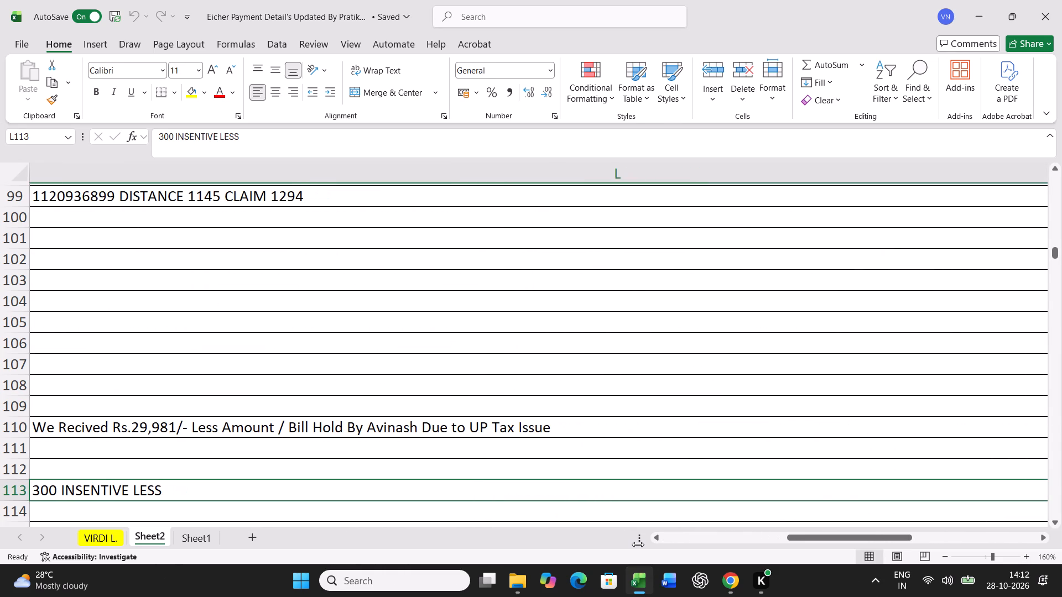
Review the column K differences and remarks below row 113, down to row 132.
{"action": "scroll", "coordinate": [506, 494], "scroll_direction": "down", "scroll_amount": 4}
{"action": "left_click_drag", "start_coordinate": [798, 536], "coordinate": [741, 556]}
{"action": "scroll", "coordinate": [652, 463], "scroll_direction": "down", "scroll_amount": 2}
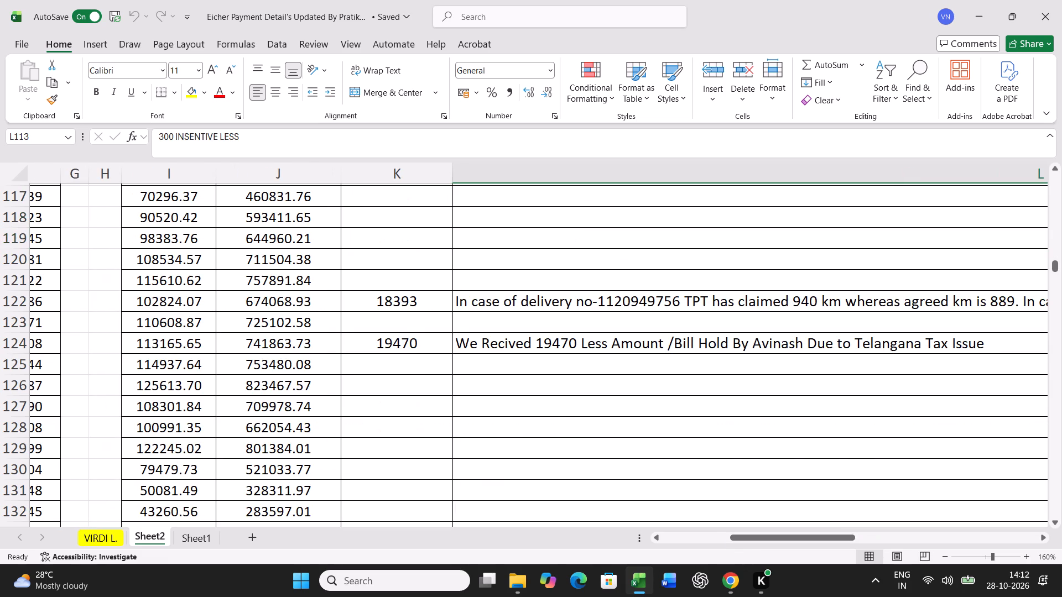
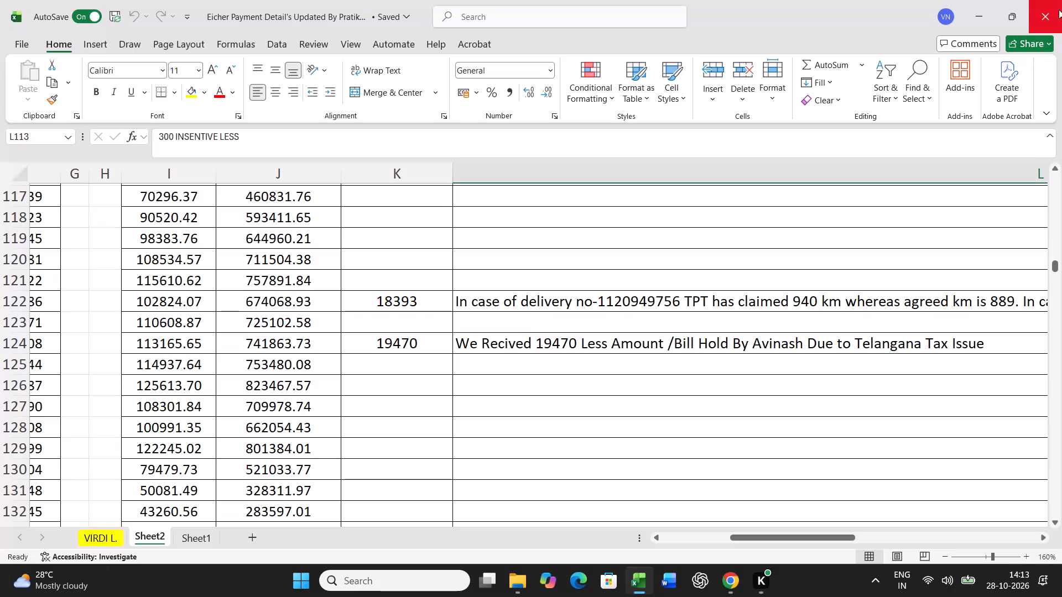
Close the Eicher payment details workbook.
{"action": "left_click", "coordinate": [1059, 9]}
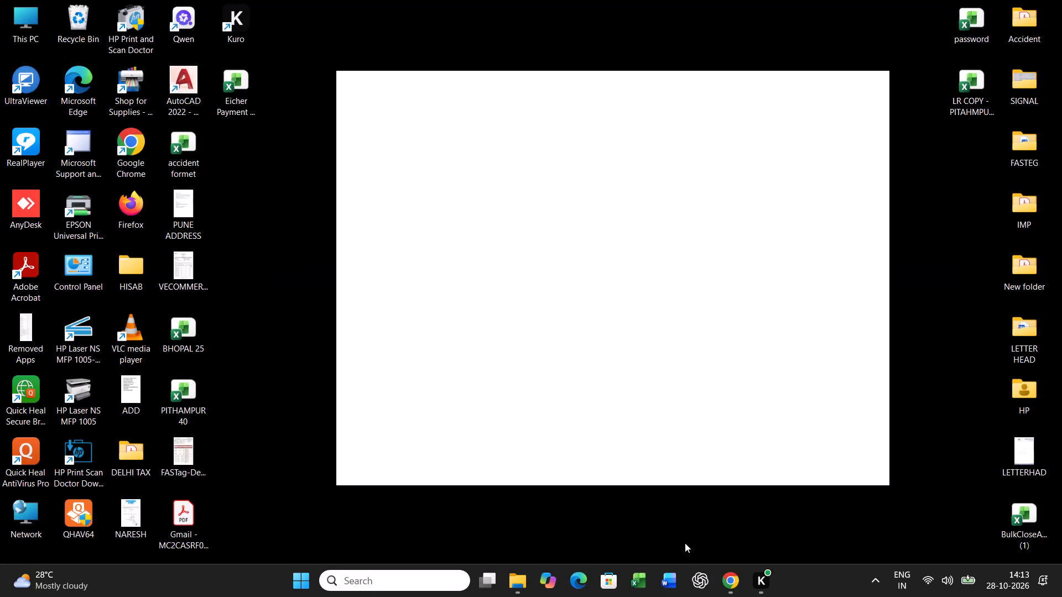